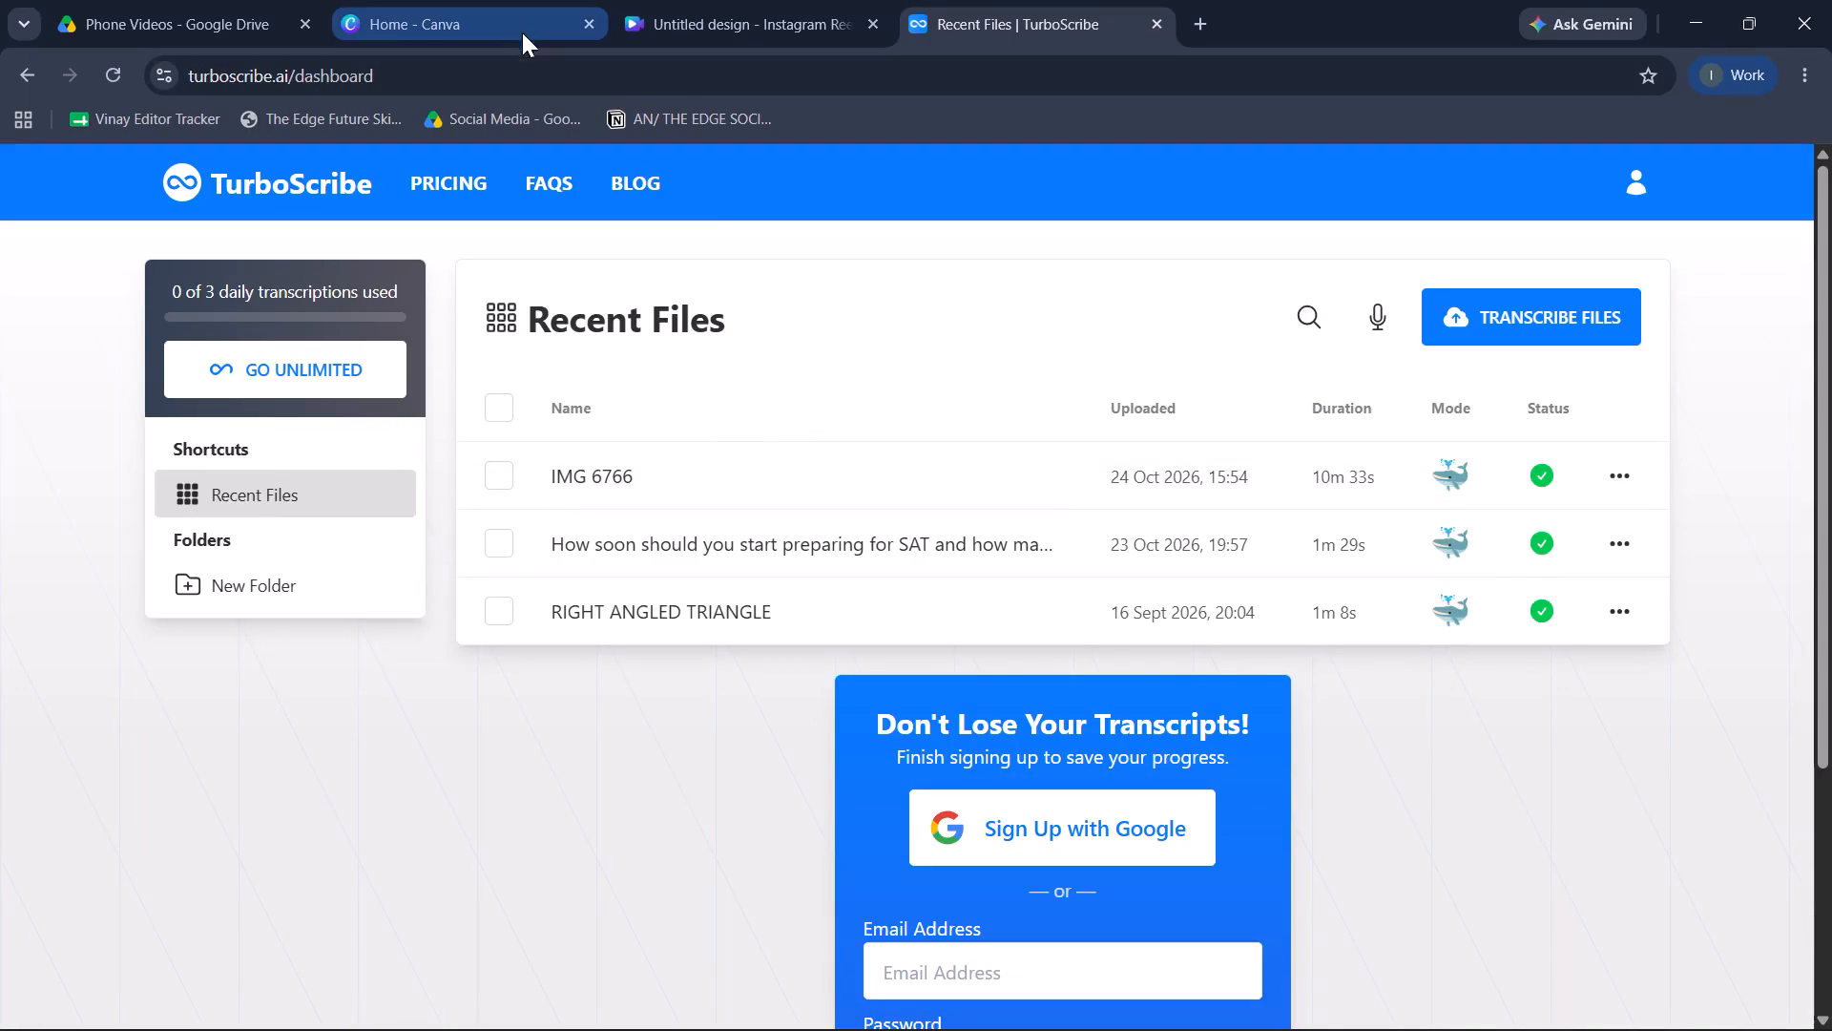
Replace the TurboScribe dashboard page with a web search for Instagram.
{"action": "left_click", "coordinate": [373, 75]}
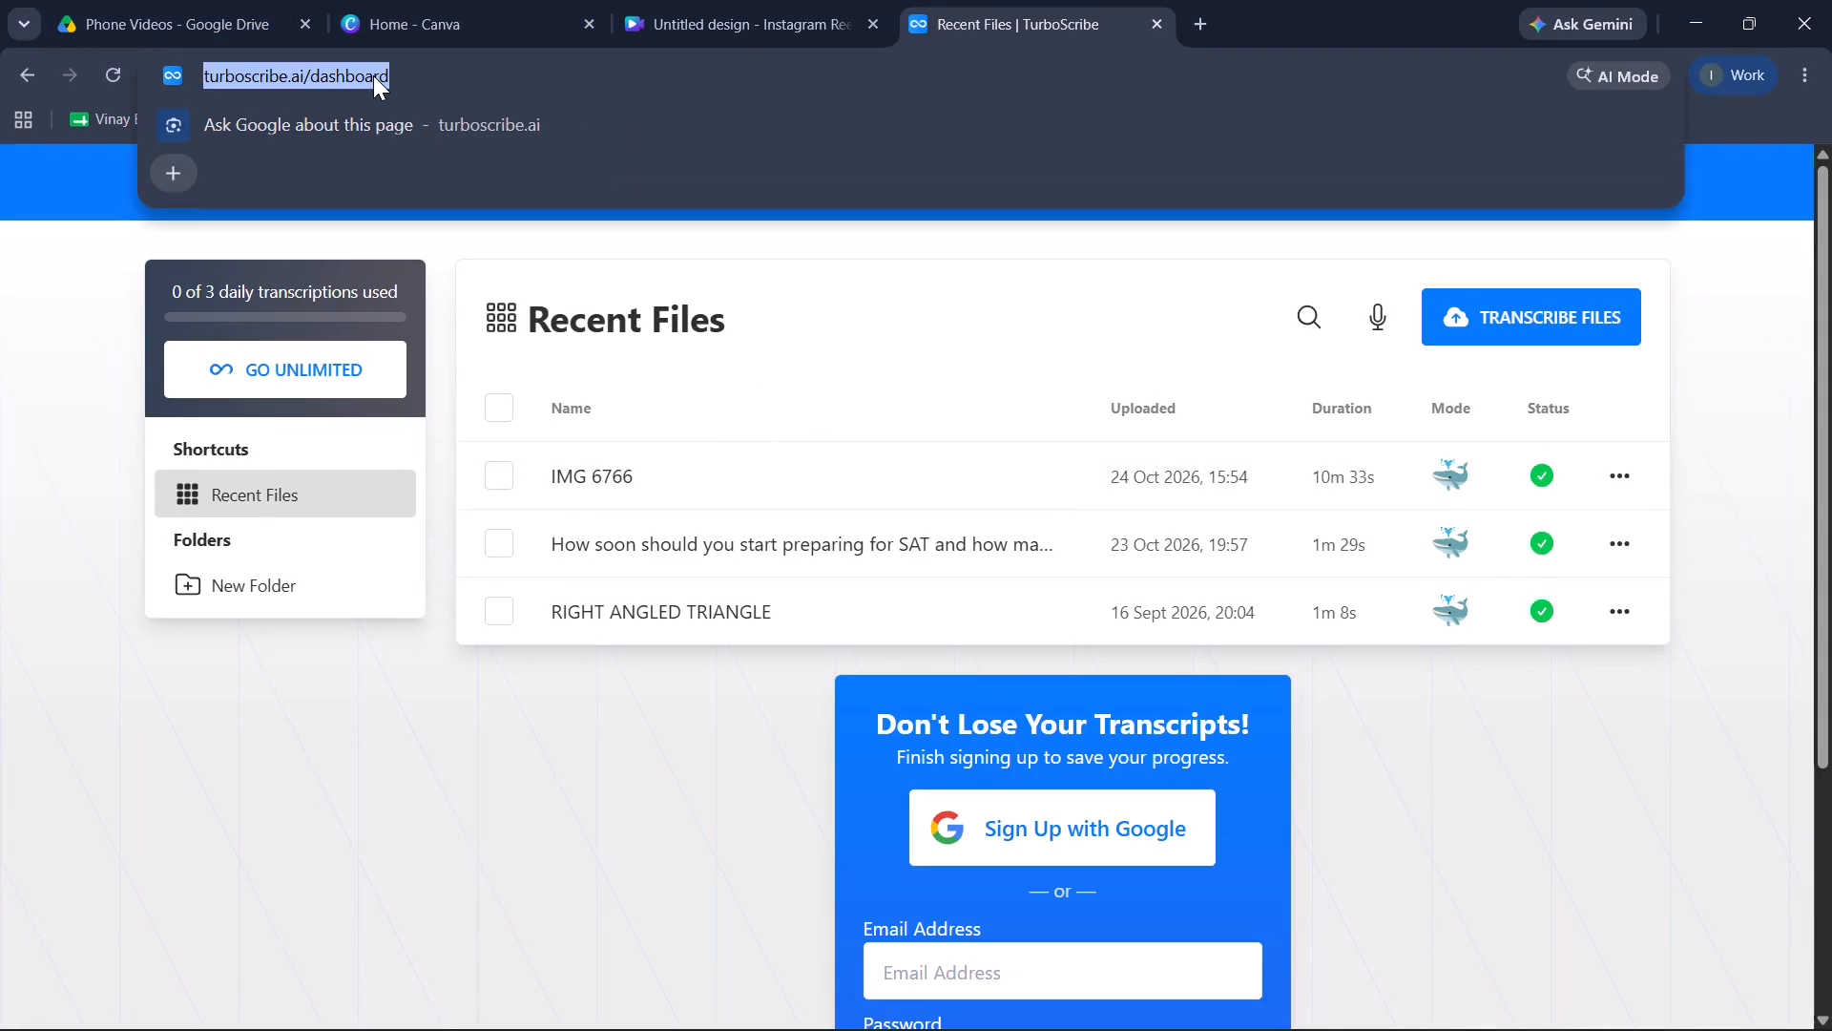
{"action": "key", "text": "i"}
{"action": "key", "text": "Return"}
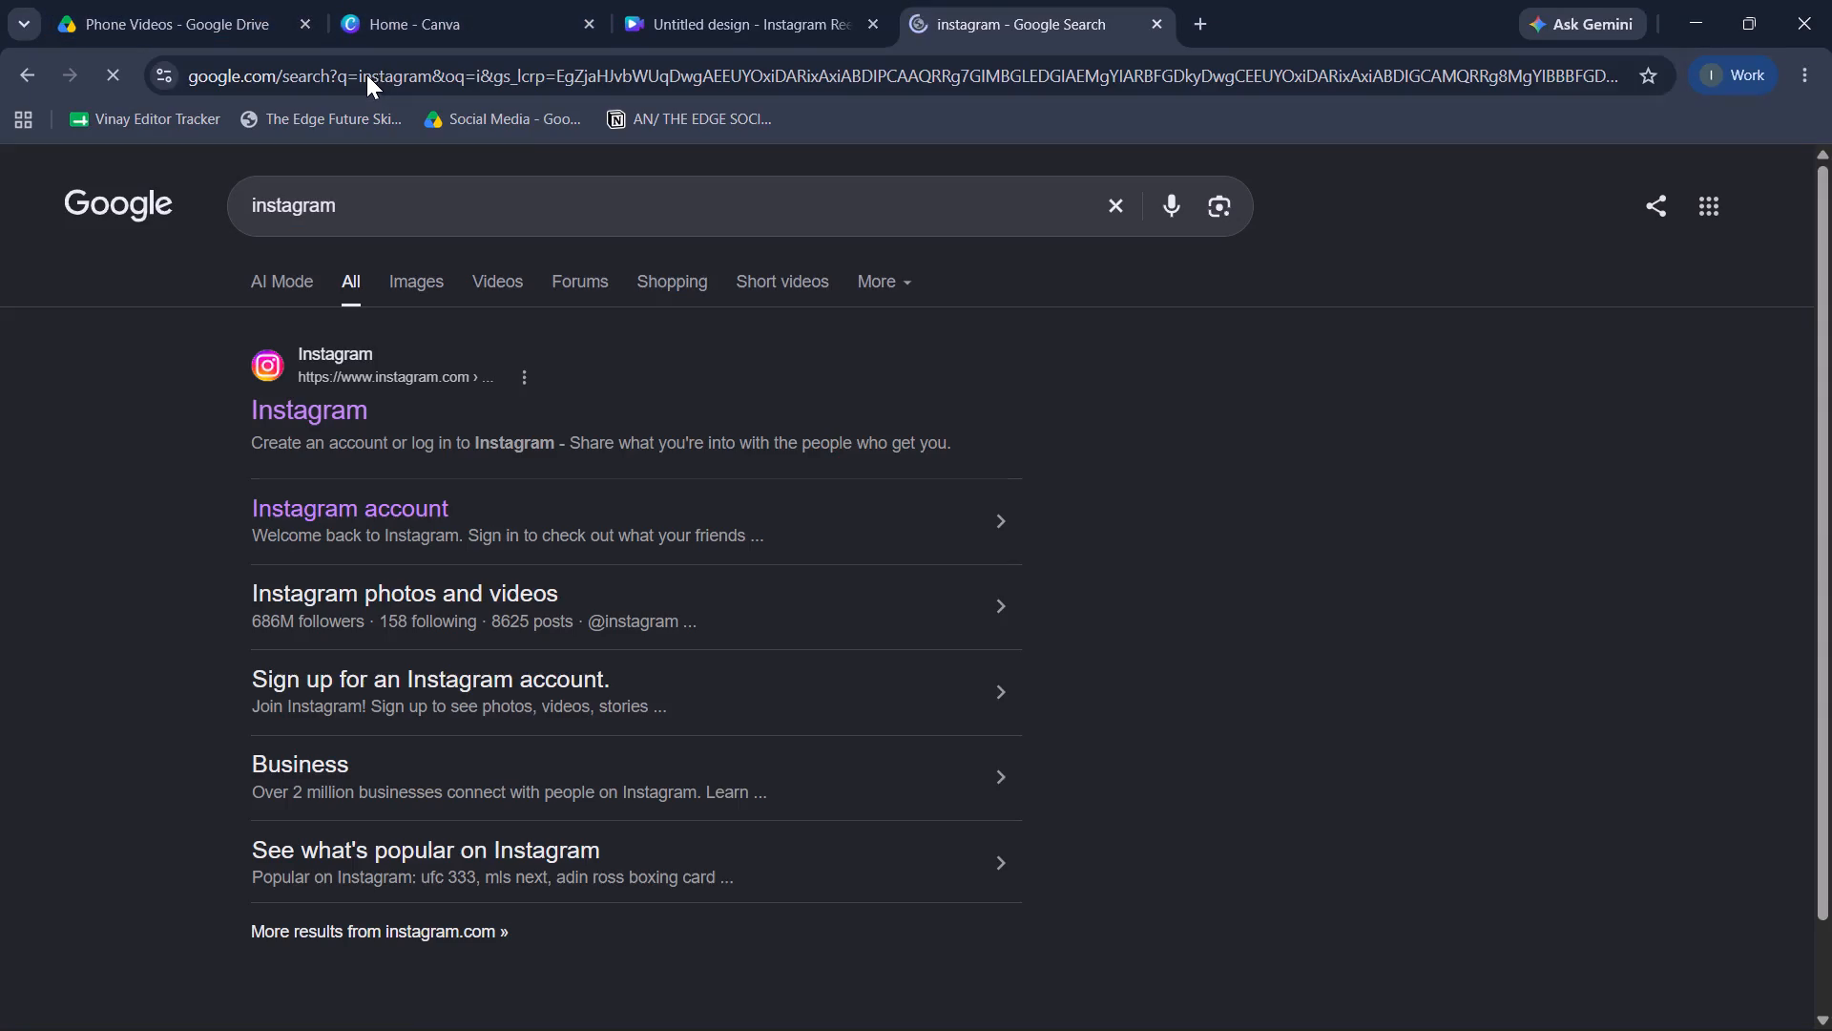
Close the Google Drive, Canva home and Untitled design tabs, keeping only the Instagram search results.
{"action": "double_click", "coordinate": [308, 30]}
{"action": "left_click", "coordinate": [308, 30]}
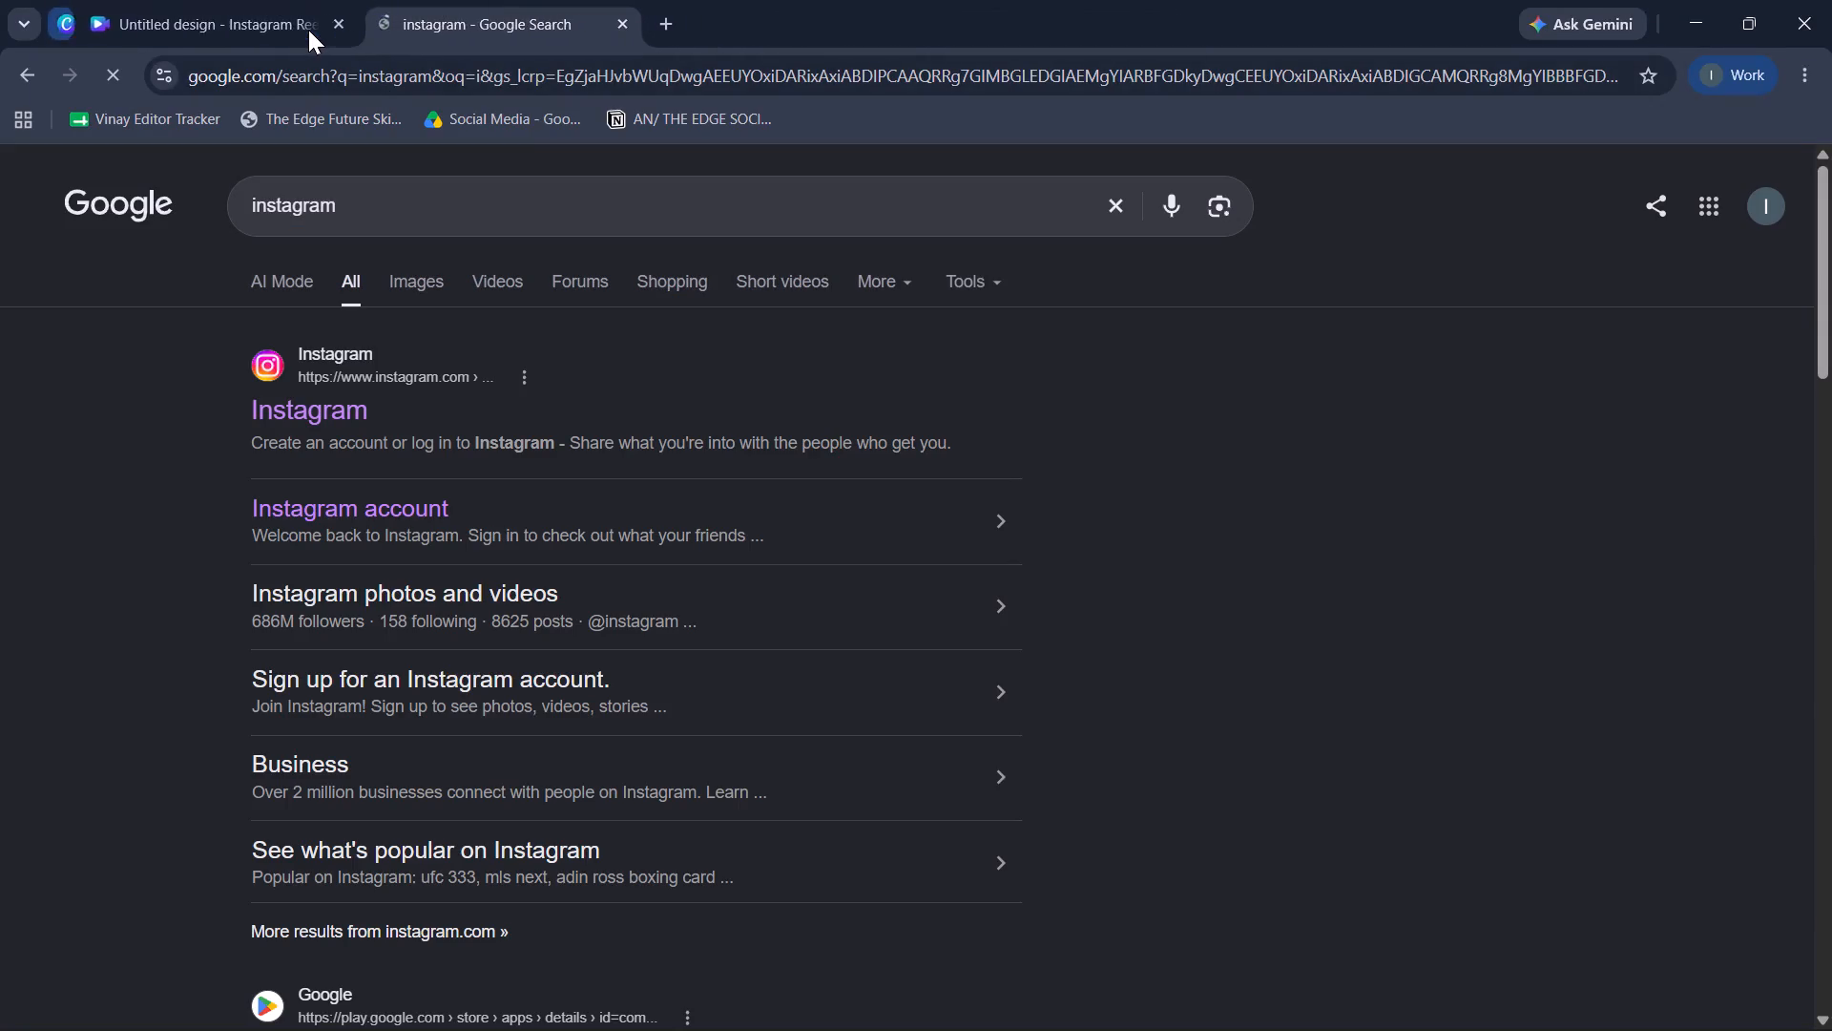
{"action": "left_click", "coordinate": [308, 30]}
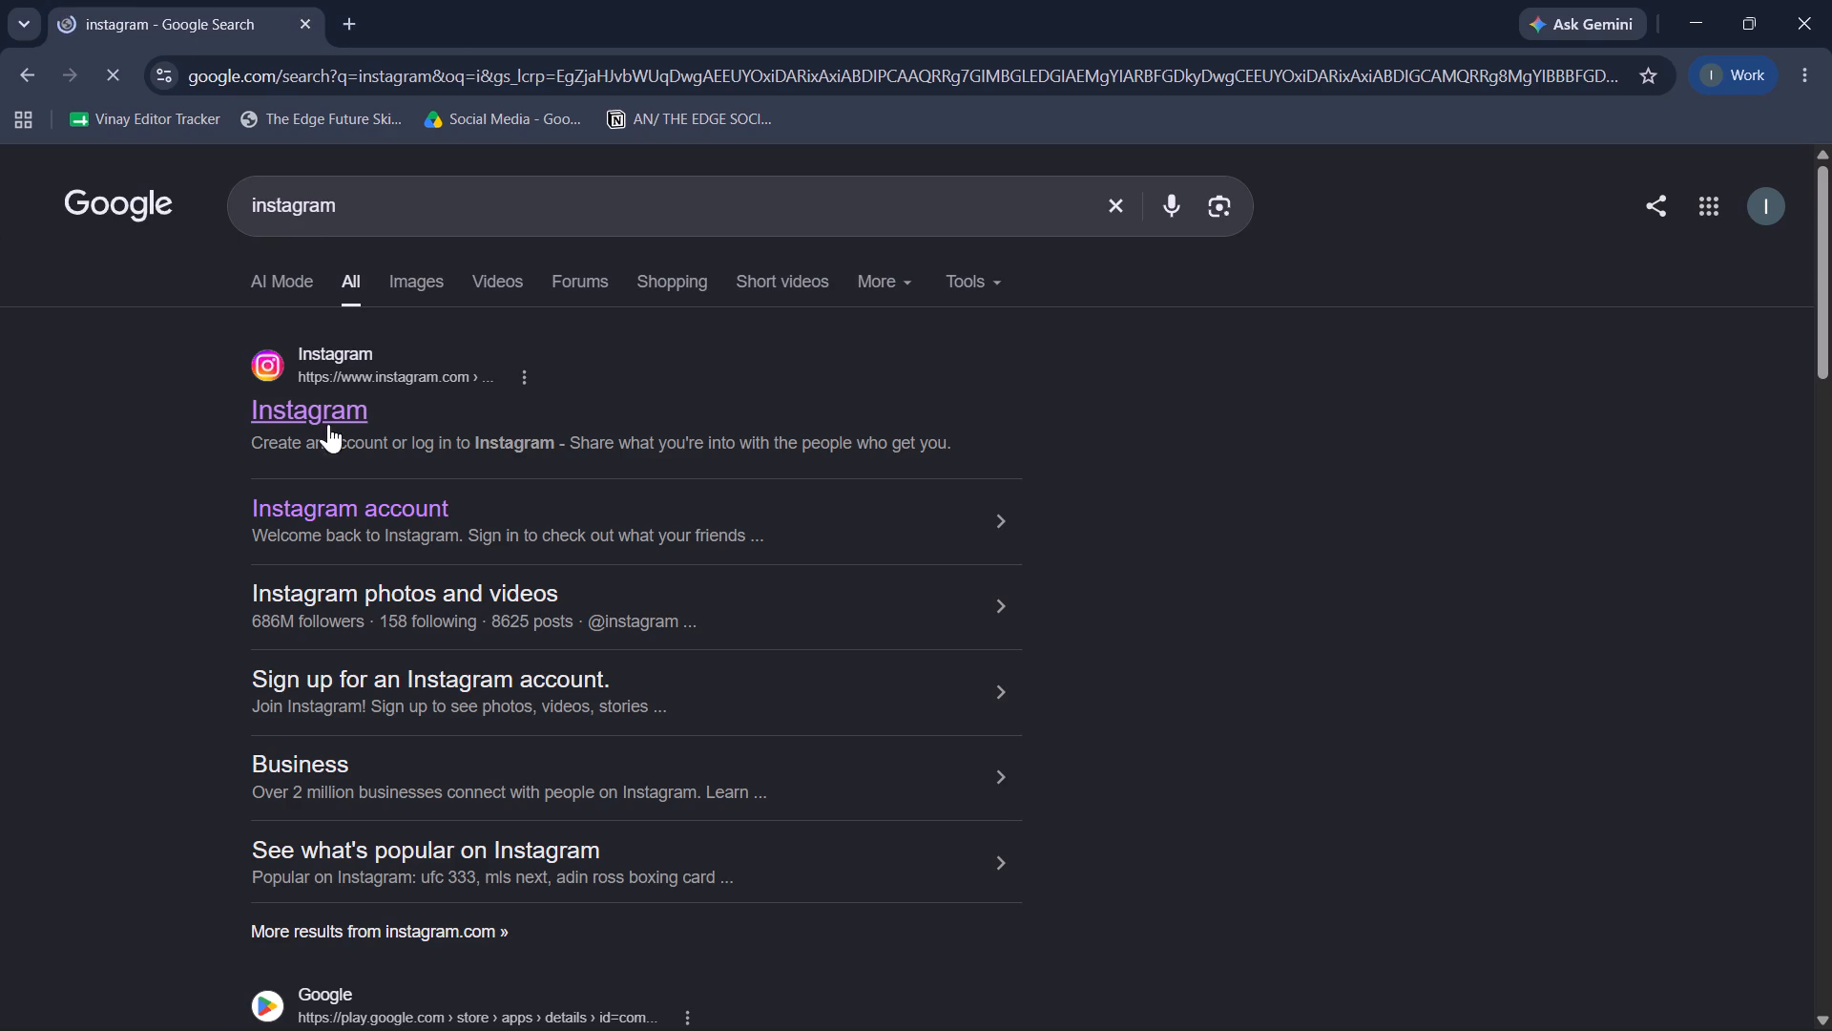
Open the Instagram site from the search results and go to the account's own ascendnowofficial profile.
{"action": "left_click", "coordinate": [328, 424]}
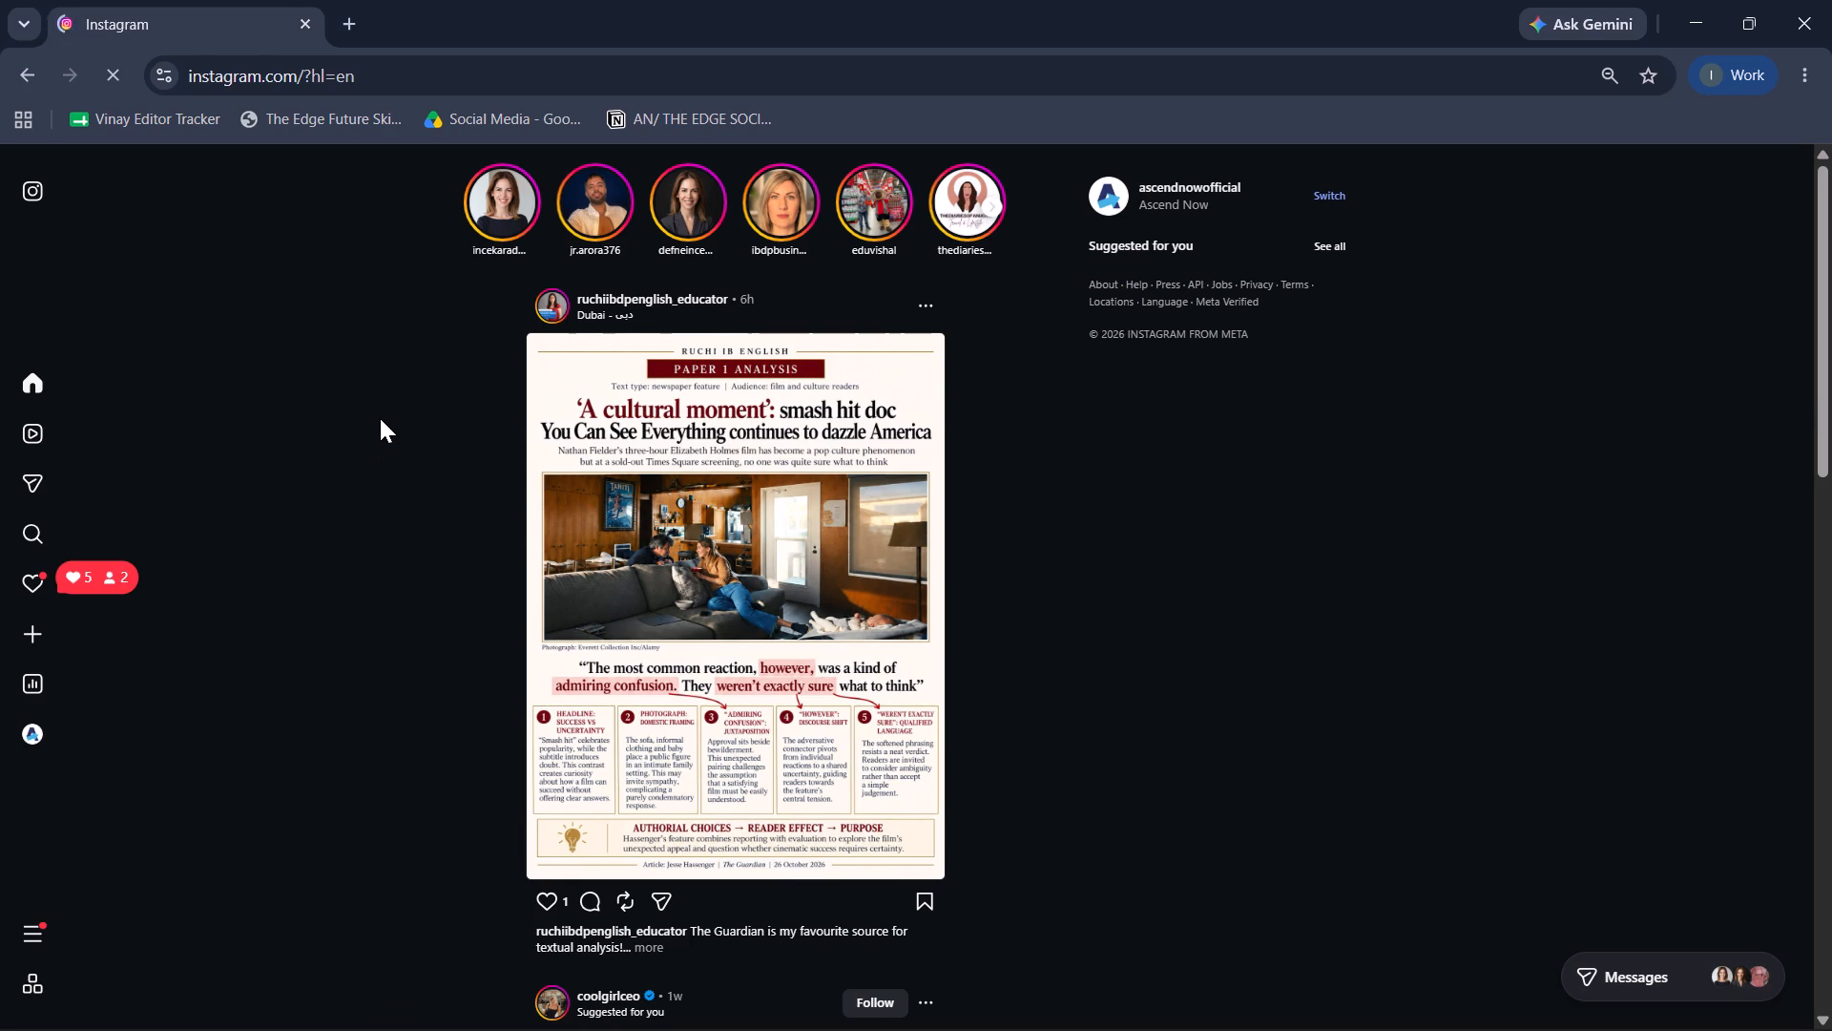
{"action": "left_click", "coordinate": [22, 725]}
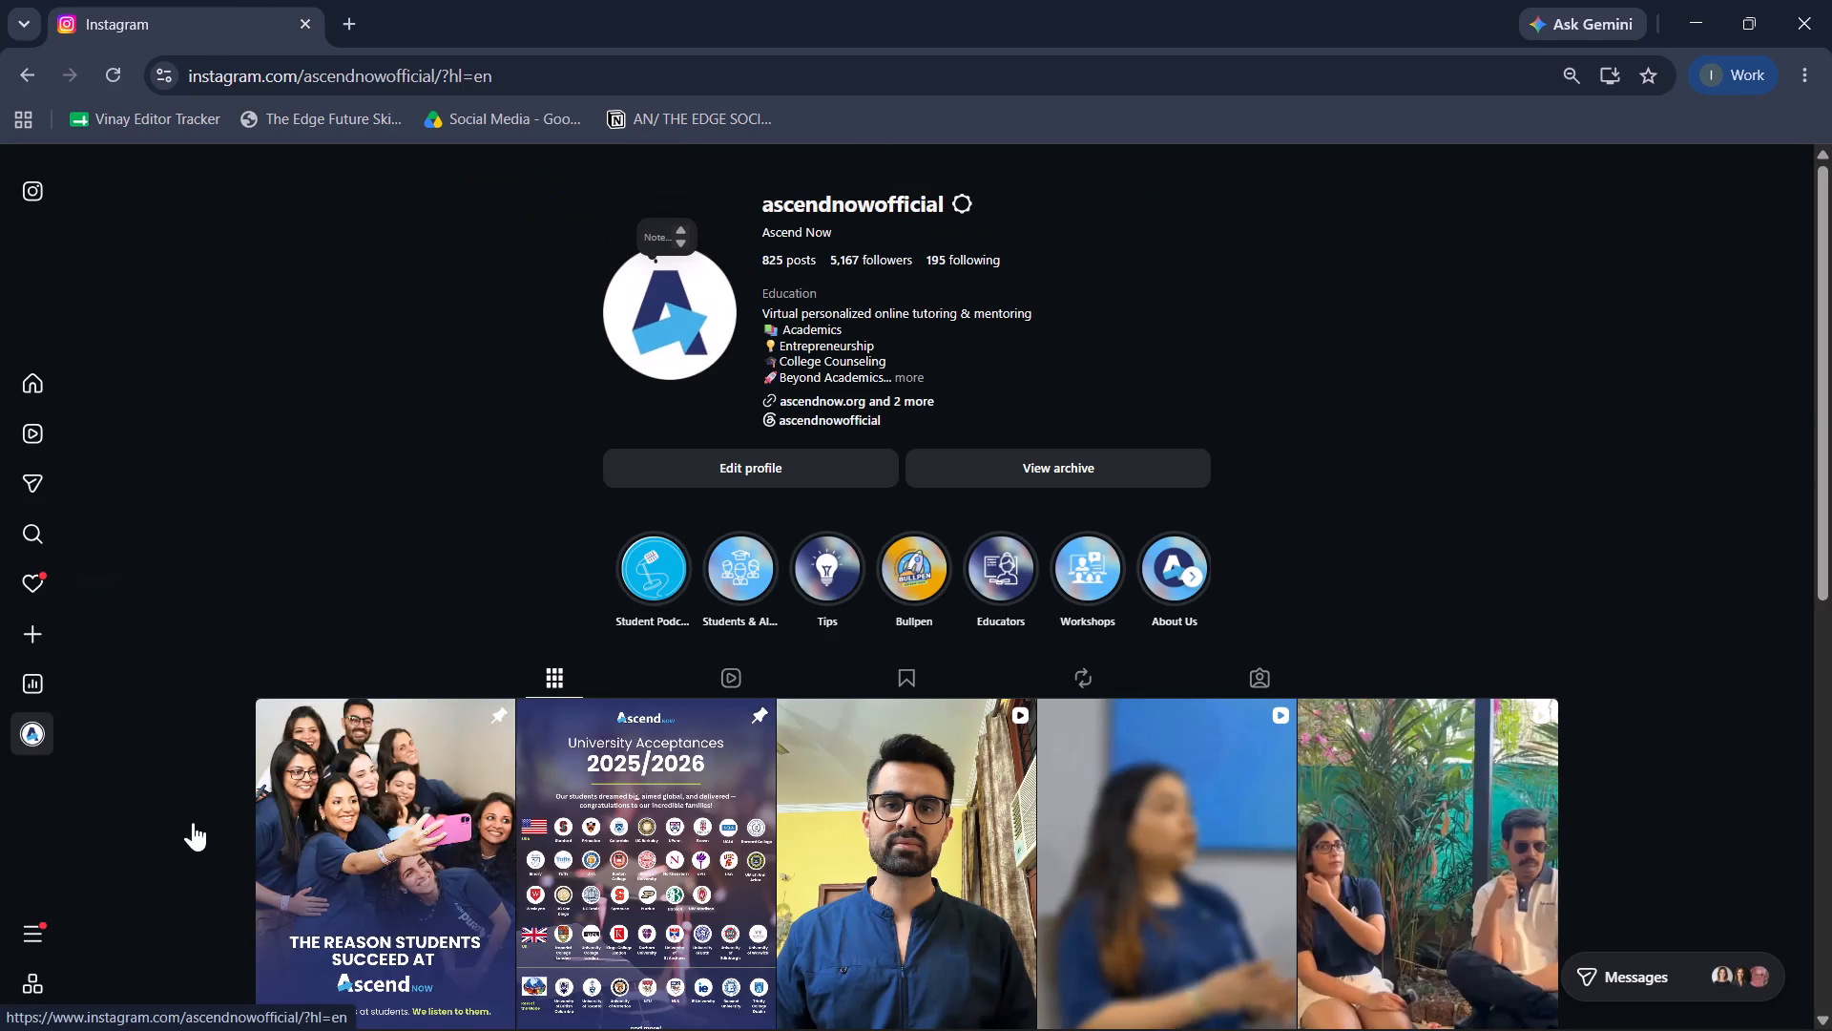
Look through the post grid on the ascendnowofficial profile.
{"action": "scroll", "coordinate": [359, 873], "scroll_direction": "down", "scroll_amount": 5}
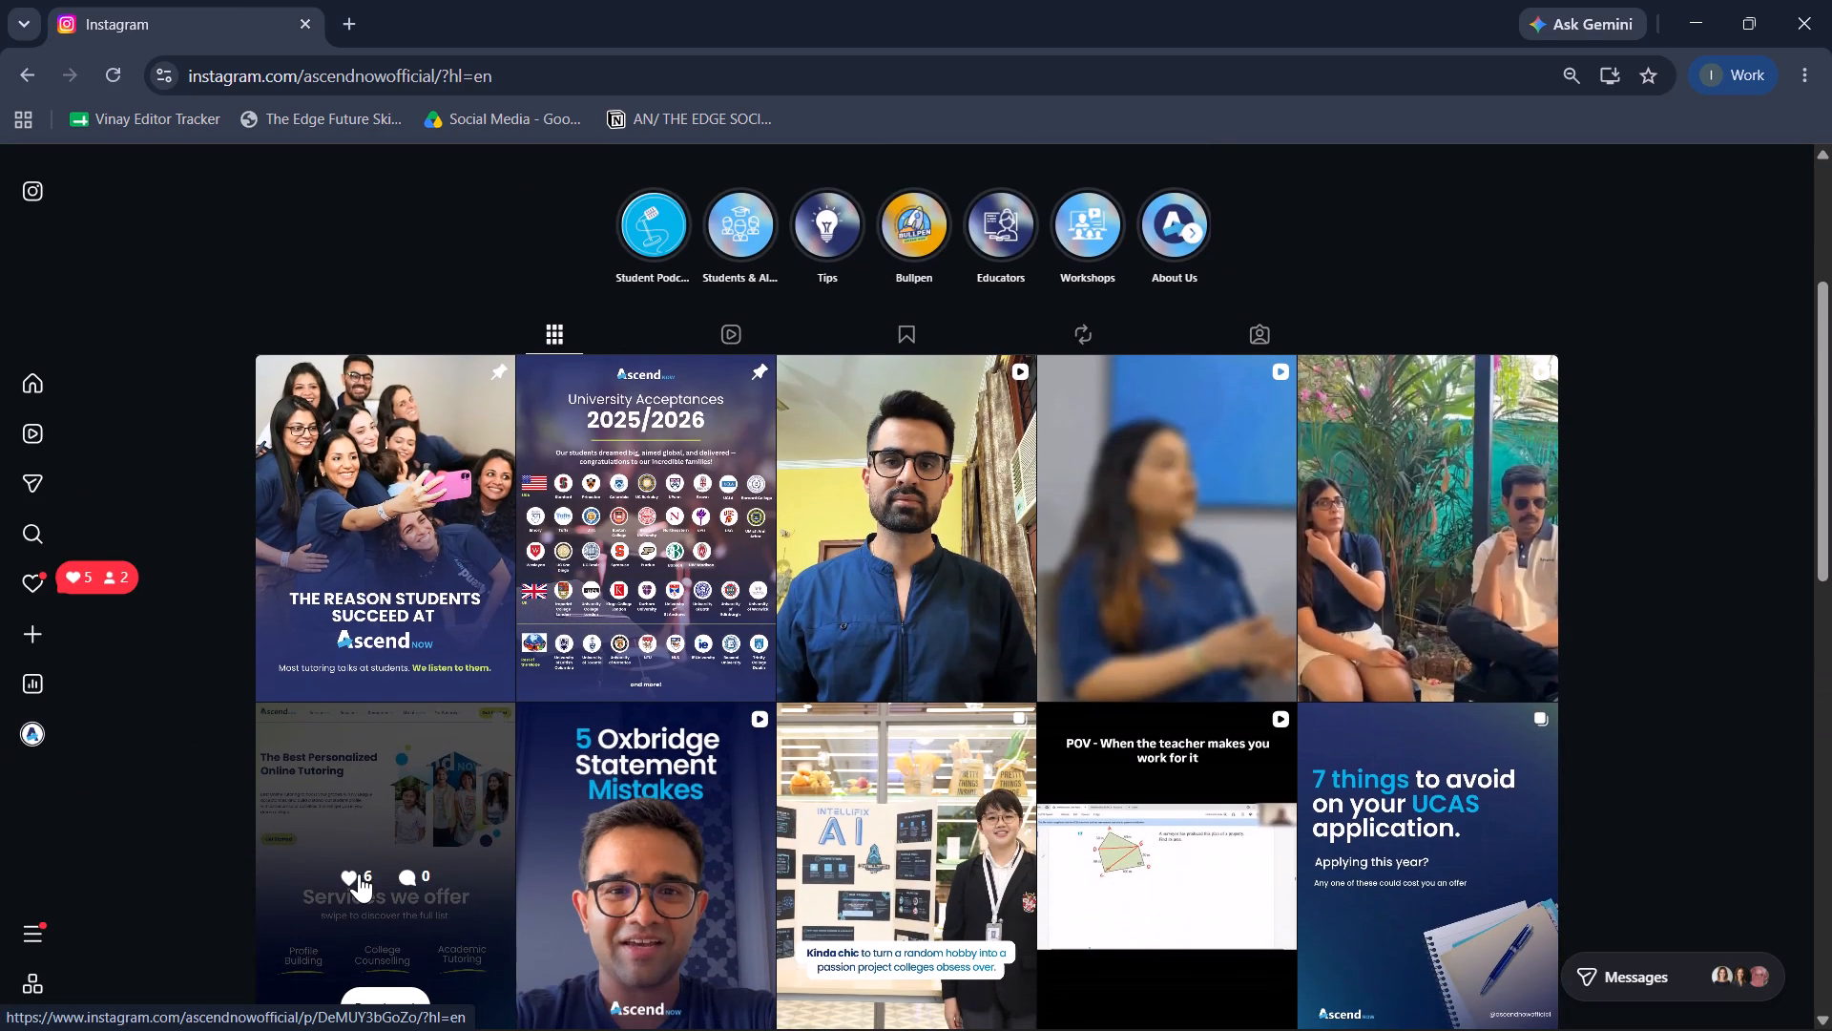
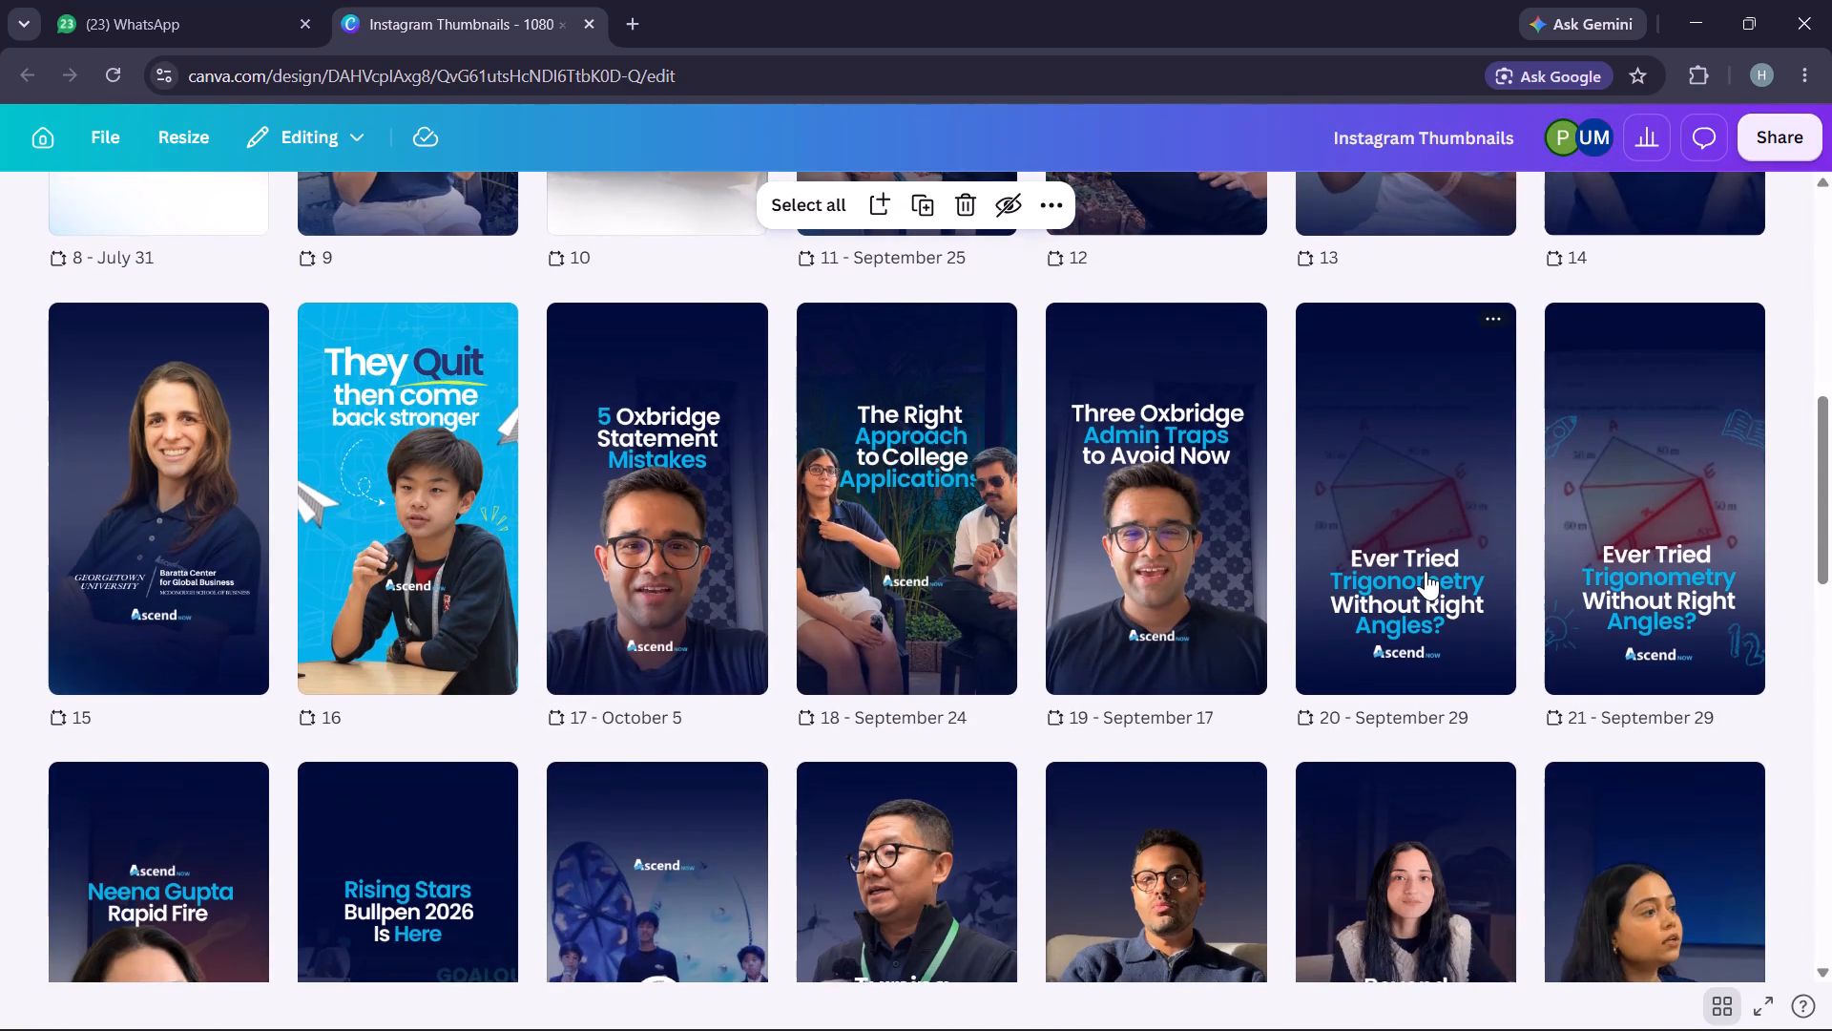
Look through the page thumbnails in the Instagram Thumbnails design's grid view.
{"action": "scroll", "coordinate": [1426, 571], "scroll_direction": "down", "scroll_amount": 1}
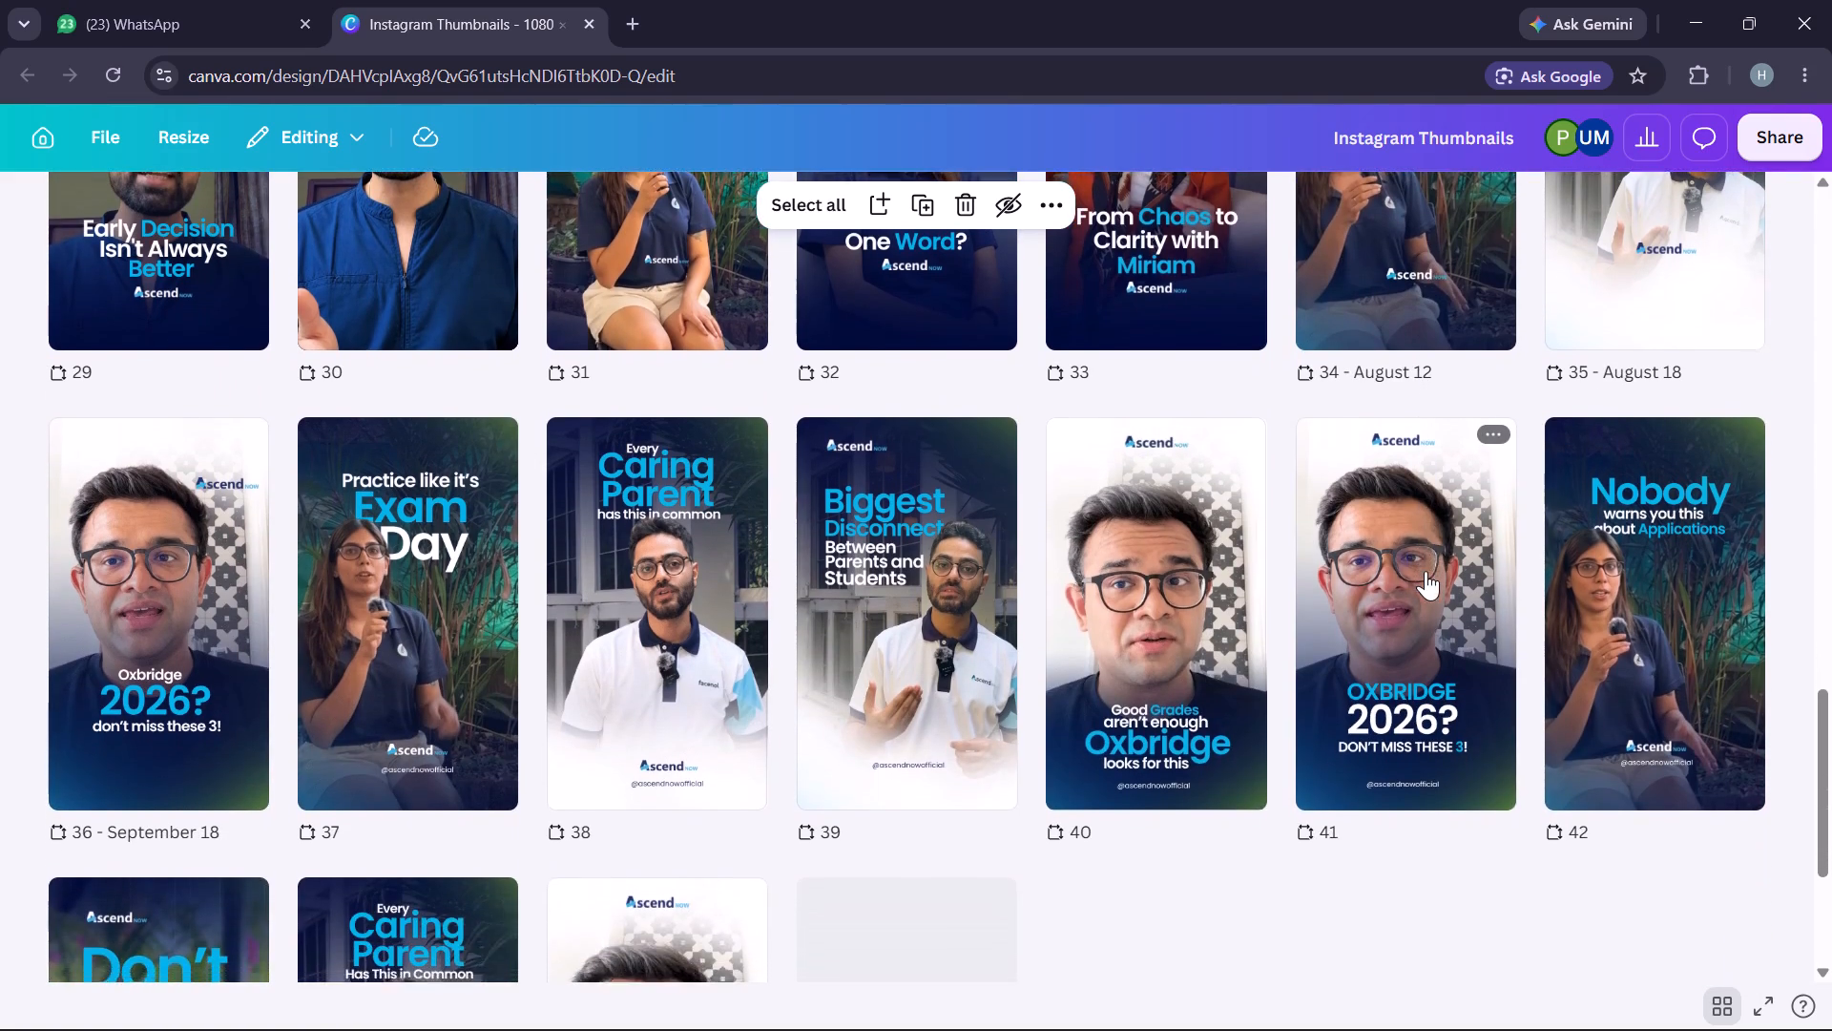
{"action": "scroll", "coordinate": [1426, 571], "scroll_direction": "up", "scroll_amount": 4}
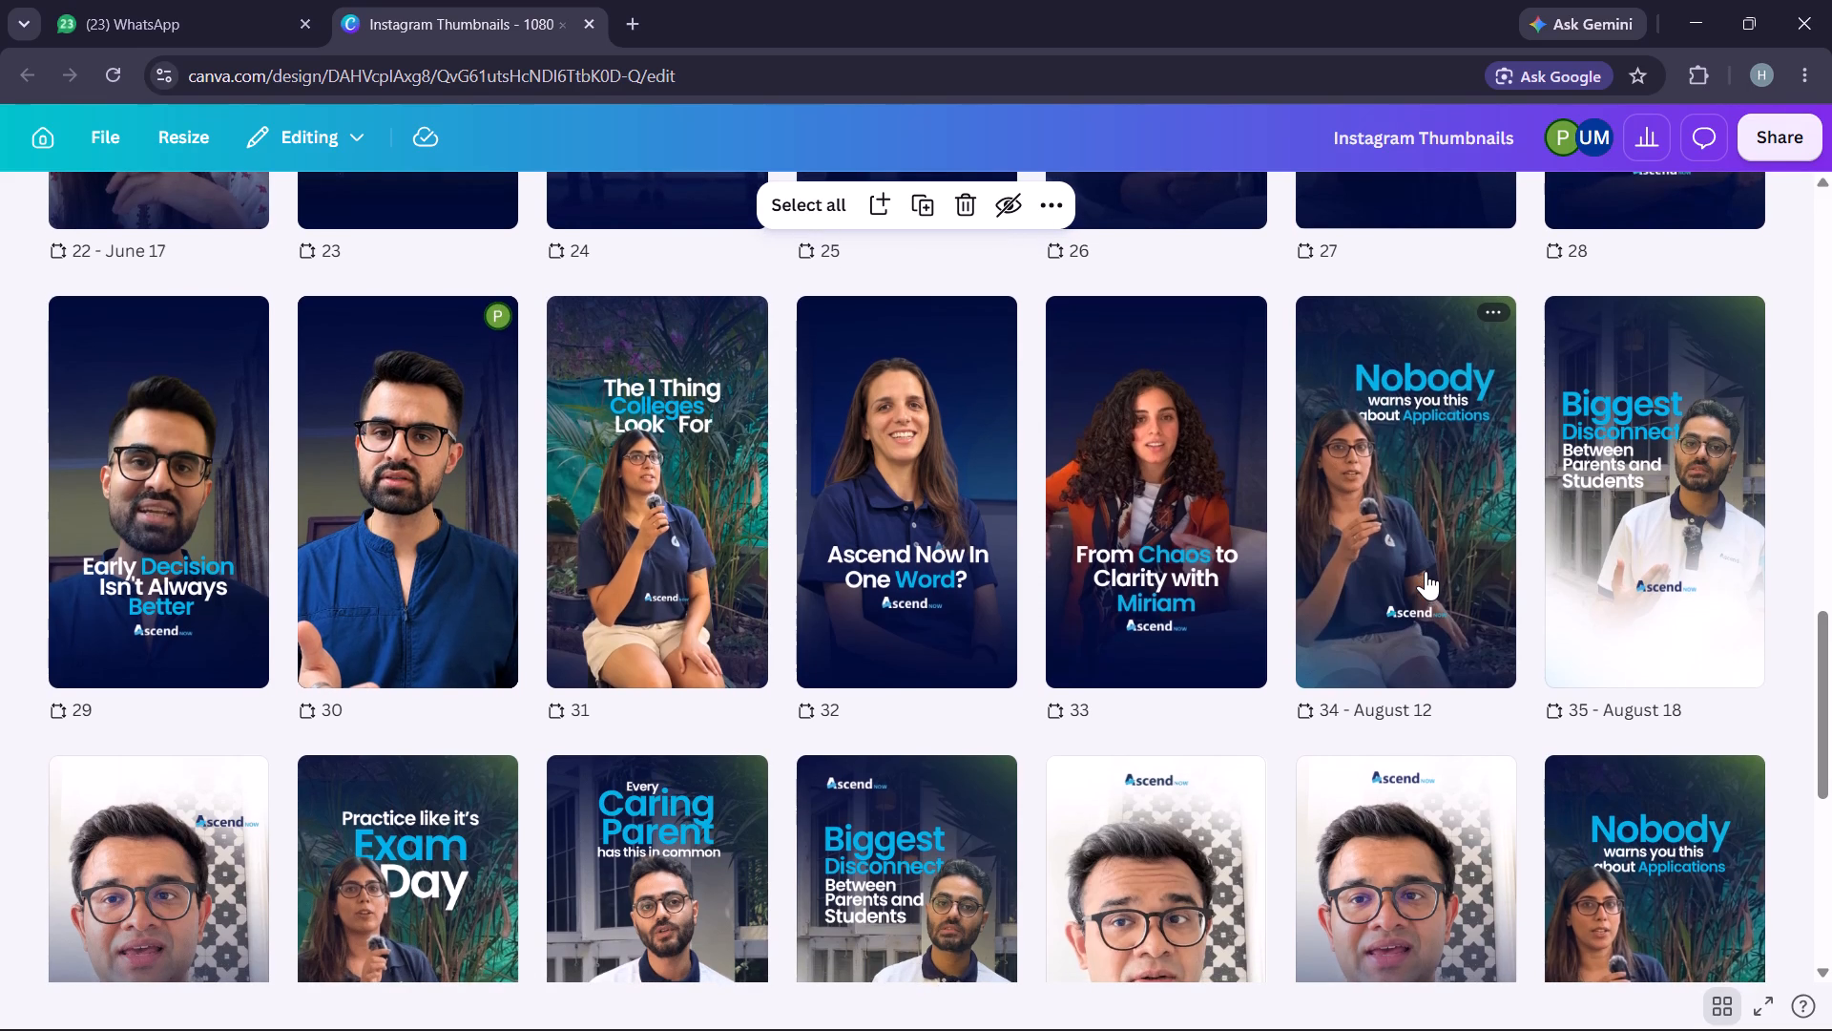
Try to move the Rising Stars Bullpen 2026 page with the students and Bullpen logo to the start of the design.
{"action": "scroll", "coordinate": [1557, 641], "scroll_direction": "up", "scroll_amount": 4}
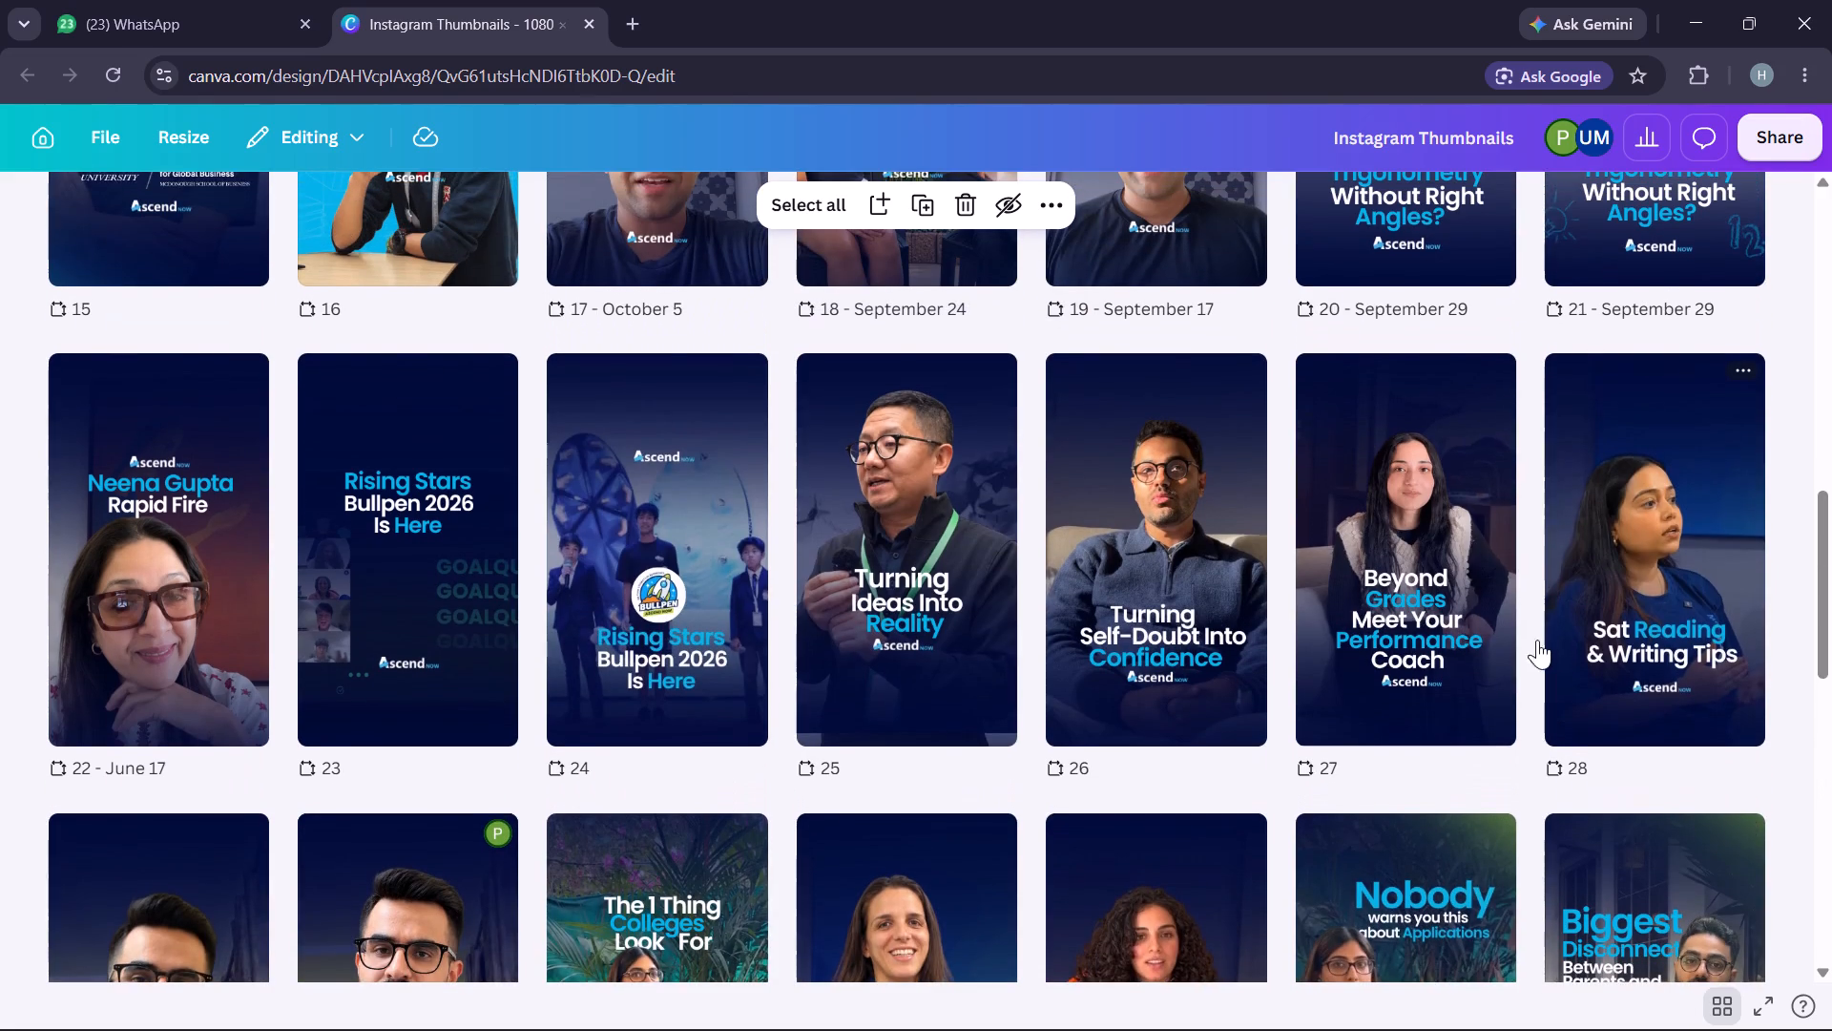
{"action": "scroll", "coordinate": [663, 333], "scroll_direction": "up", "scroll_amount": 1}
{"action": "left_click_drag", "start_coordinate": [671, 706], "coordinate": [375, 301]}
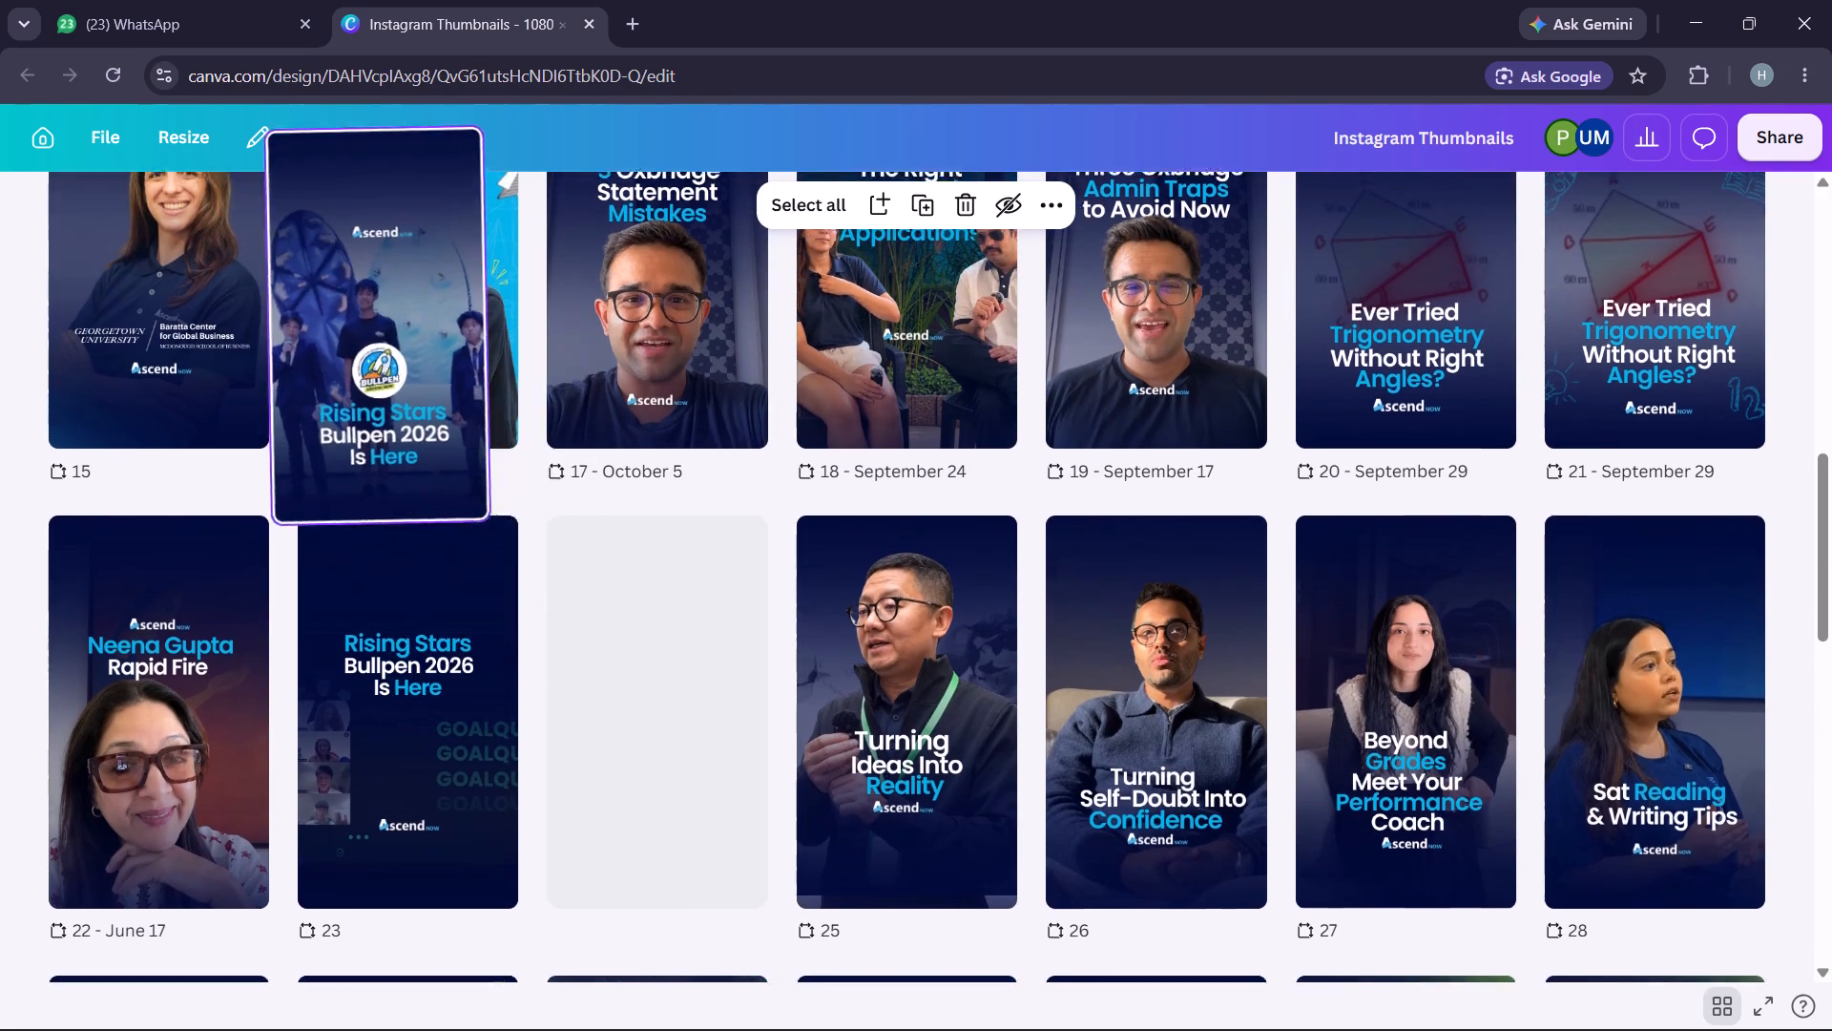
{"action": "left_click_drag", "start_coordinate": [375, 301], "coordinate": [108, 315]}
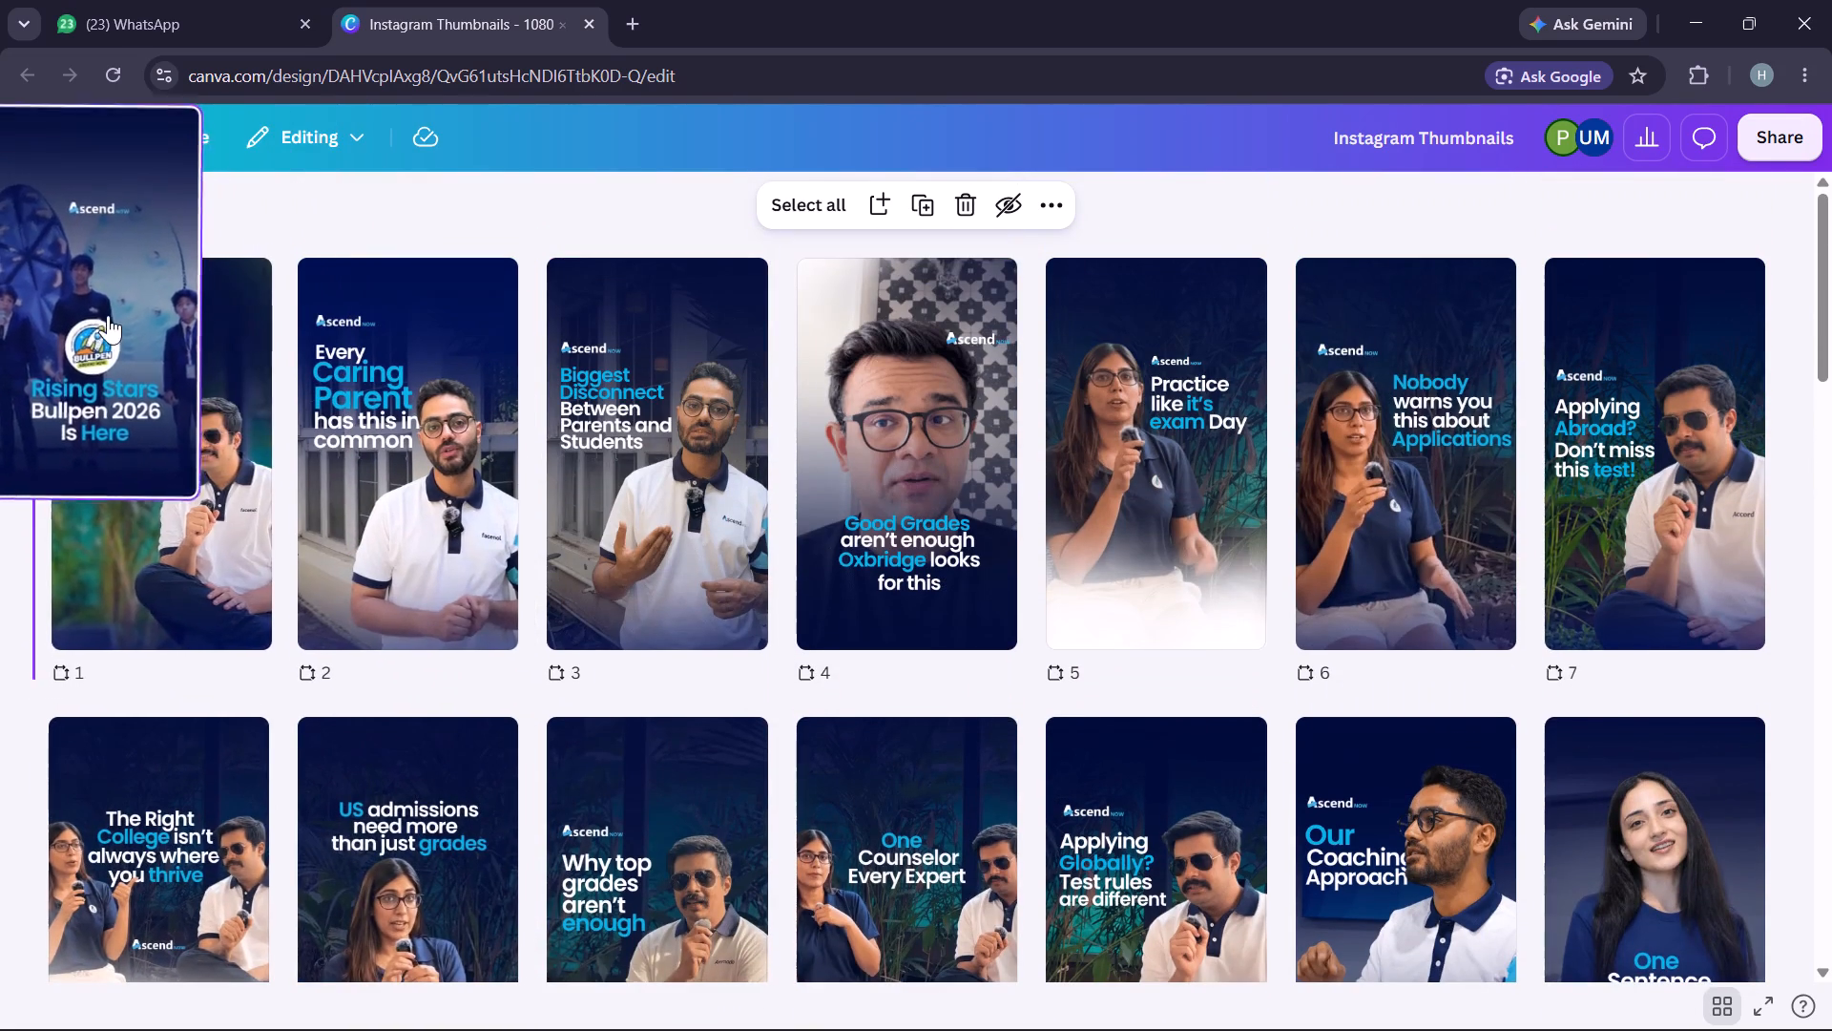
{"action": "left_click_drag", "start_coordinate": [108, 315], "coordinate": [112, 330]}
Reorder the pages so the Rising Stars Bullpen 2026 logo page is page 1, followed by "Don't wait for Grade 12!".
{"action": "scroll", "coordinate": [302, 584], "scroll_direction": "down", "scroll_amount": 5}
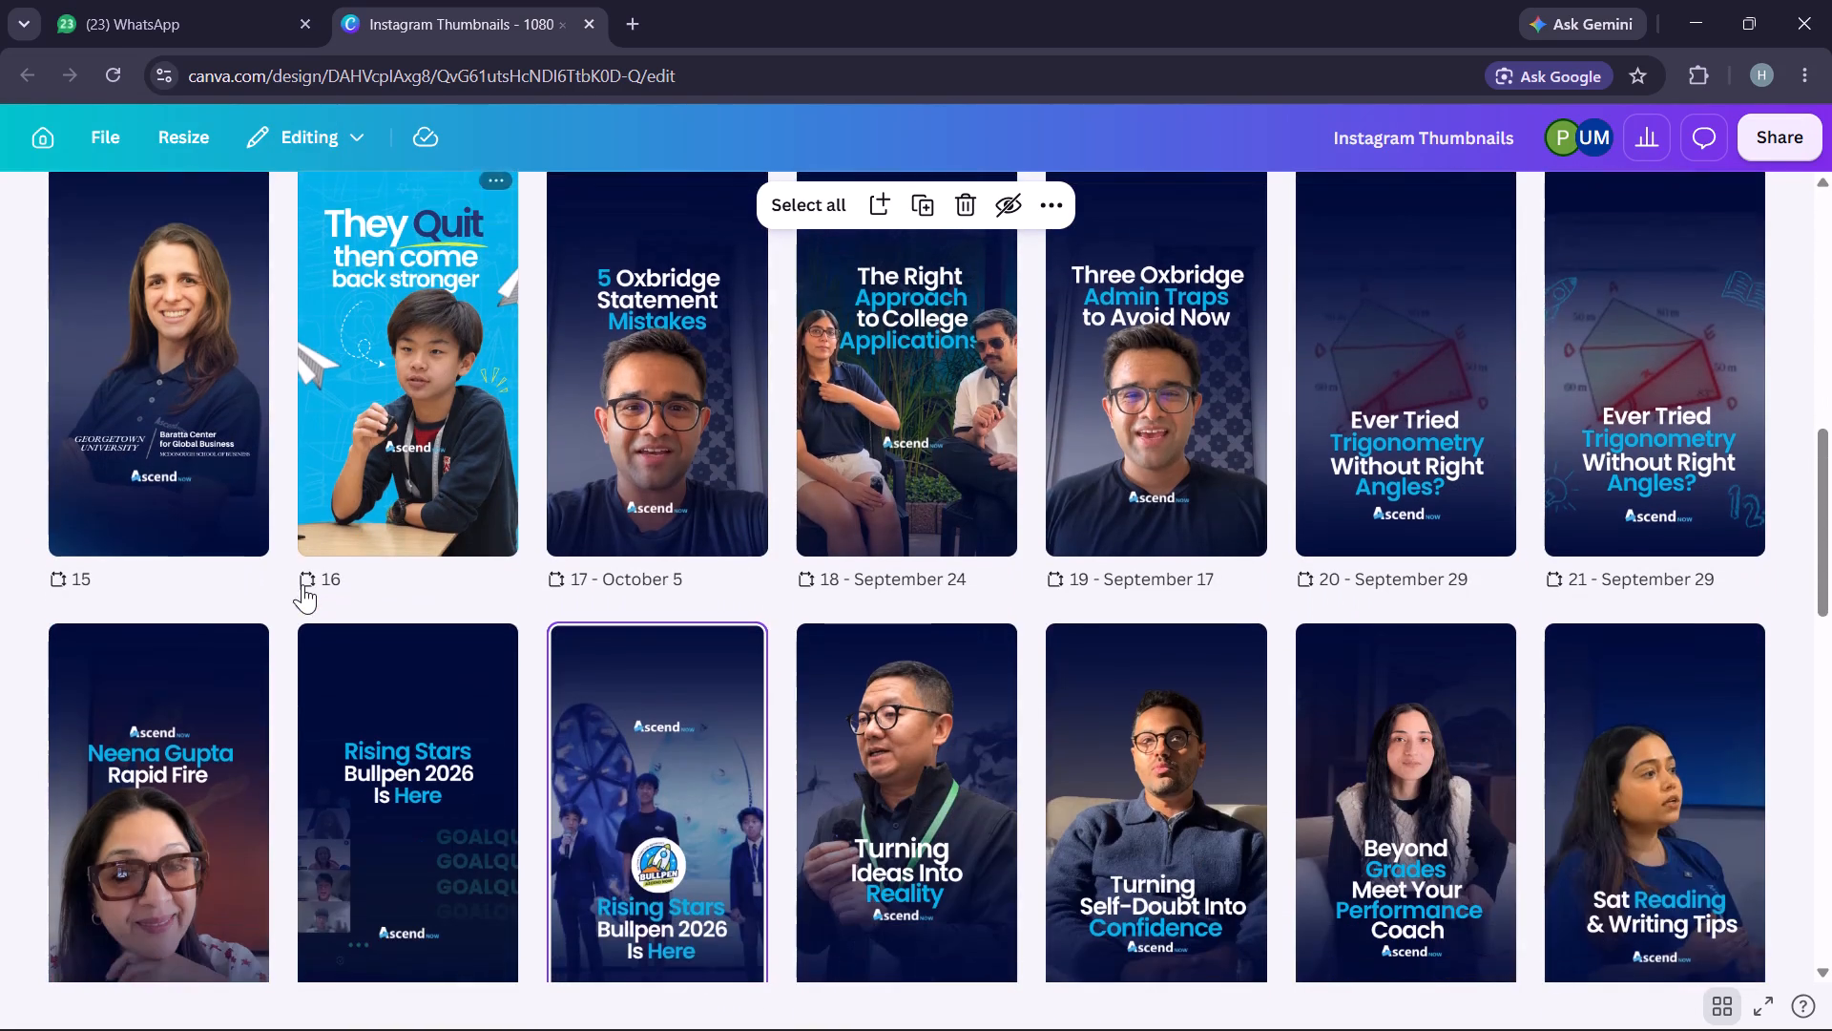
{"action": "scroll", "coordinate": [302, 584], "scroll_direction": "down", "scroll_amount": 1}
{"action": "left_click_drag", "start_coordinate": [635, 816], "coordinate": [291, 437]}
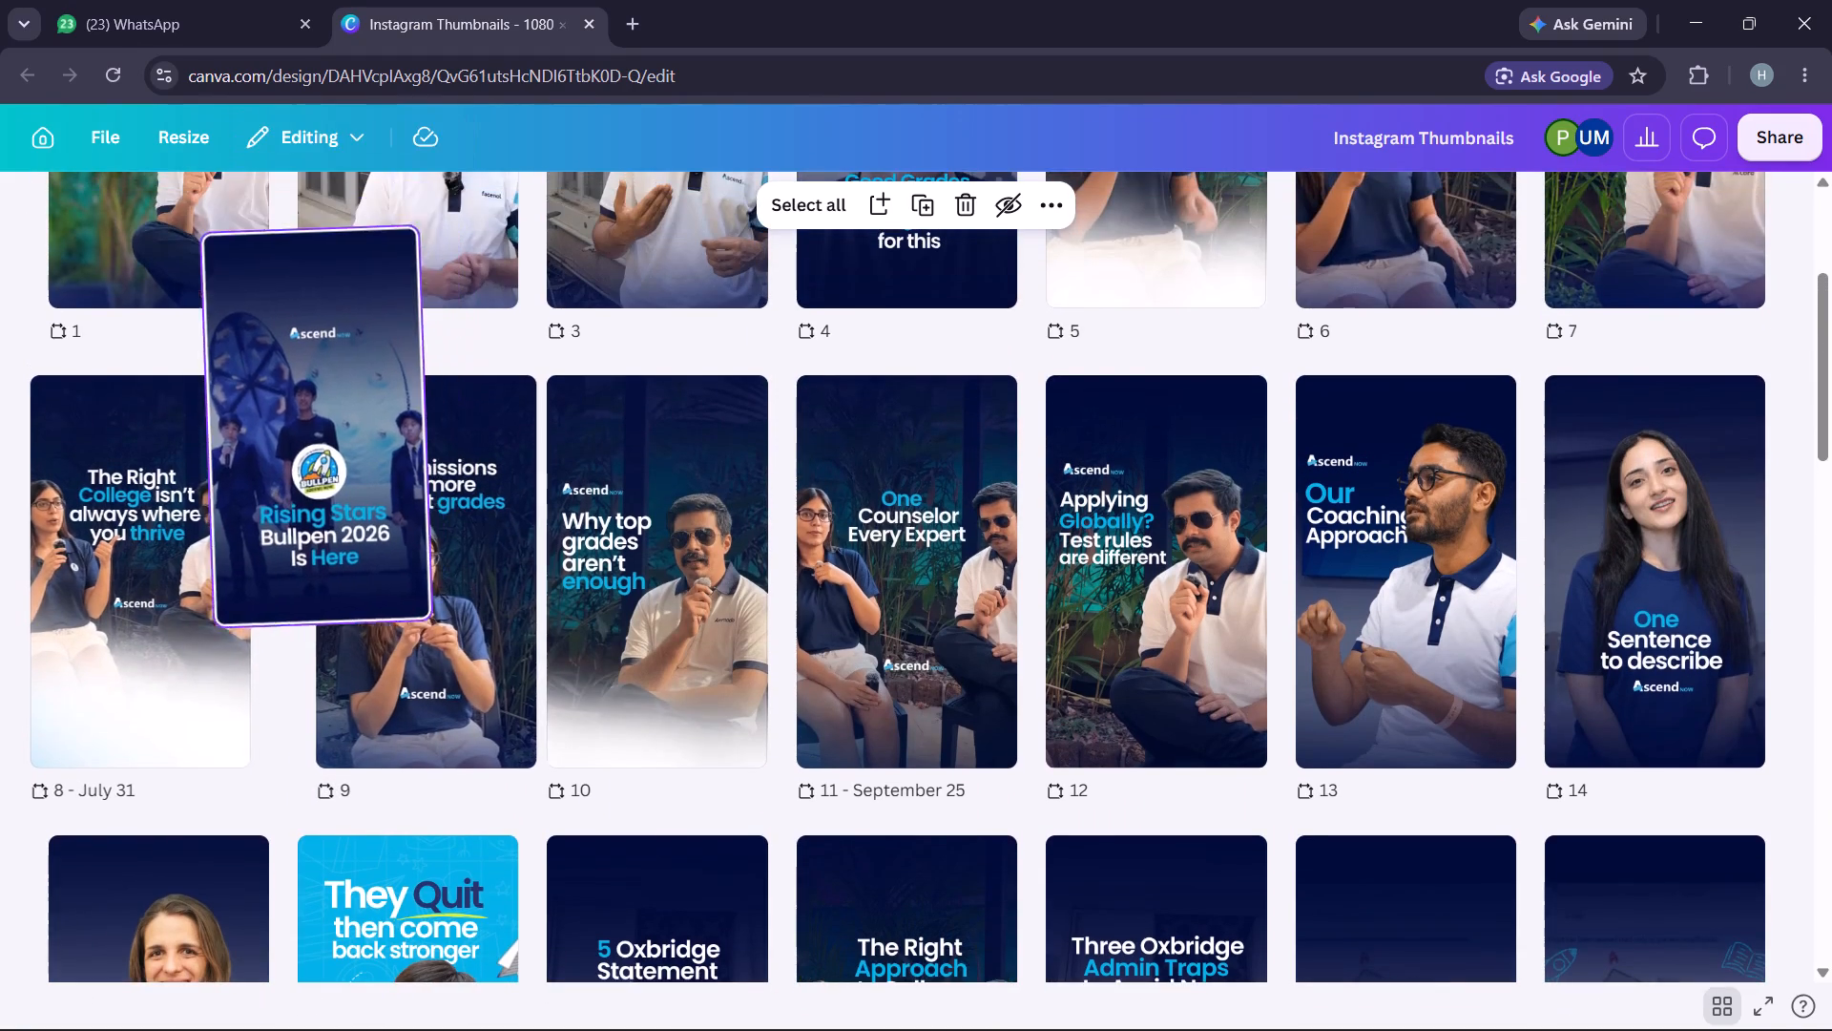
{"action": "left_click_drag", "start_coordinate": [291, 437], "coordinate": [280, 412]}
{"action": "left_click_drag", "start_coordinate": [418, 421], "coordinate": [126, 402]}
{"action": "left_click_drag", "start_coordinate": [135, 434], "coordinate": [324, 523]}
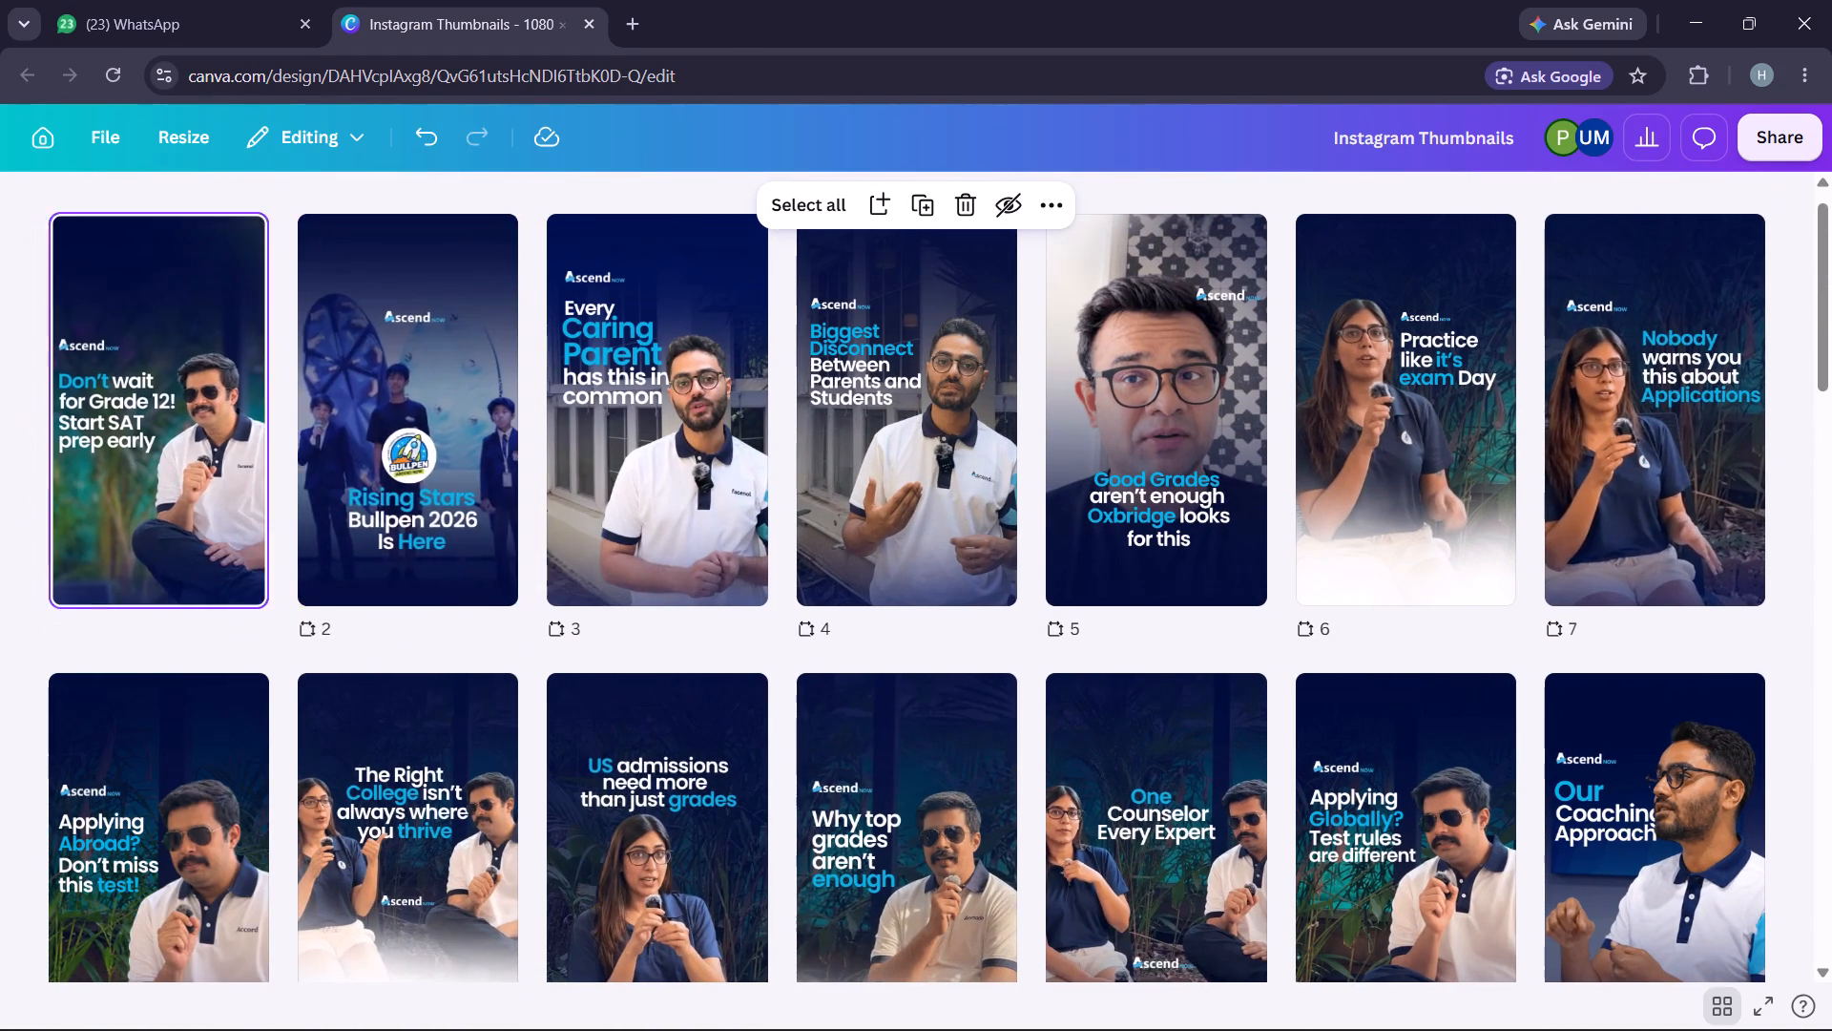
{"action": "left_click_drag", "start_coordinate": [324, 523], "coordinate": [329, 523]}
{"action": "left_click_drag", "start_coordinate": [180, 494], "coordinate": [278, 487]}
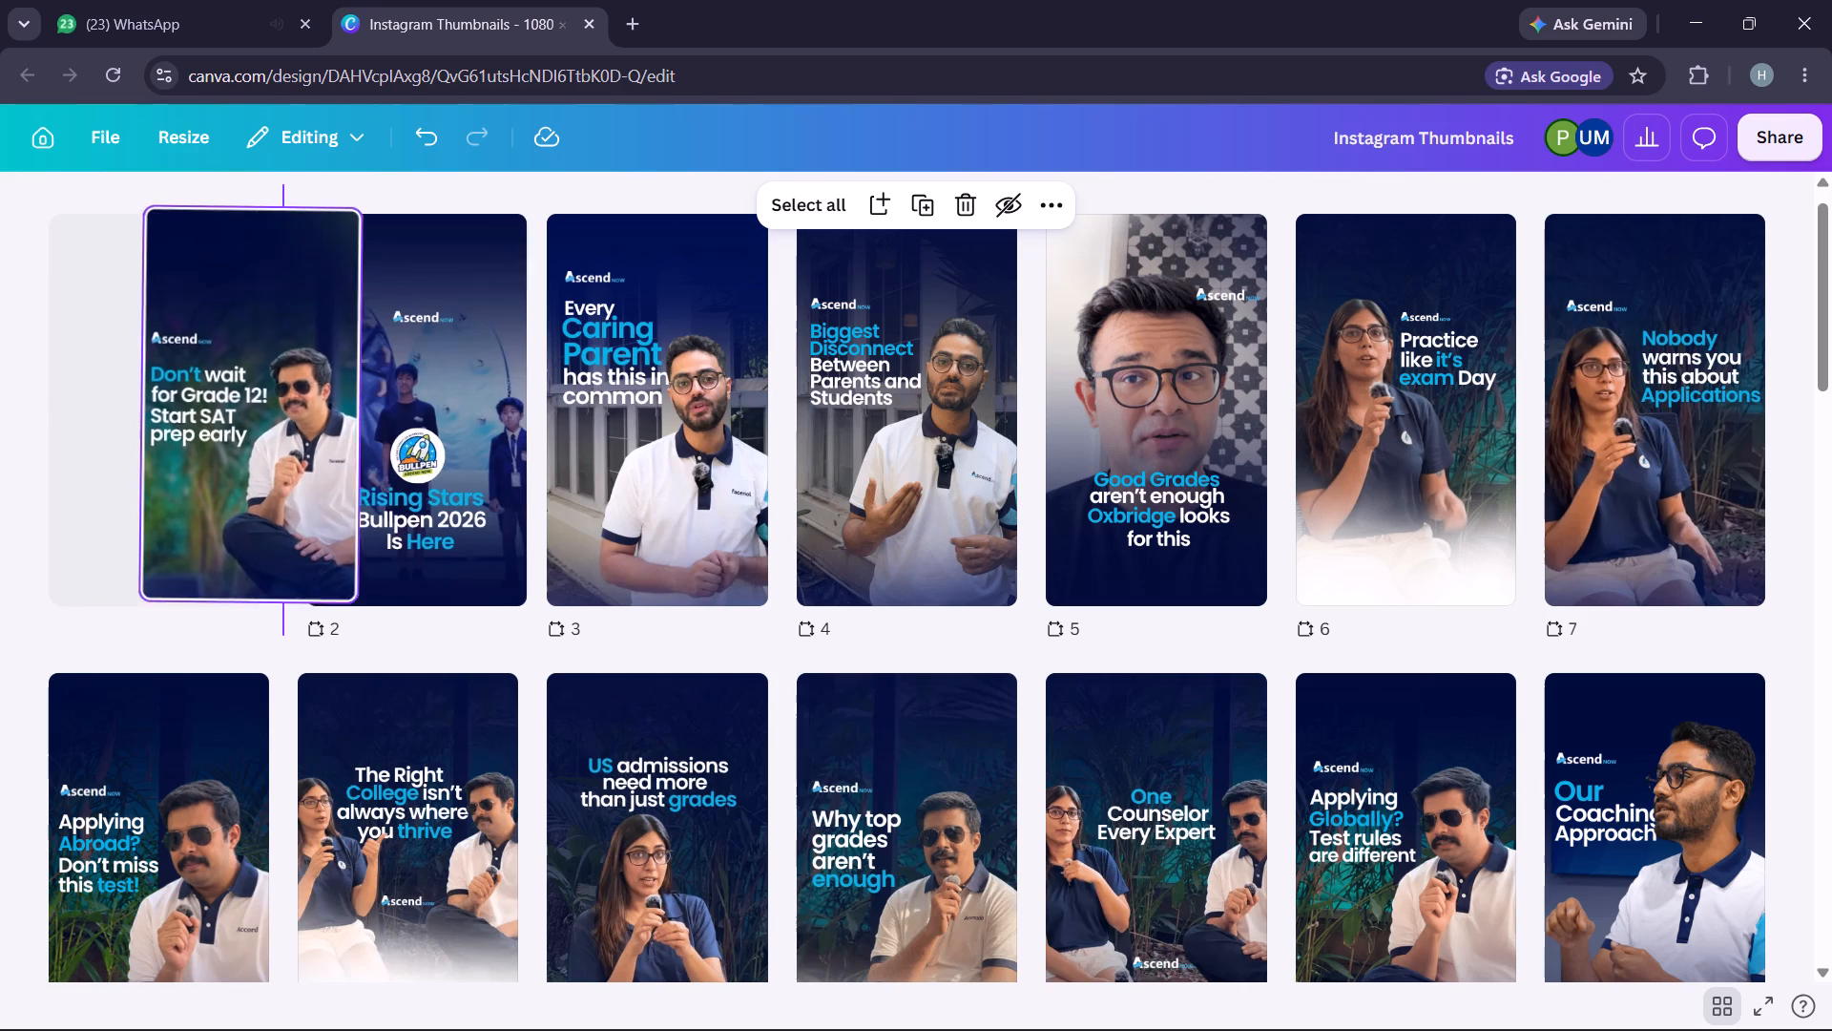
{"action": "left_click_drag", "start_coordinate": [278, 487], "coordinate": [510, 489]}
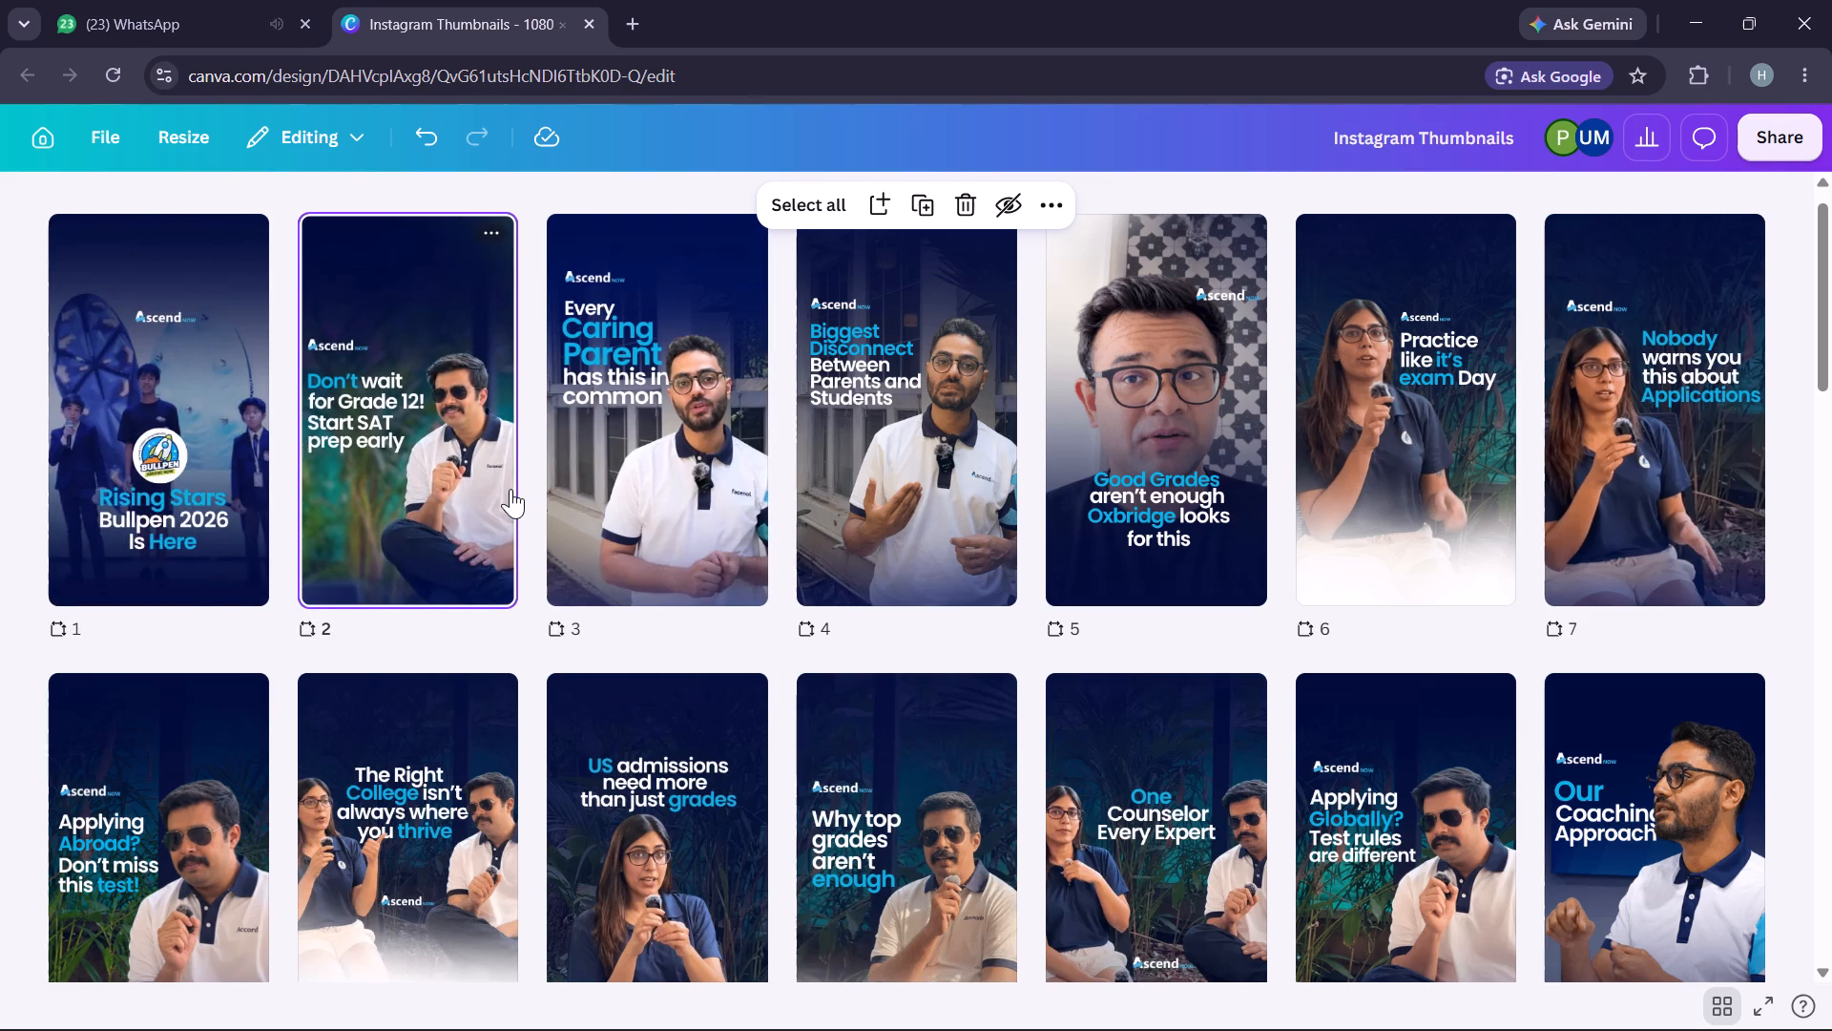
{"action": "scroll", "coordinate": [565, 665], "scroll_direction": "down", "scroll_amount": 2}
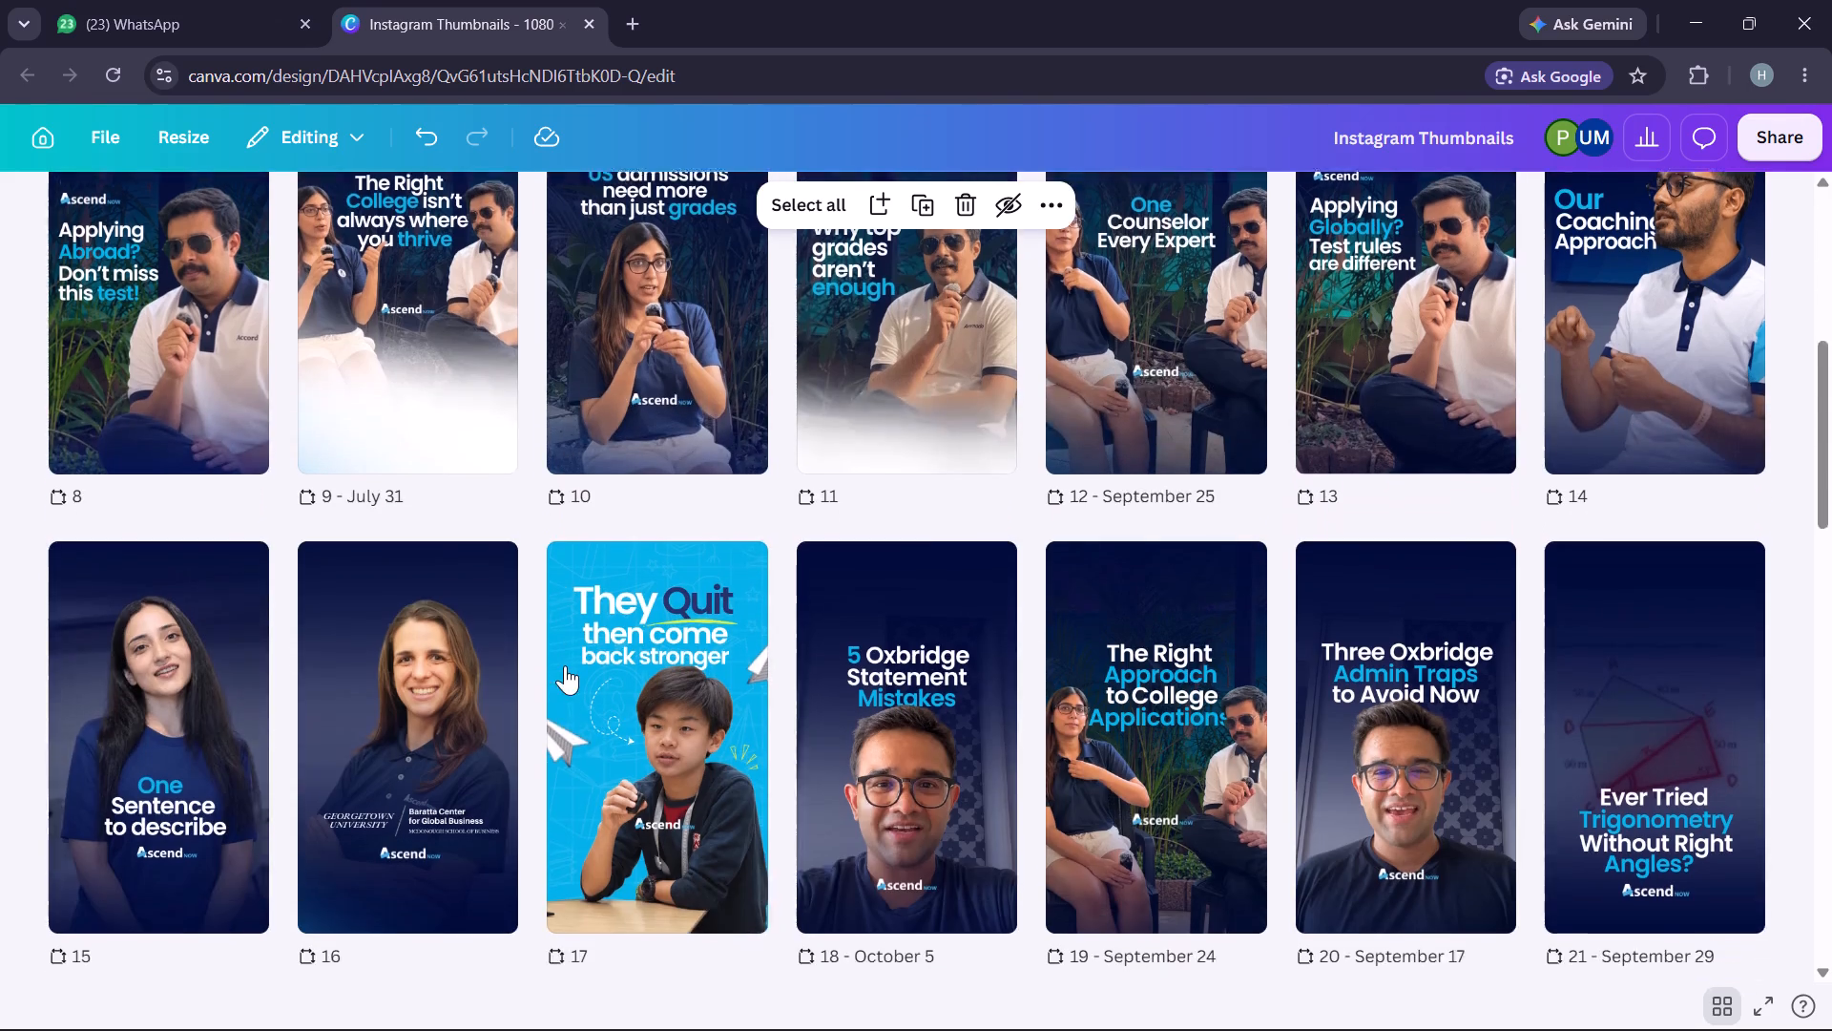
{"action": "scroll", "coordinate": [565, 665], "scroll_direction": "down", "scroll_amount": 3}
{"action": "scroll", "coordinate": [610, 622], "scroll_direction": "up", "scroll_amount": 2}
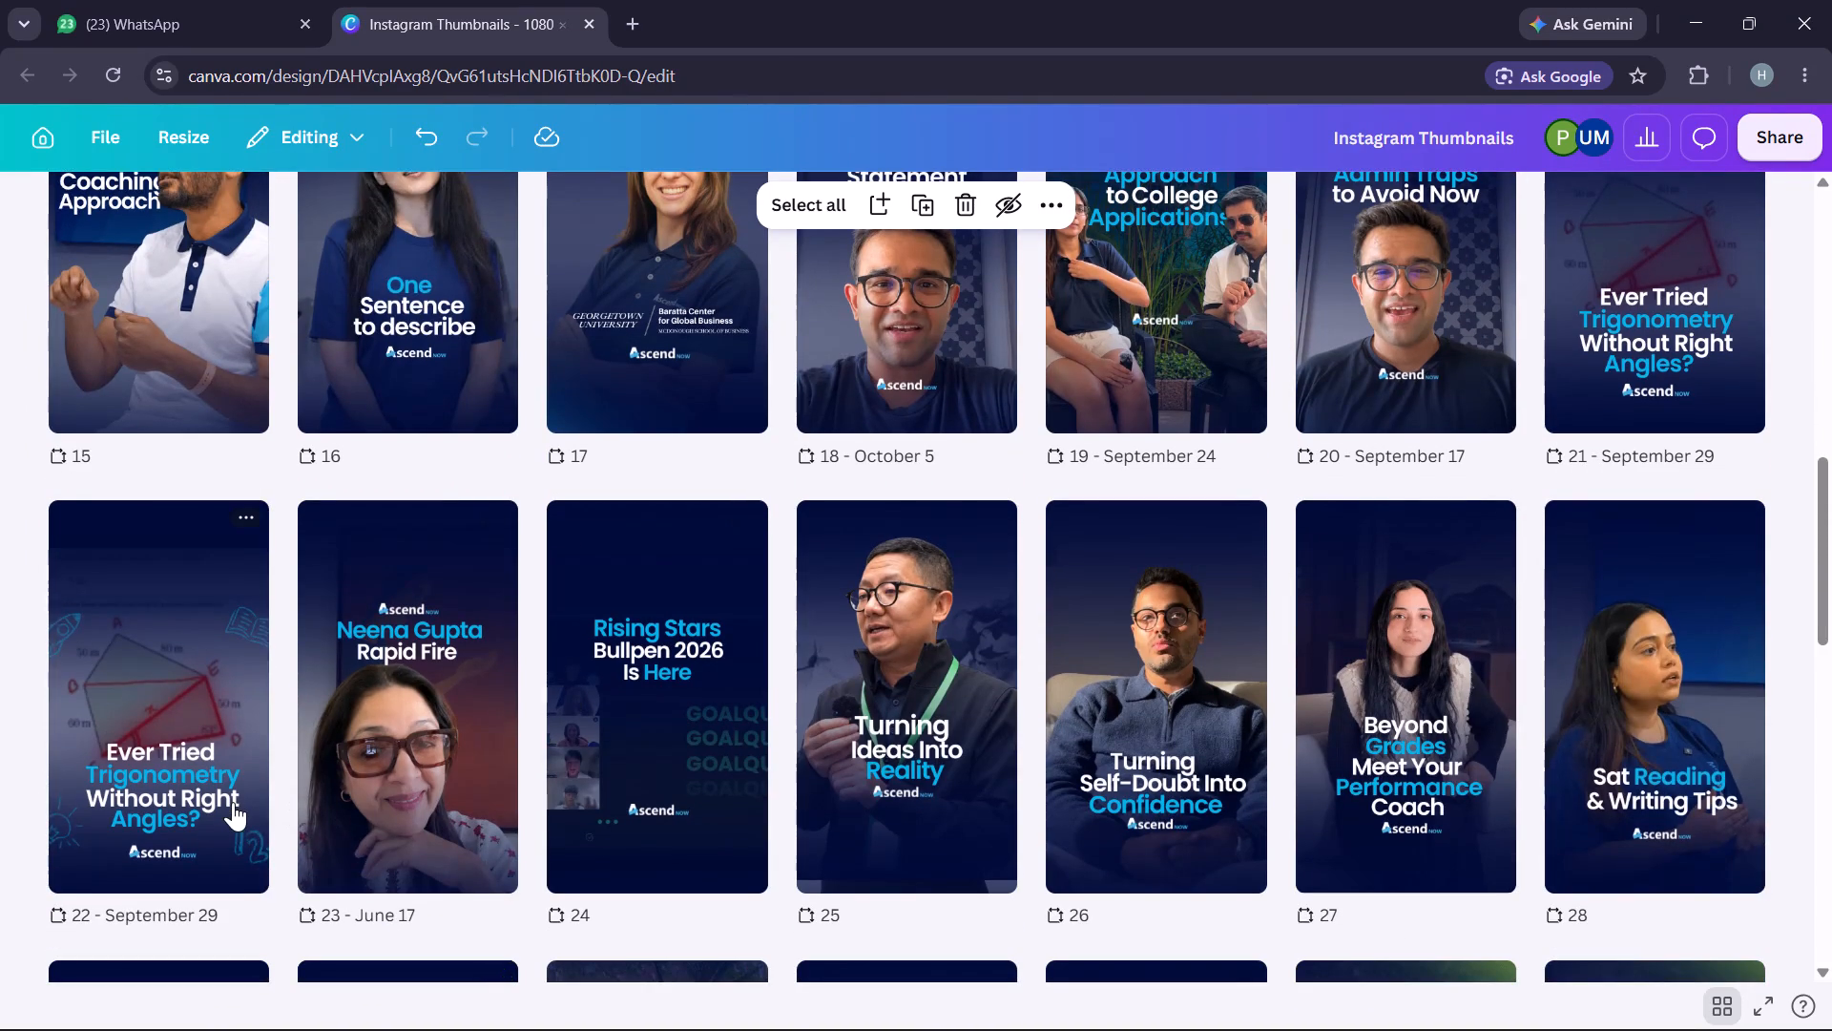
{"action": "key", "text": "Print"}
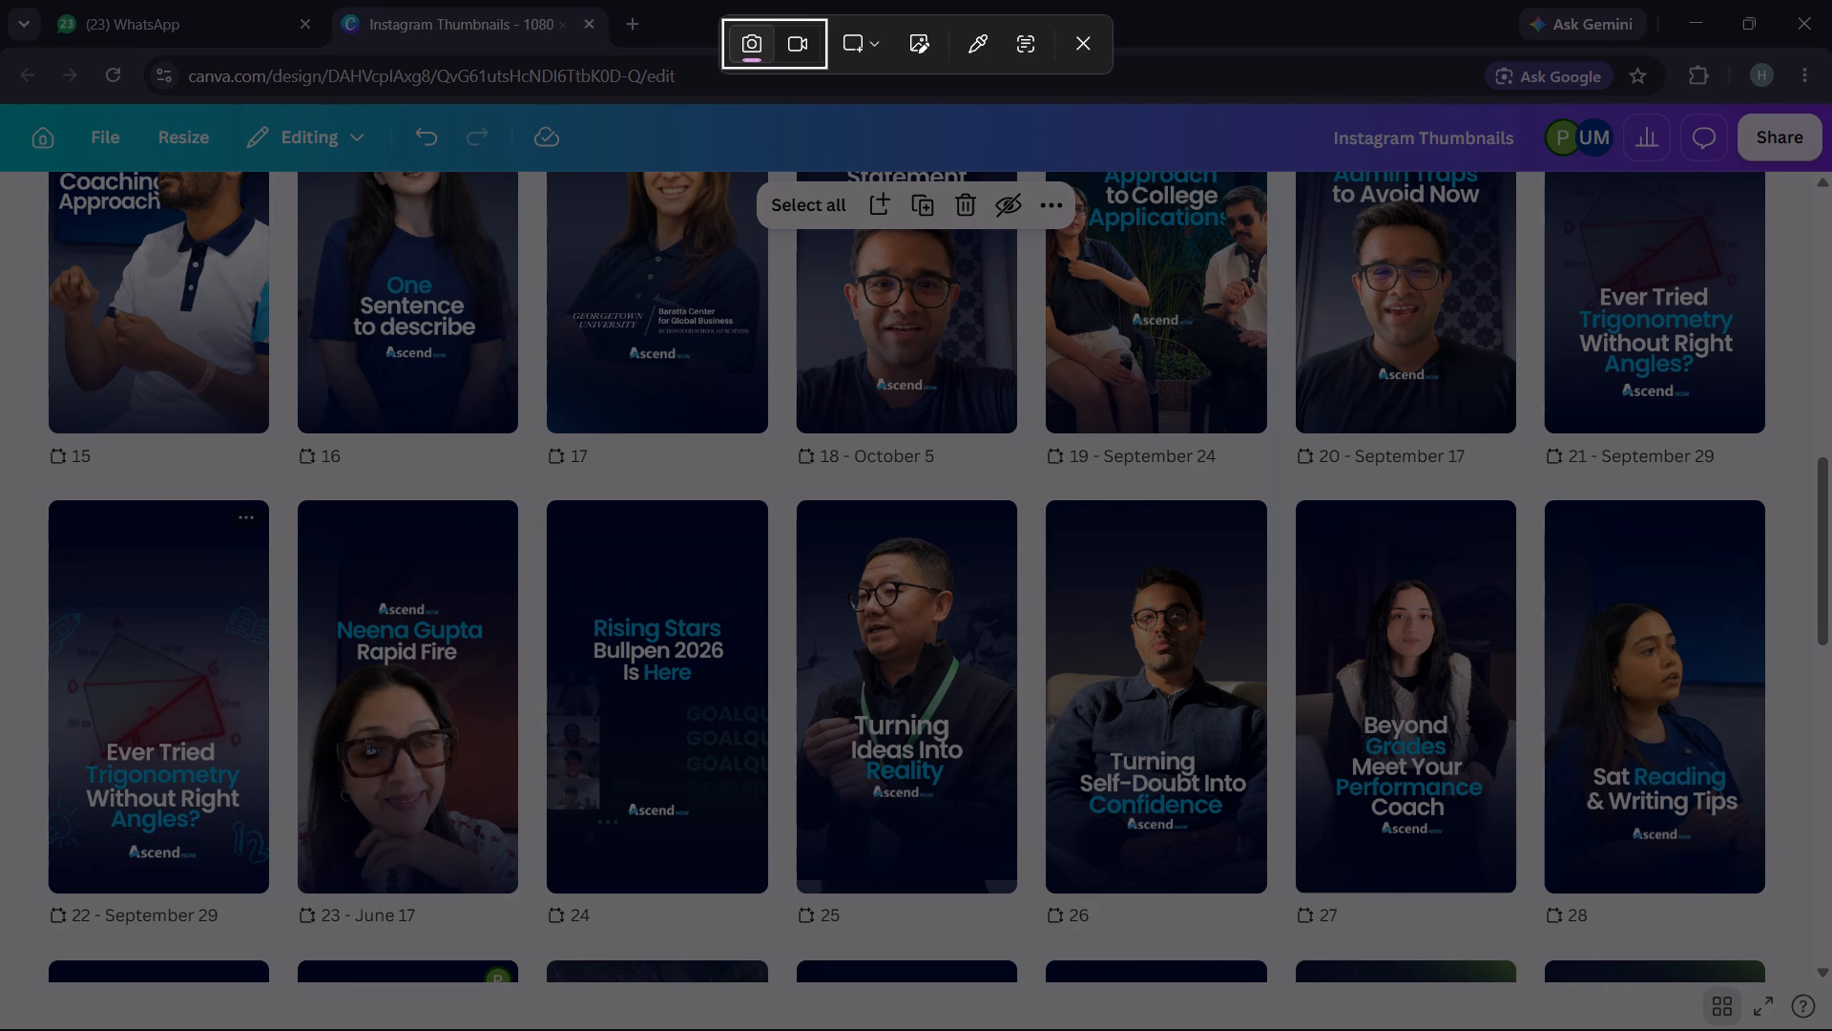
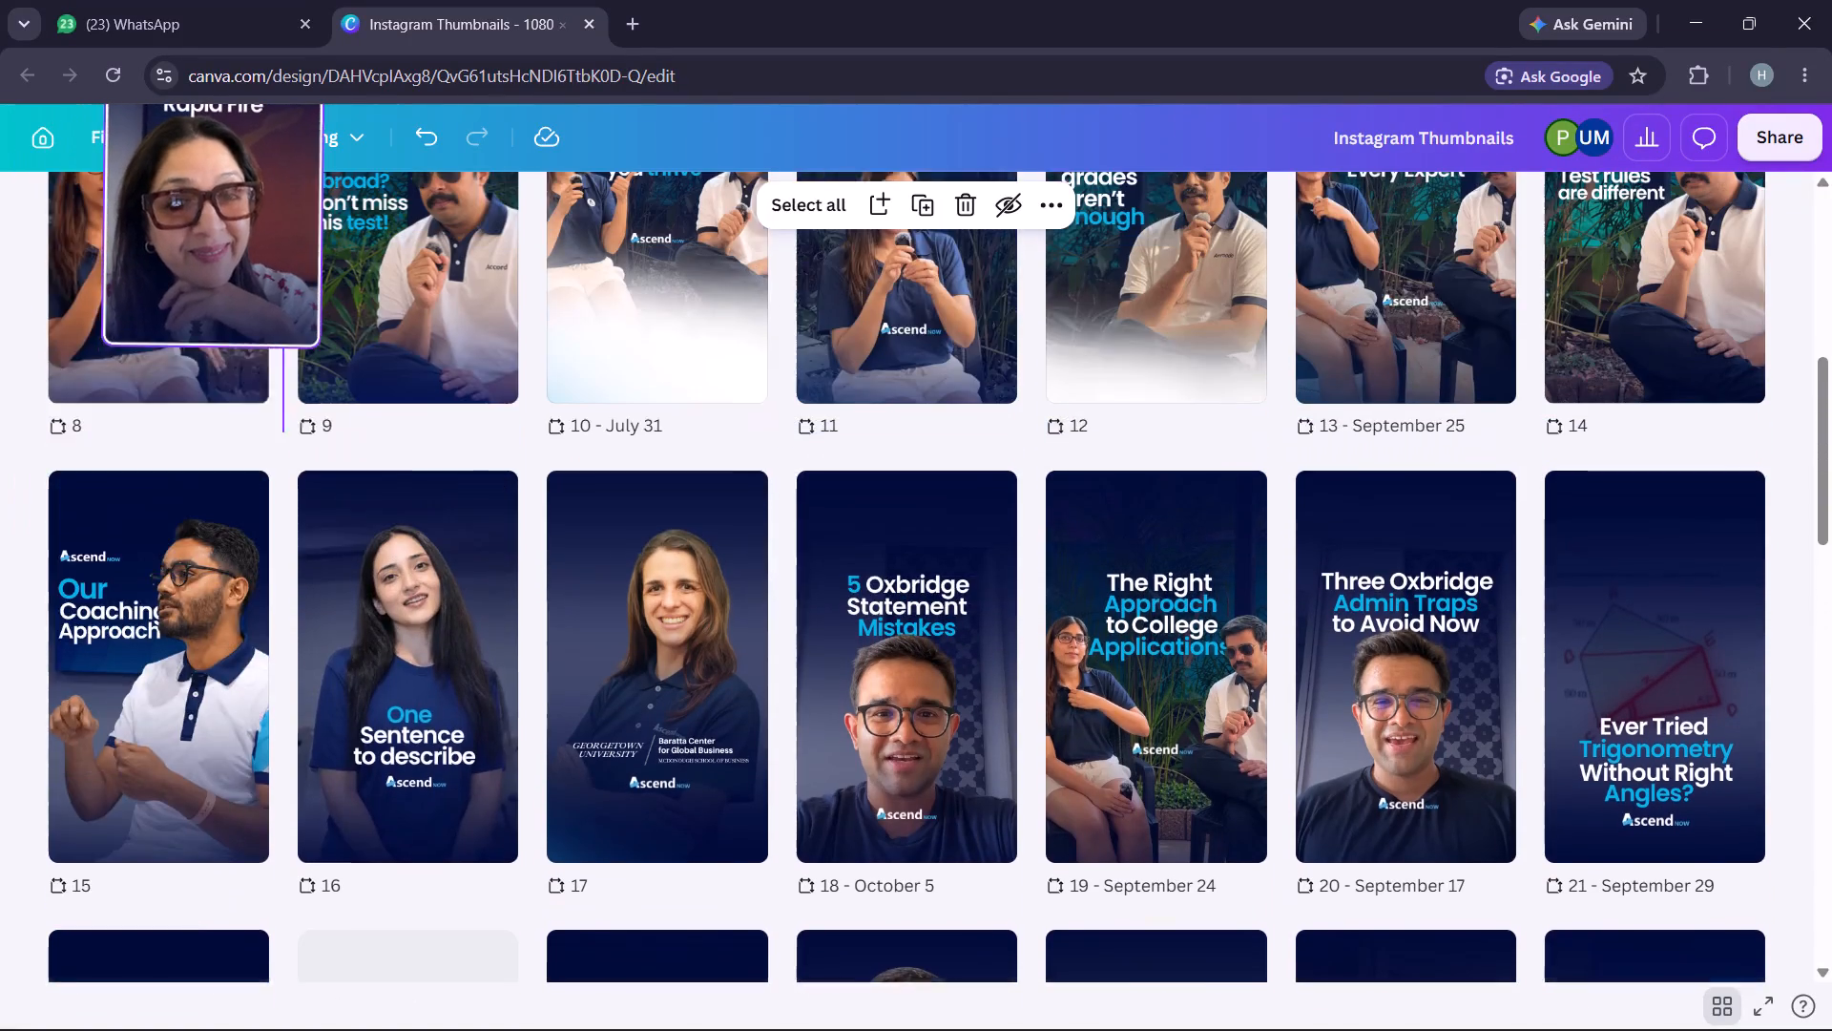
Move the "Neena Gupta Rapid Fire" page to position 3, directly after the blue "They Quit then come back stronger" page.
{"action": "left_click_drag", "start_coordinate": [260, 182], "coordinate": [610, 511]}
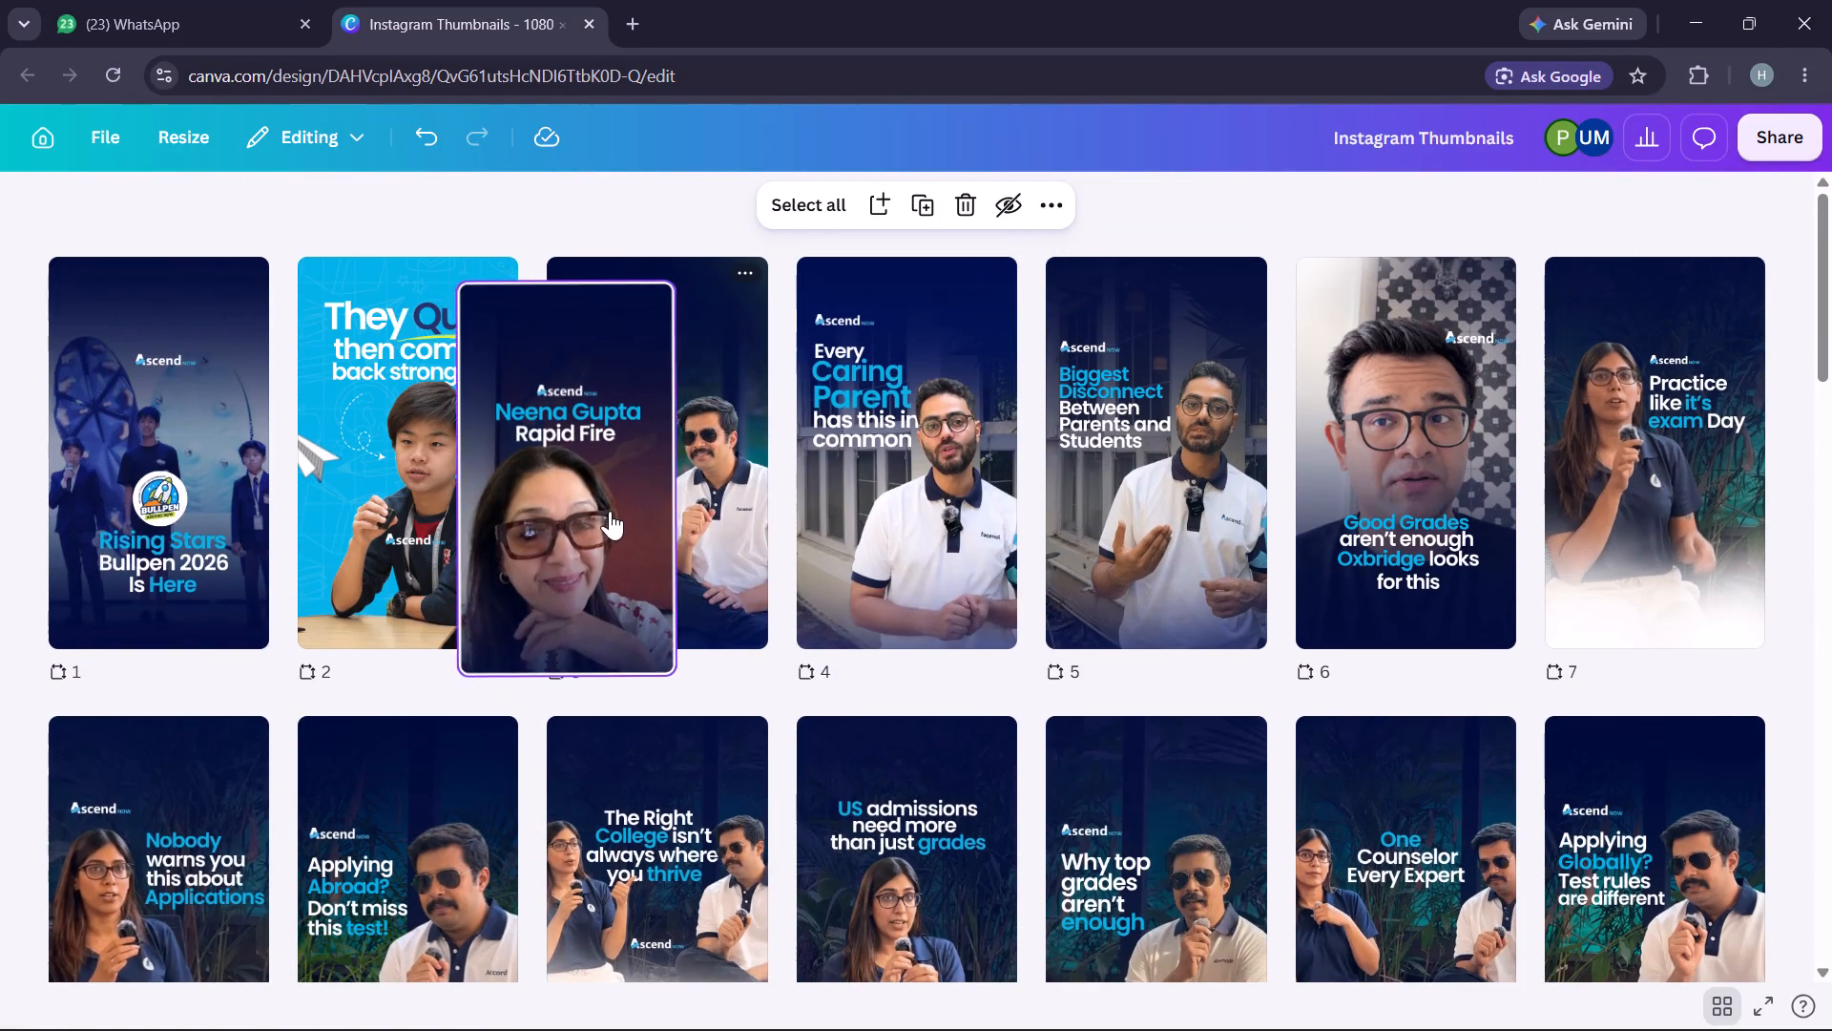
{"action": "left_click_drag", "start_coordinate": [610, 511], "coordinate": [584, 499]}
Look through the reordered page grid as far as the row of pages 22 to 28, returning to the first row.
{"action": "scroll", "coordinate": [641, 692], "scroll_direction": "down", "scroll_amount": 3}
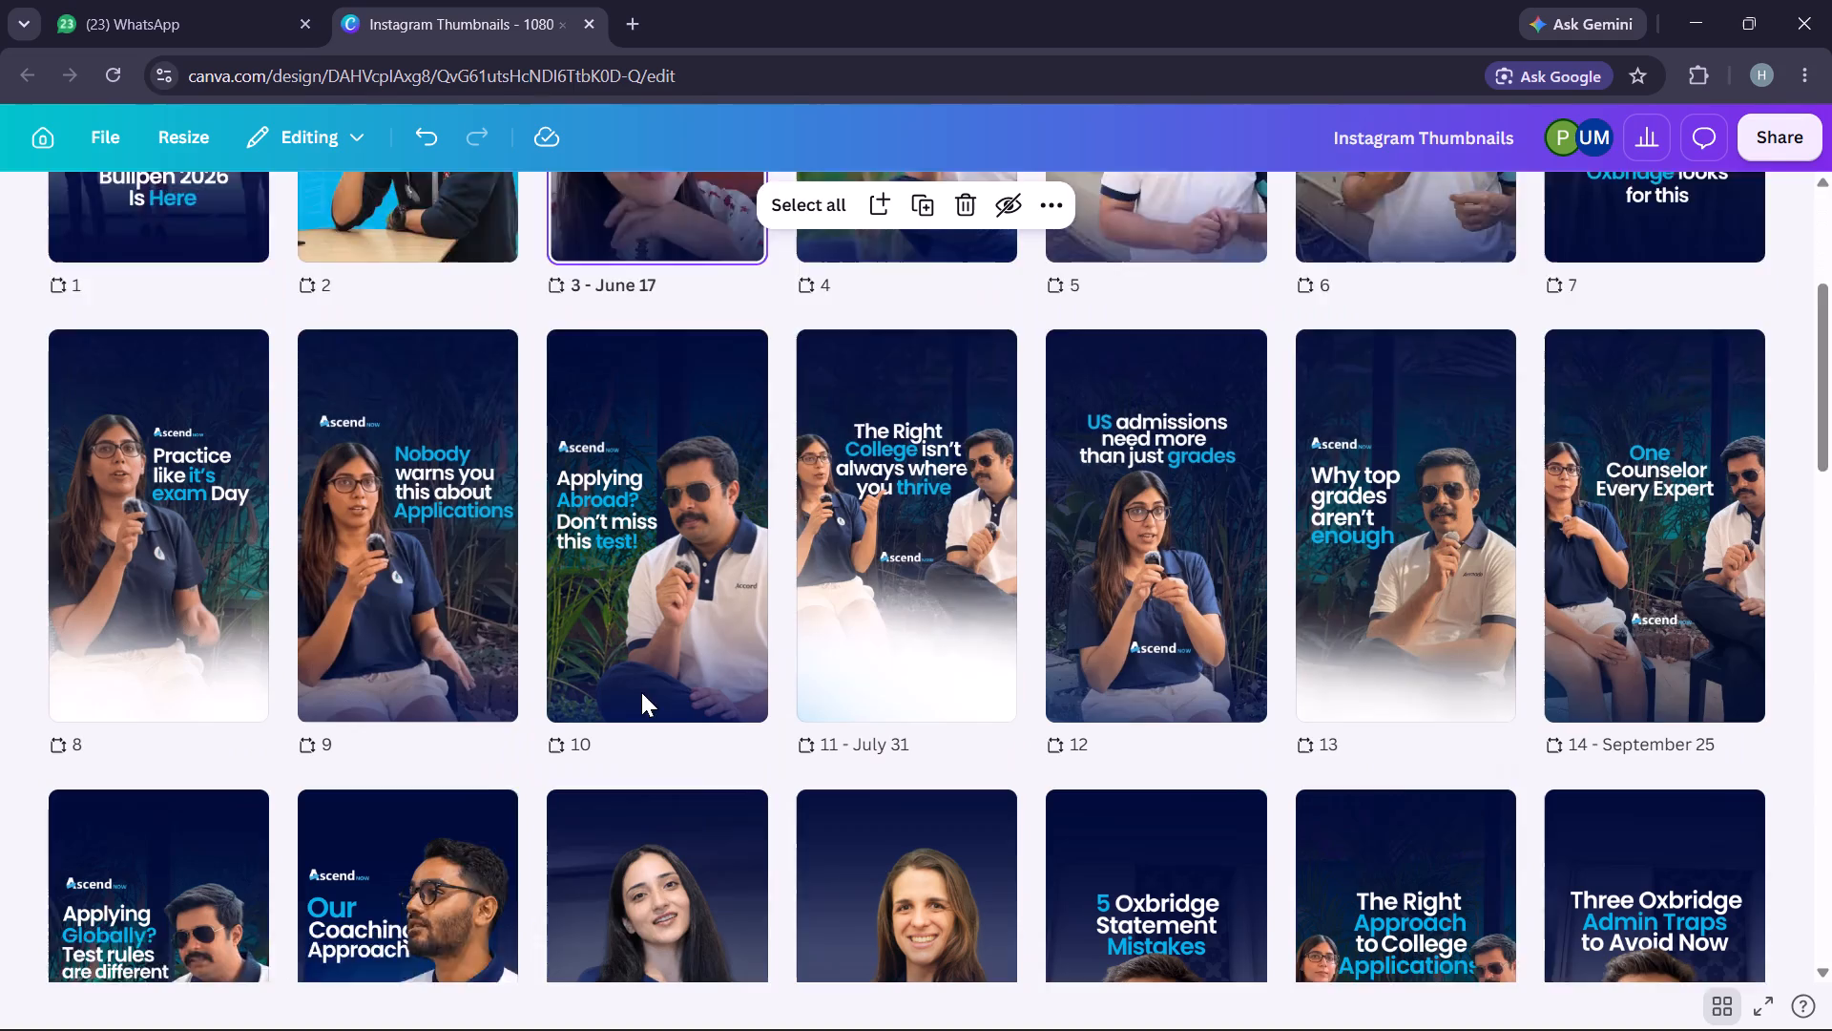
{"action": "scroll", "coordinate": [641, 692], "scroll_direction": "down", "scroll_amount": 2}
{"action": "scroll", "coordinate": [641, 692], "scroll_direction": "right", "scroll_amount": 1}
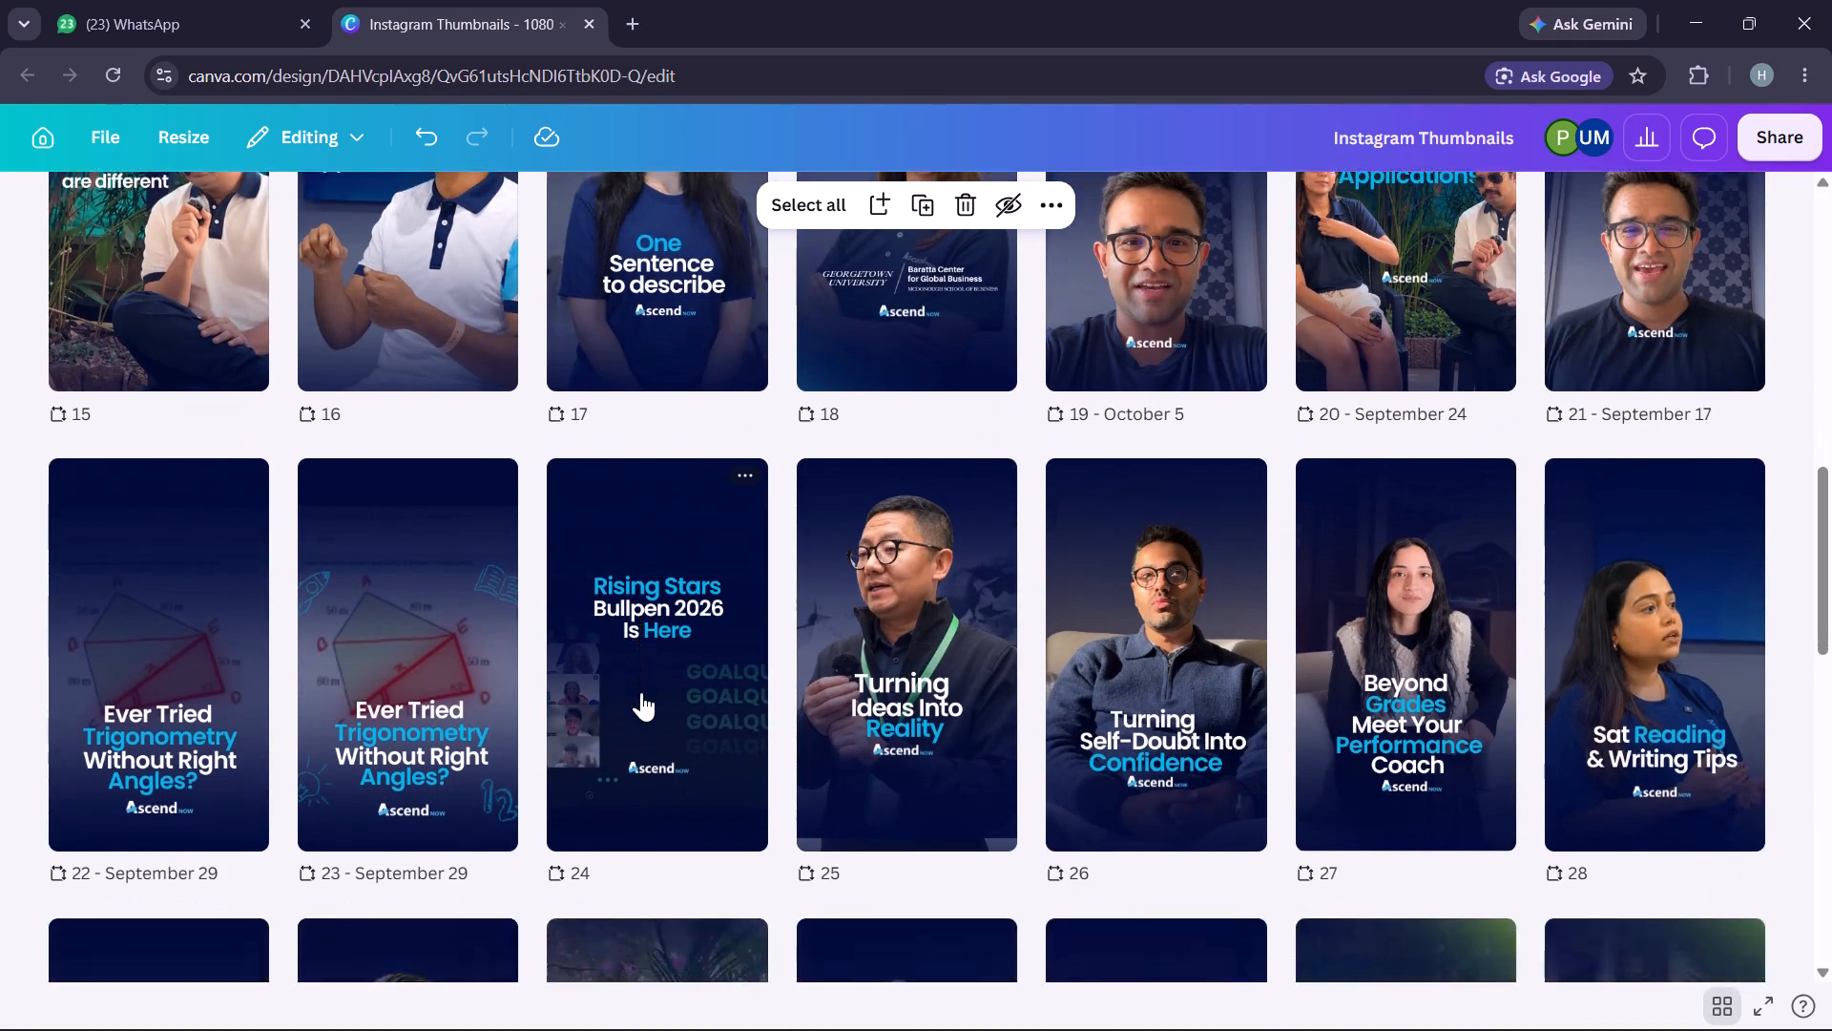
{"action": "scroll", "coordinate": [641, 692], "scroll_direction": "right", "scroll_amount": 1}
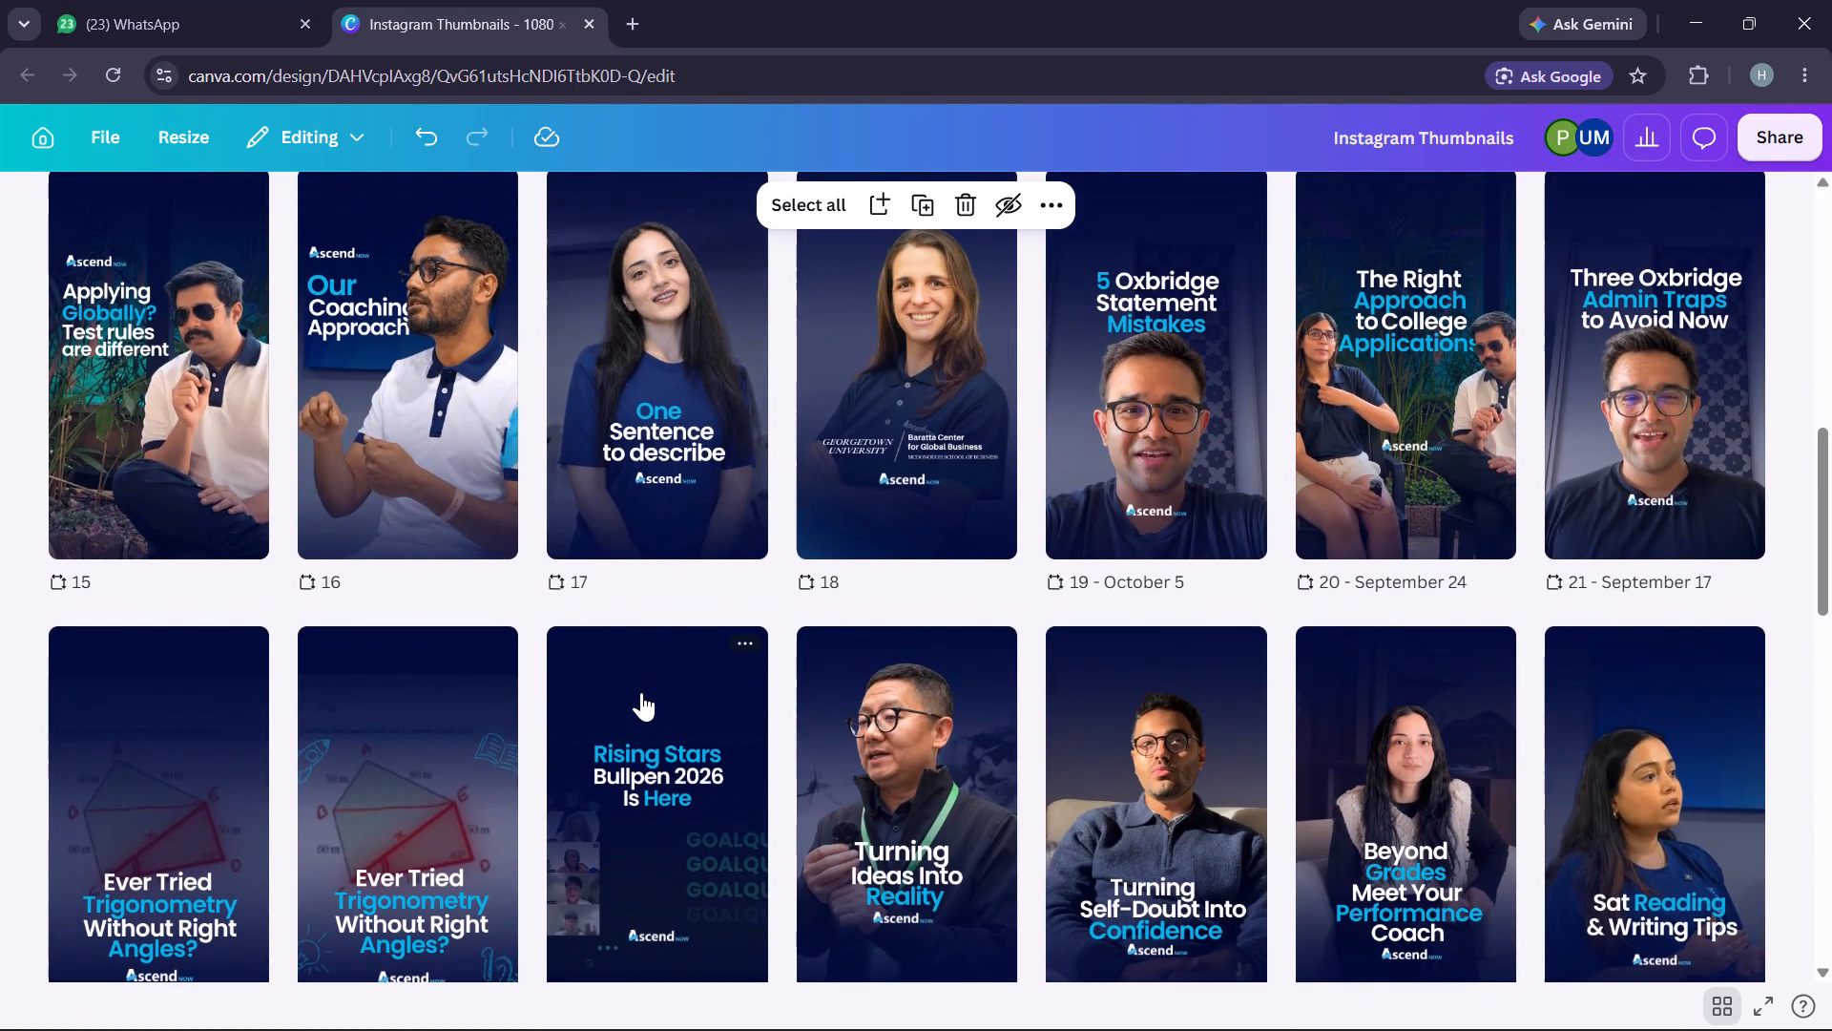
{"action": "scroll", "coordinate": [641, 692], "scroll_direction": "right", "scroll_amount": 2}
{"action": "scroll", "coordinate": [641, 692], "scroll_direction": "up", "scroll_amount": 1}
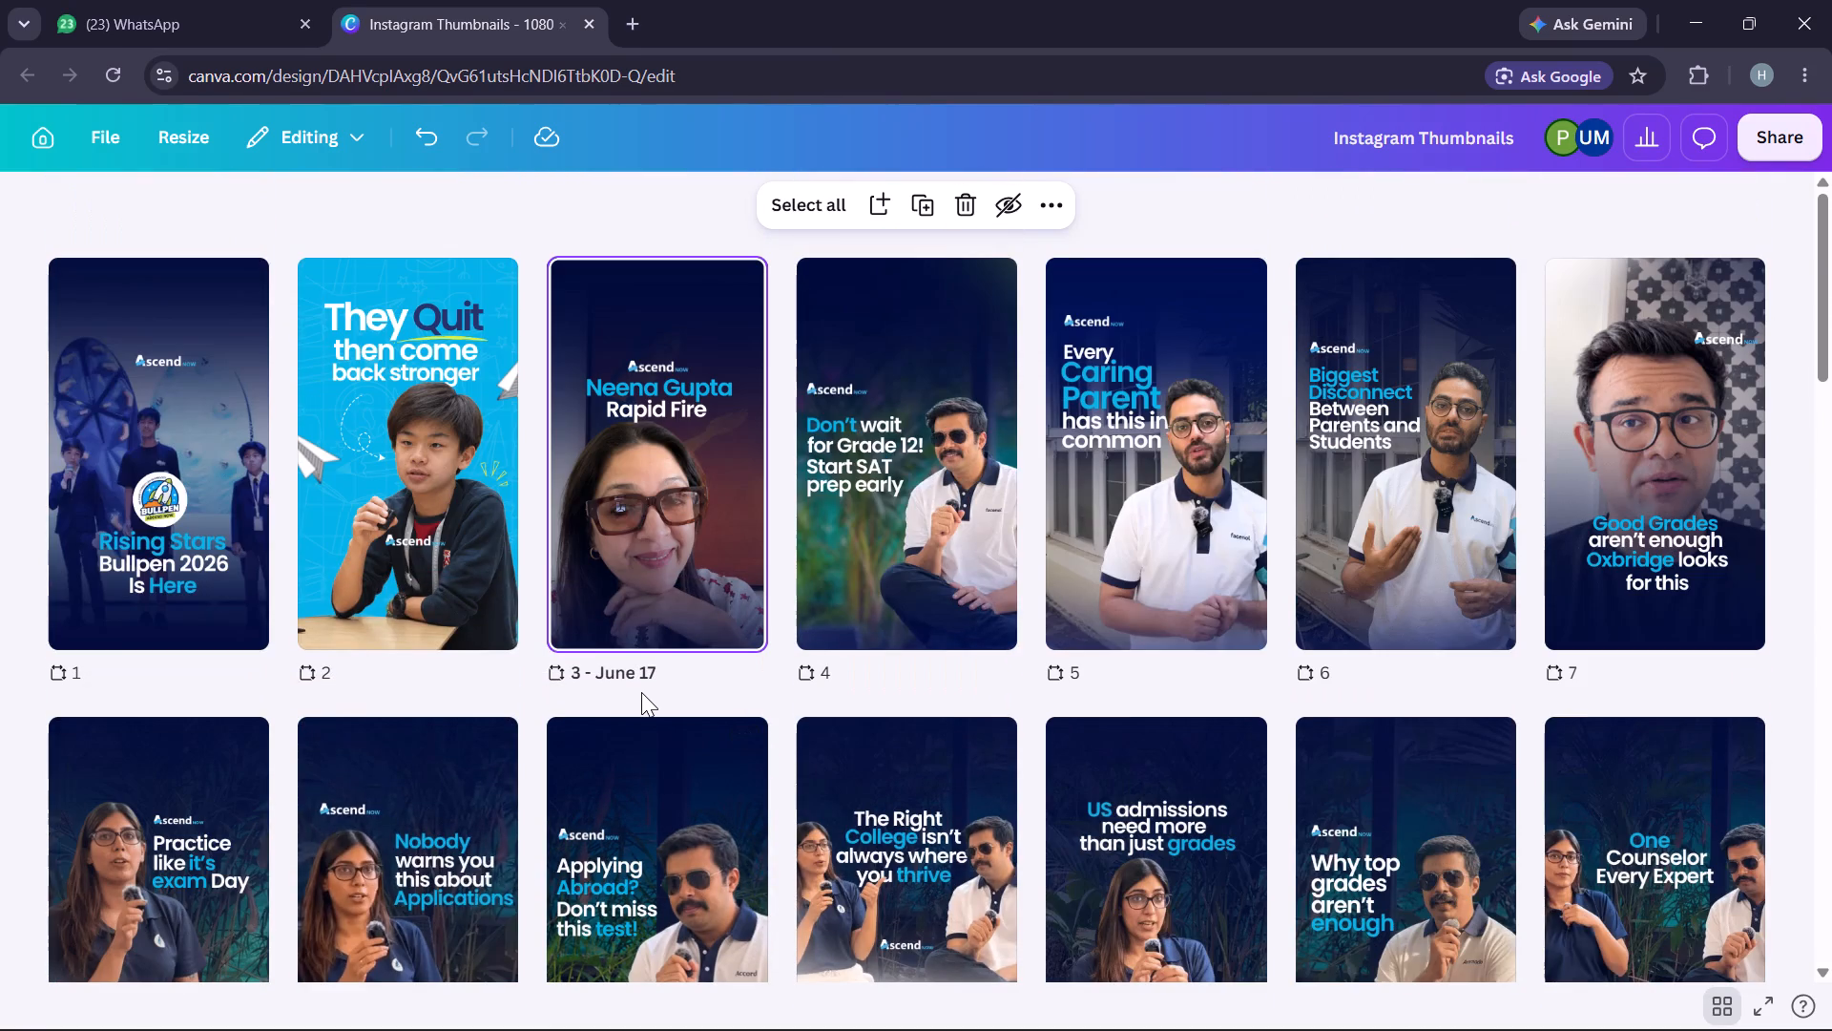
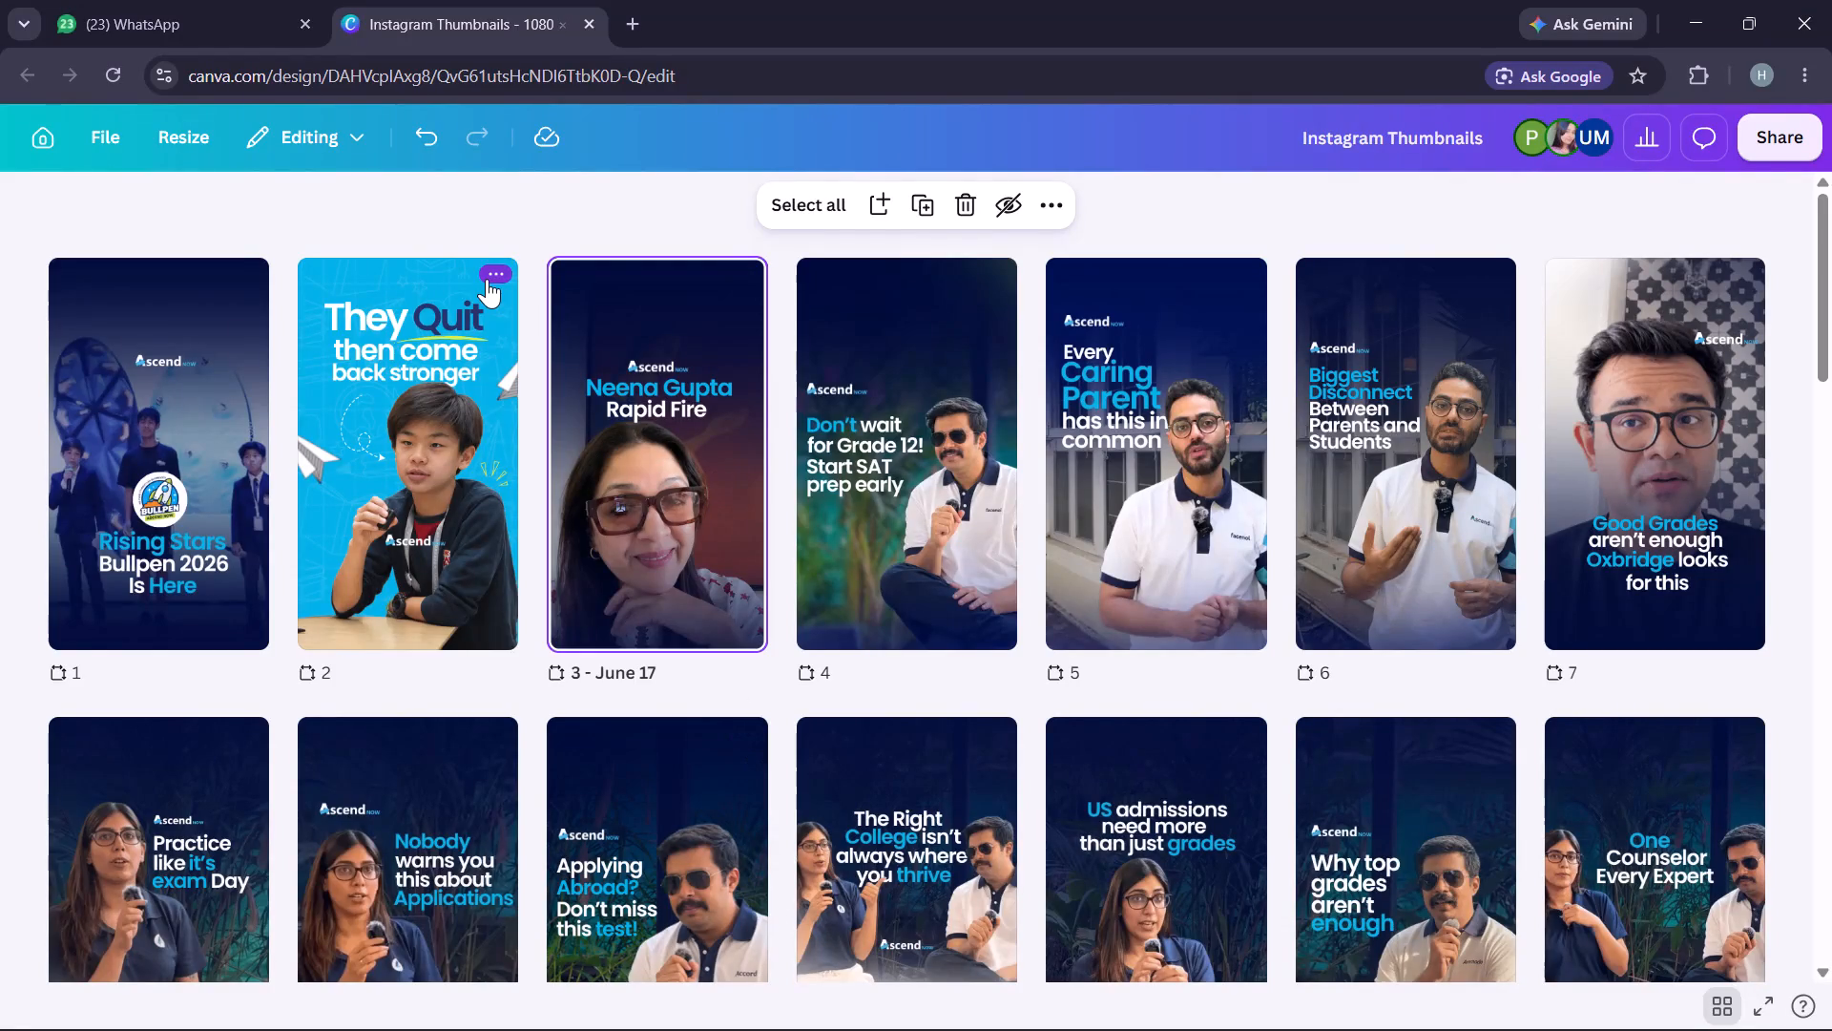
Add the page title "done" to page 4, the "Don't wait for Grade 12! Start SAT prep early" thumbnail.
{"action": "left_click", "coordinate": [991, 281]}
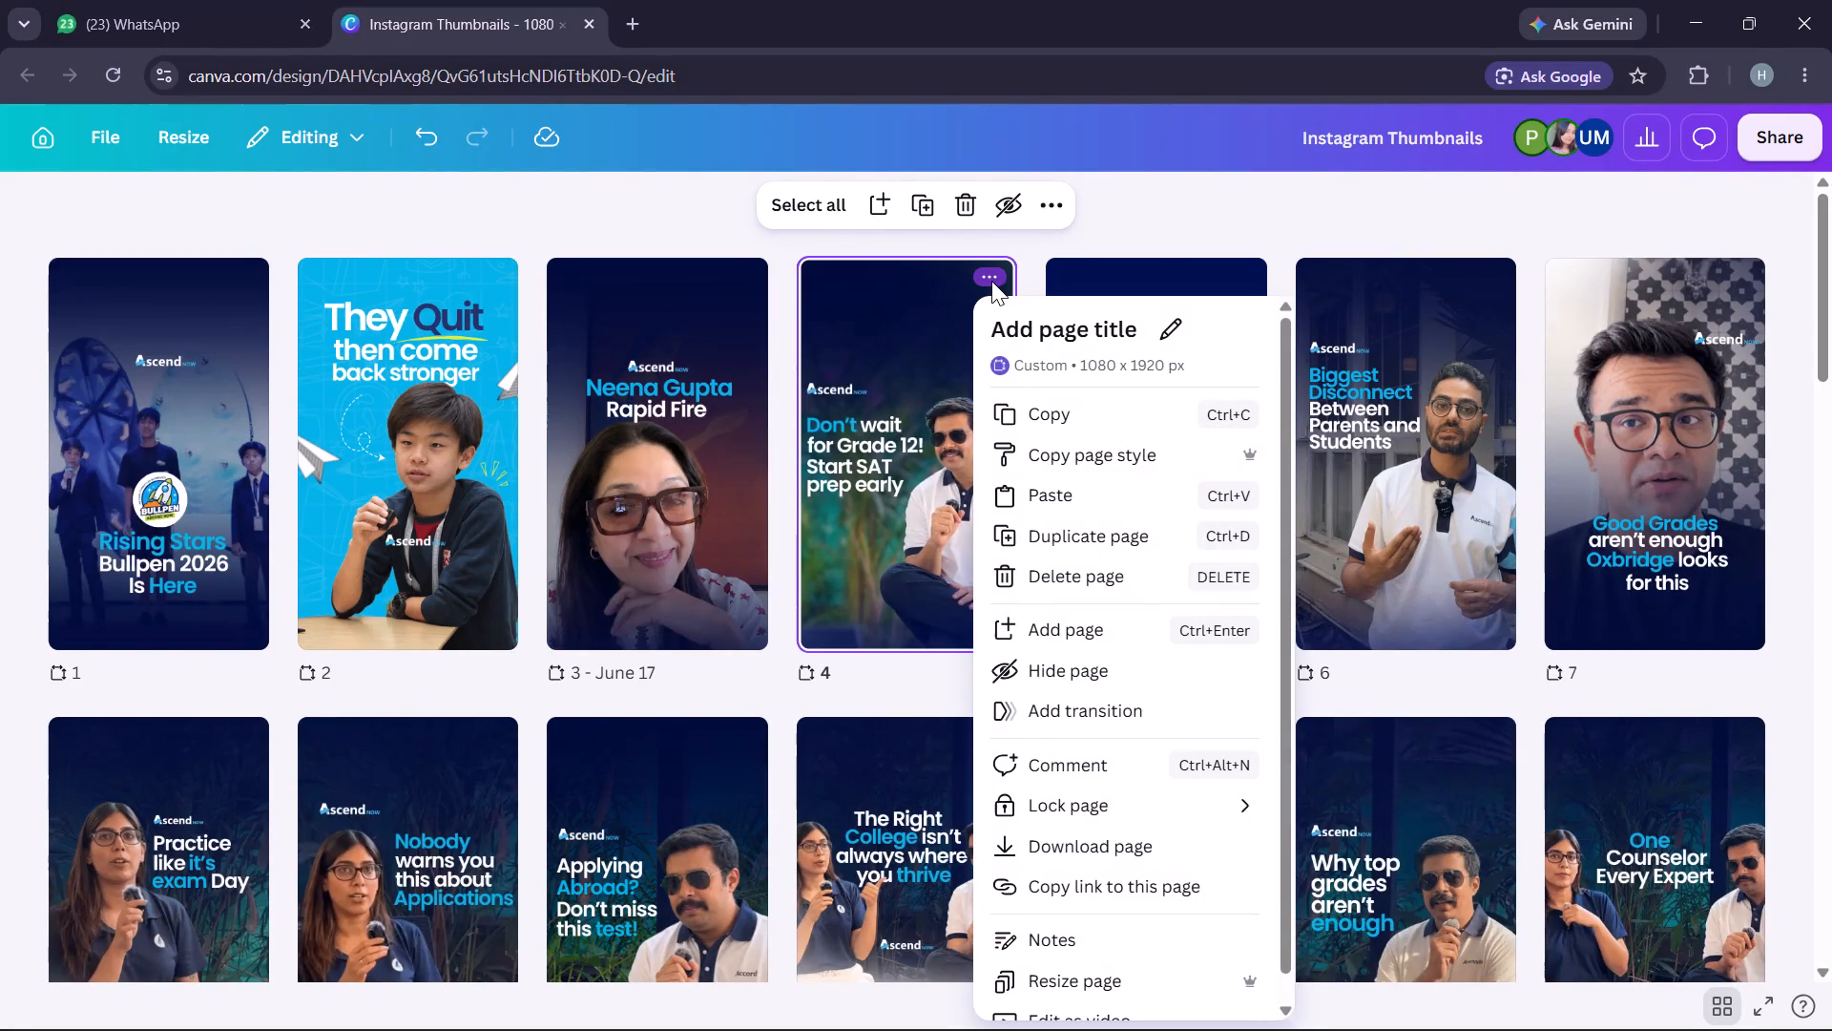
{"action": "scroll", "coordinate": [1030, 695], "scroll_direction": "down", "scroll_amount": 1}
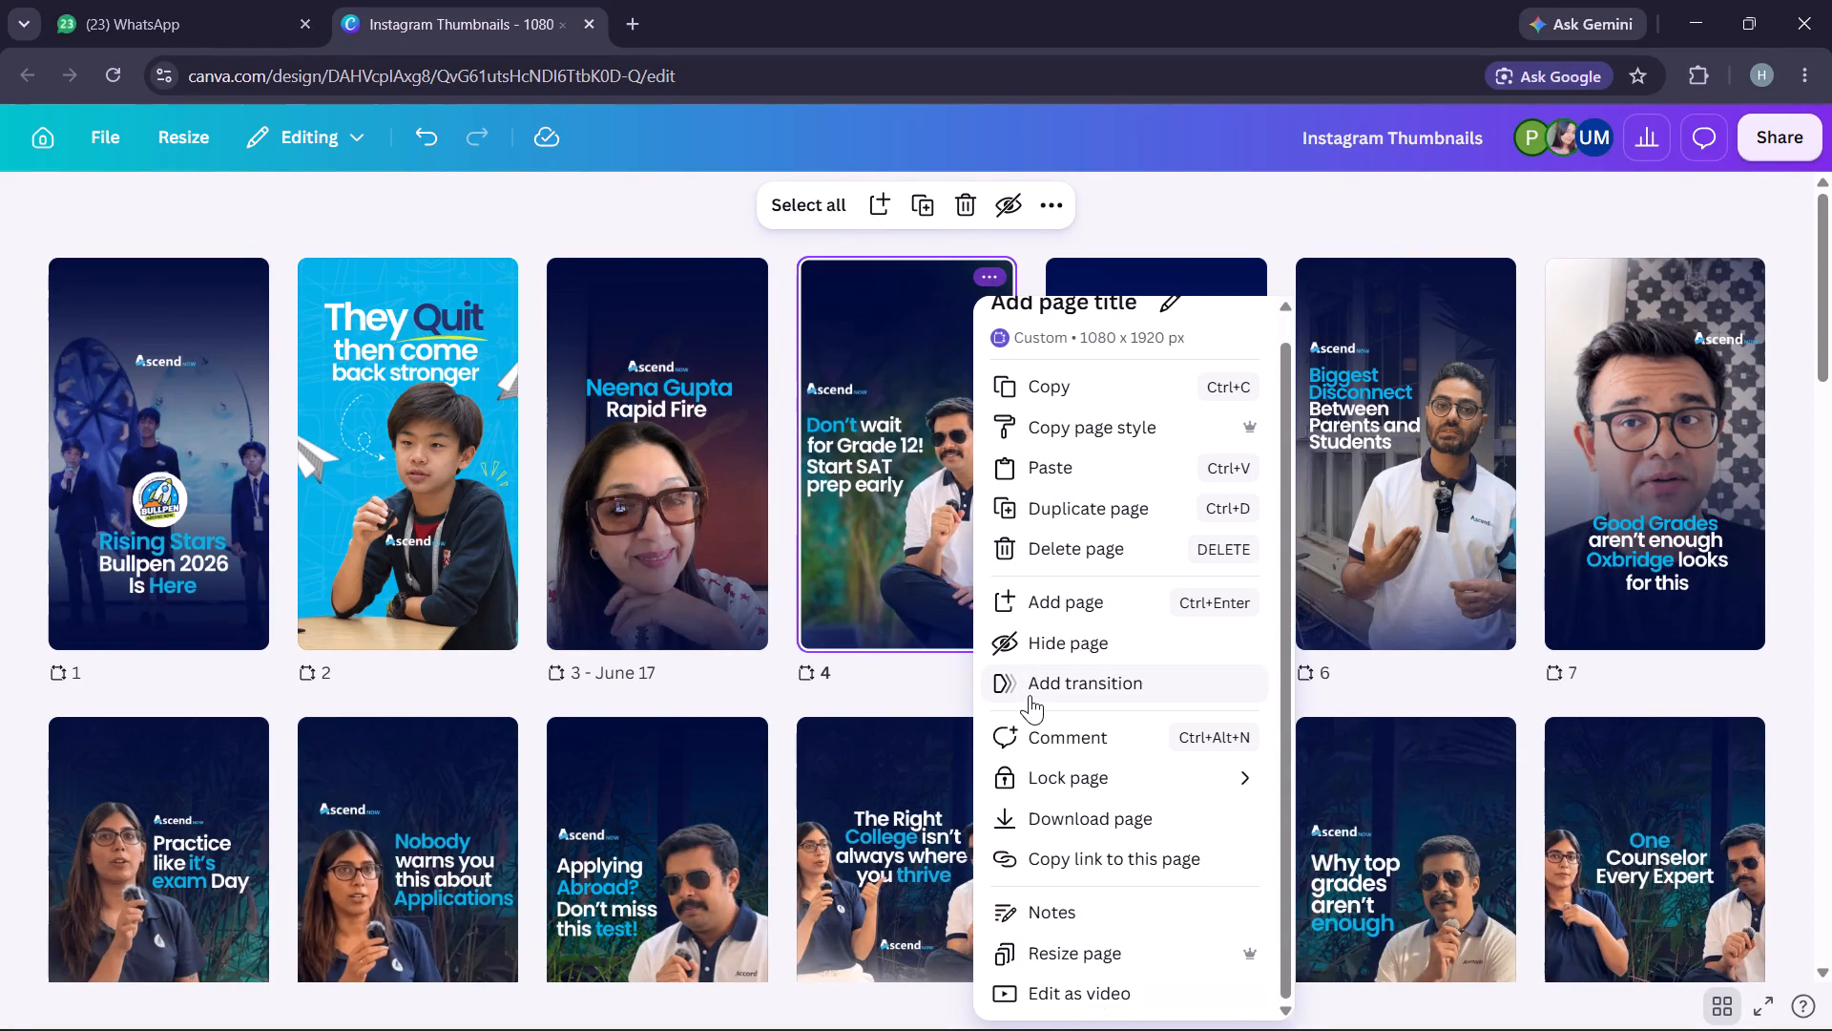
{"action": "scroll", "coordinate": [1030, 695], "scroll_direction": "down", "scroll_amount": 3}
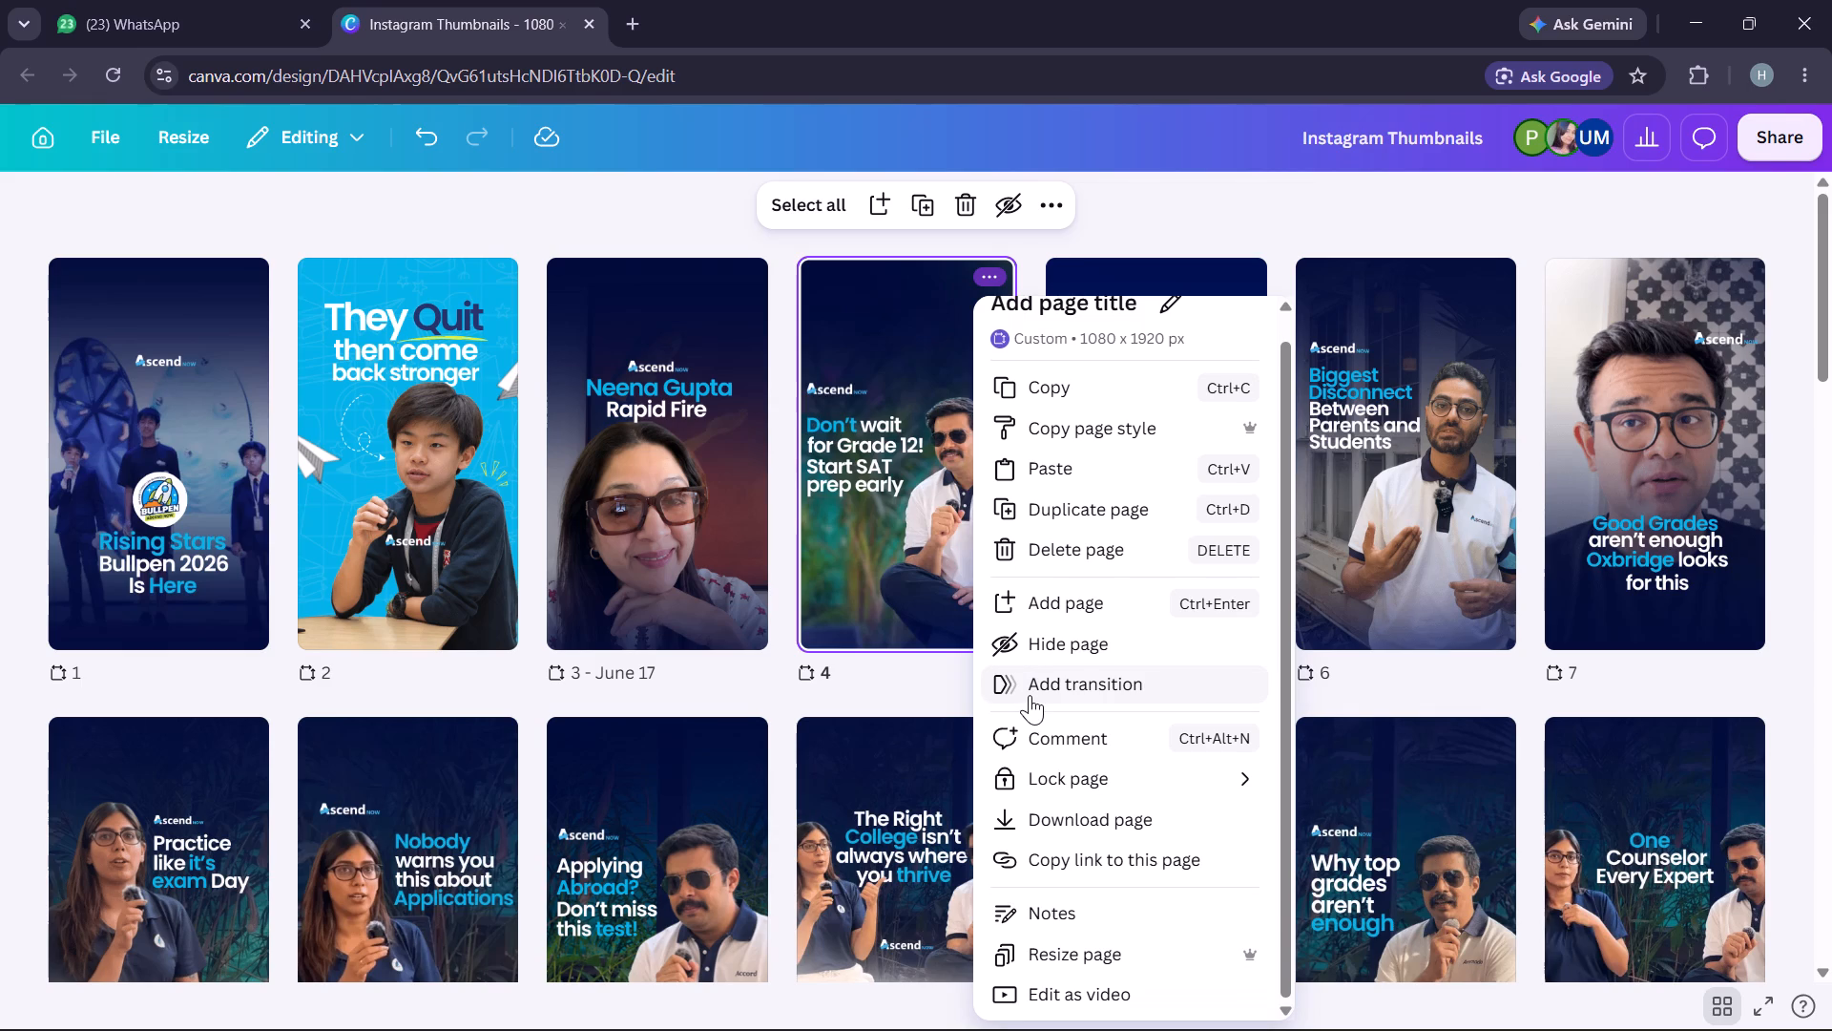
{"action": "scroll", "coordinate": [1030, 695], "scroll_direction": "down", "scroll_amount": 1}
{"action": "scroll", "coordinate": [1030, 695], "scroll_direction": "up", "scroll_amount": 2}
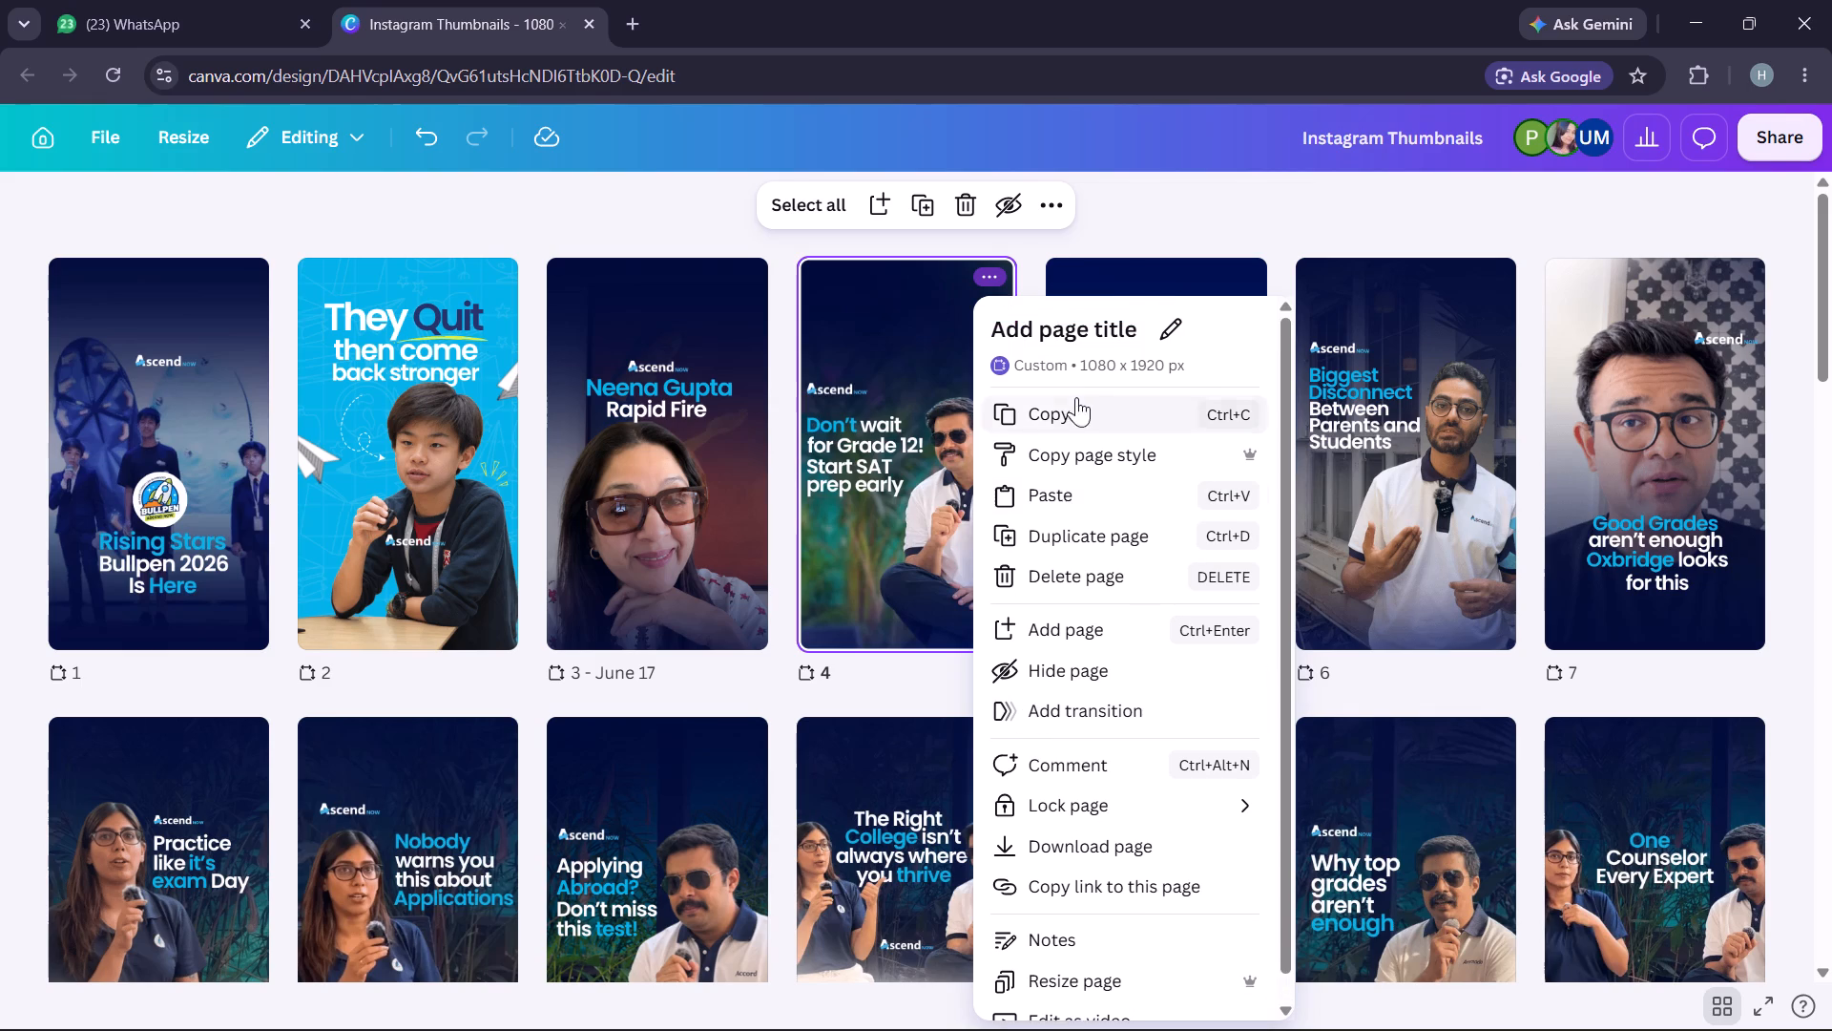
{"action": "left_click", "coordinate": [1092, 320]}
{"action": "type", "text": "done"}
{"action": "key", "text": "Return"}
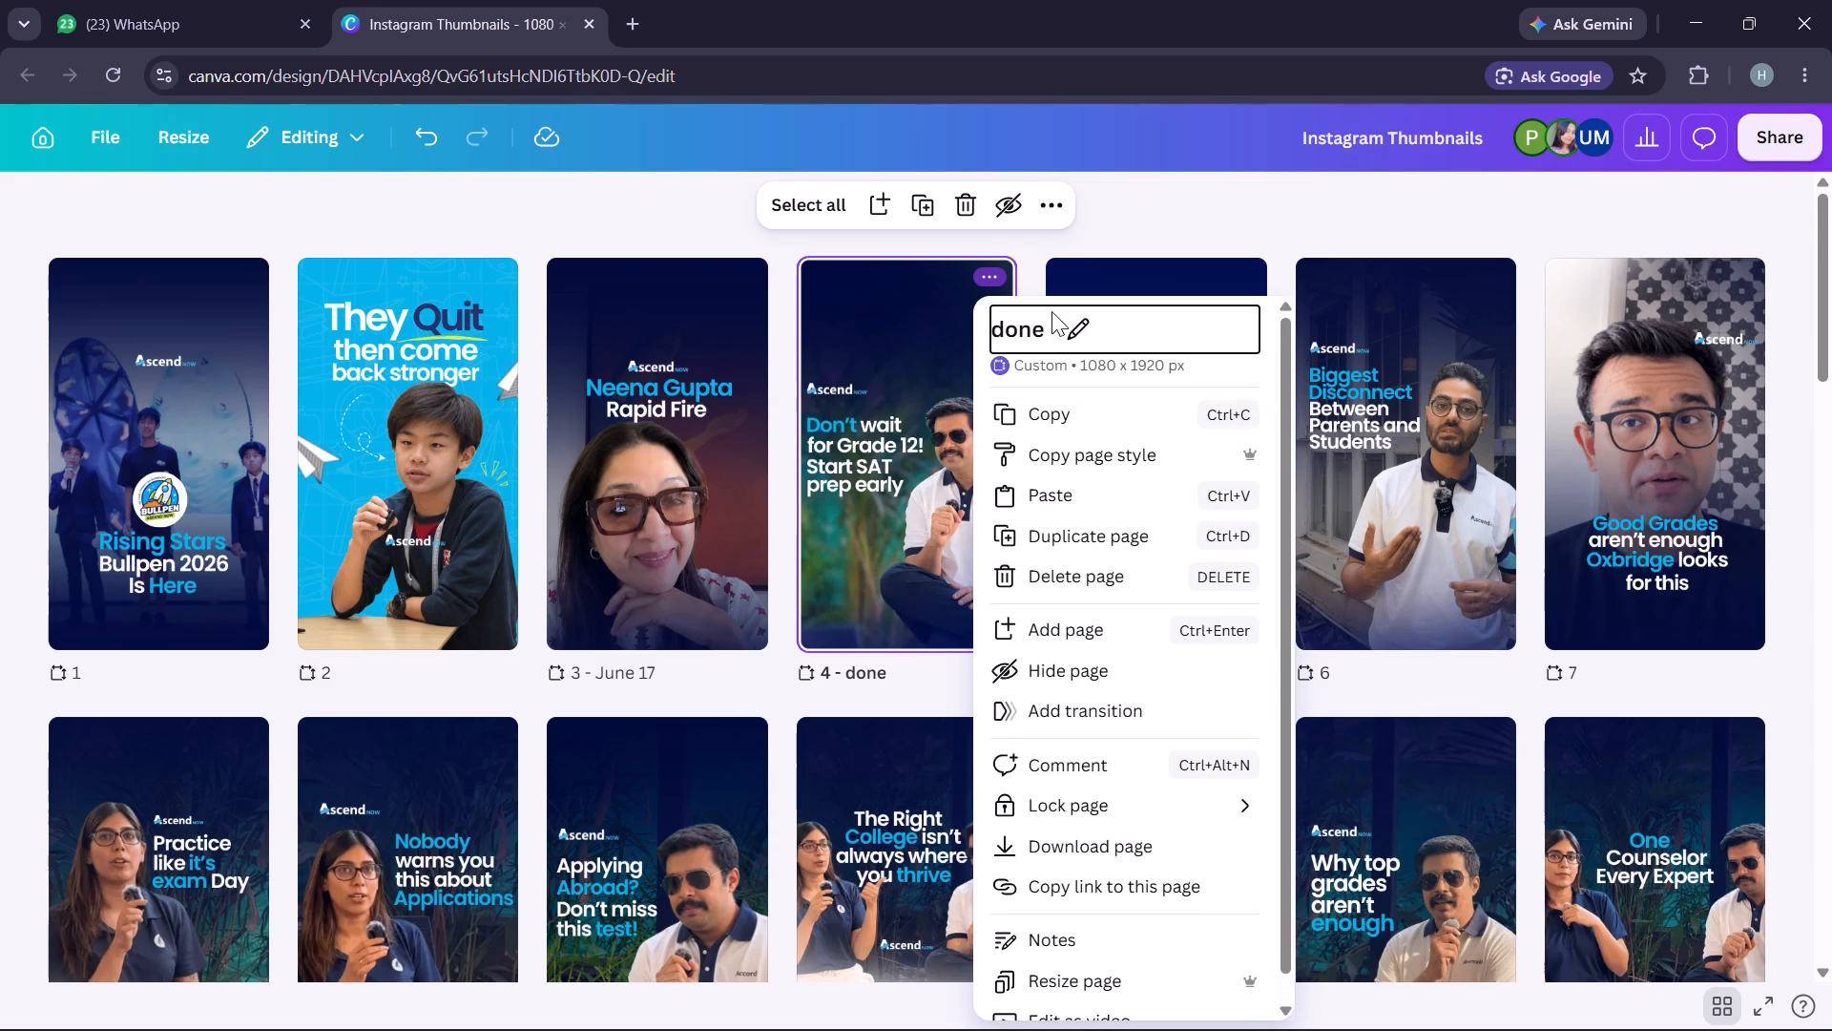
{"action": "left_click", "coordinate": [1051, 313]}
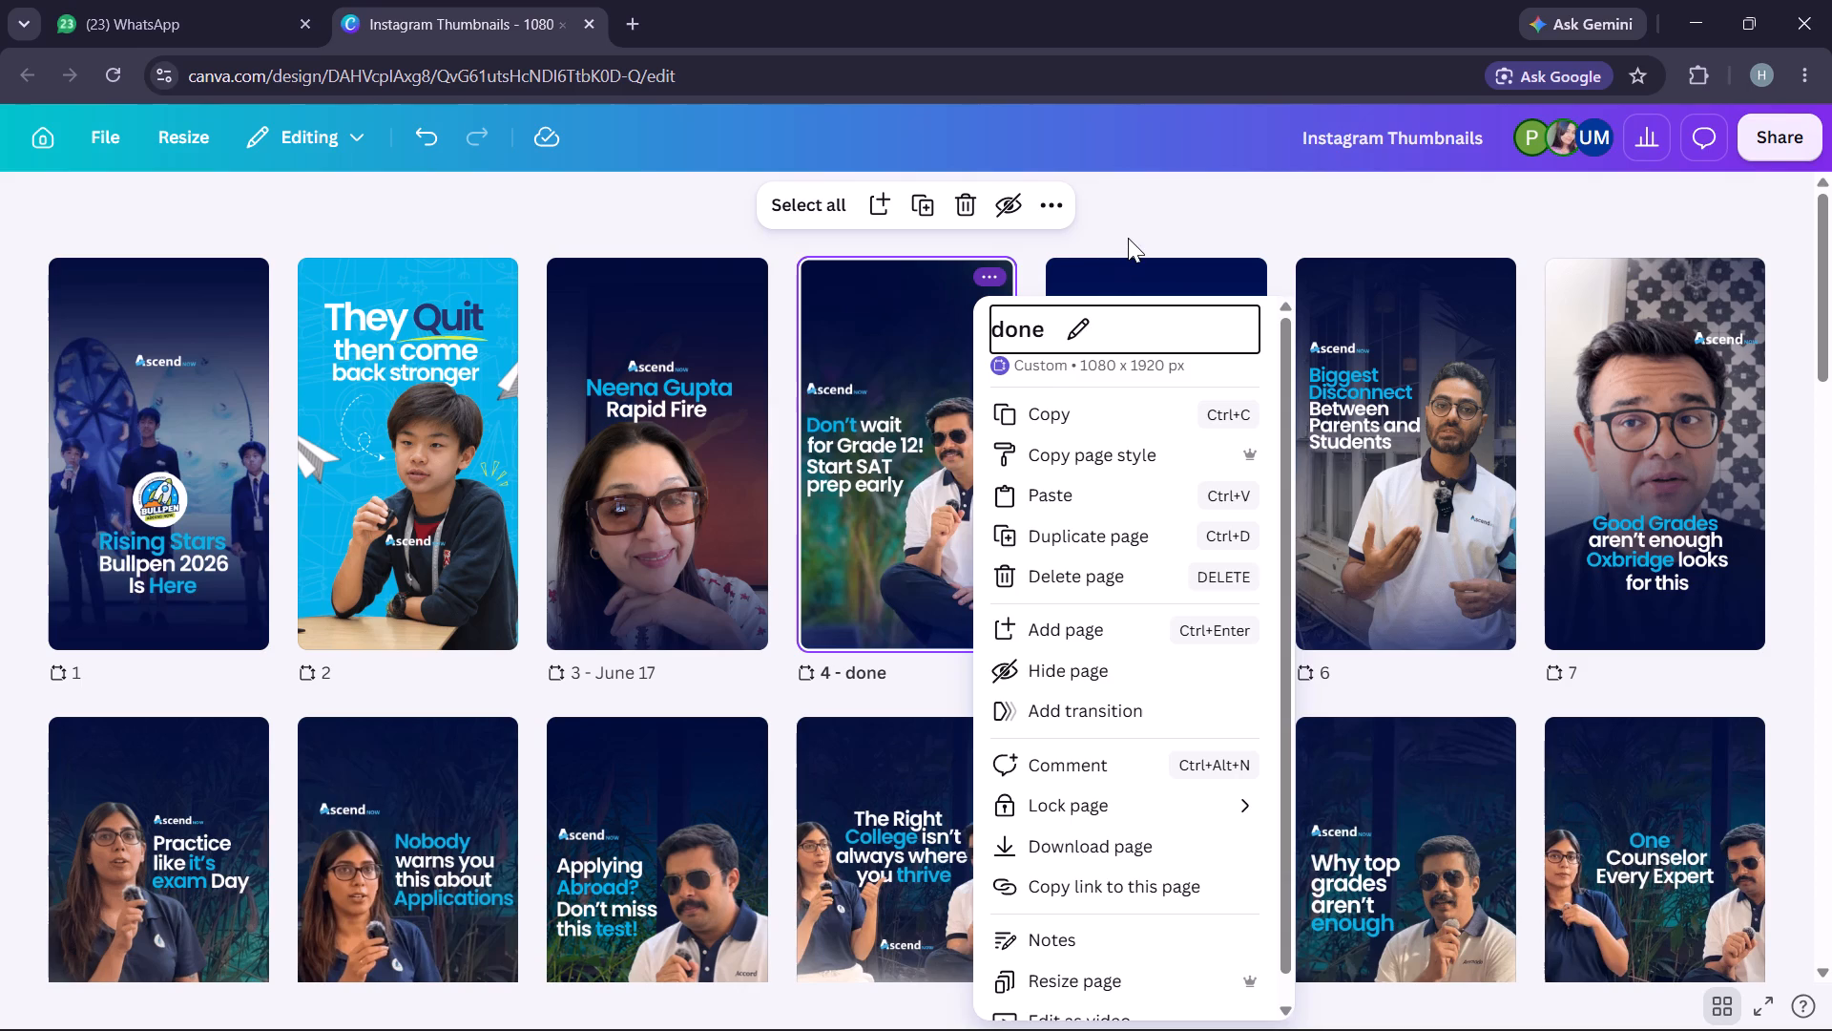
{"action": "left_click", "coordinate": [1130, 241]}
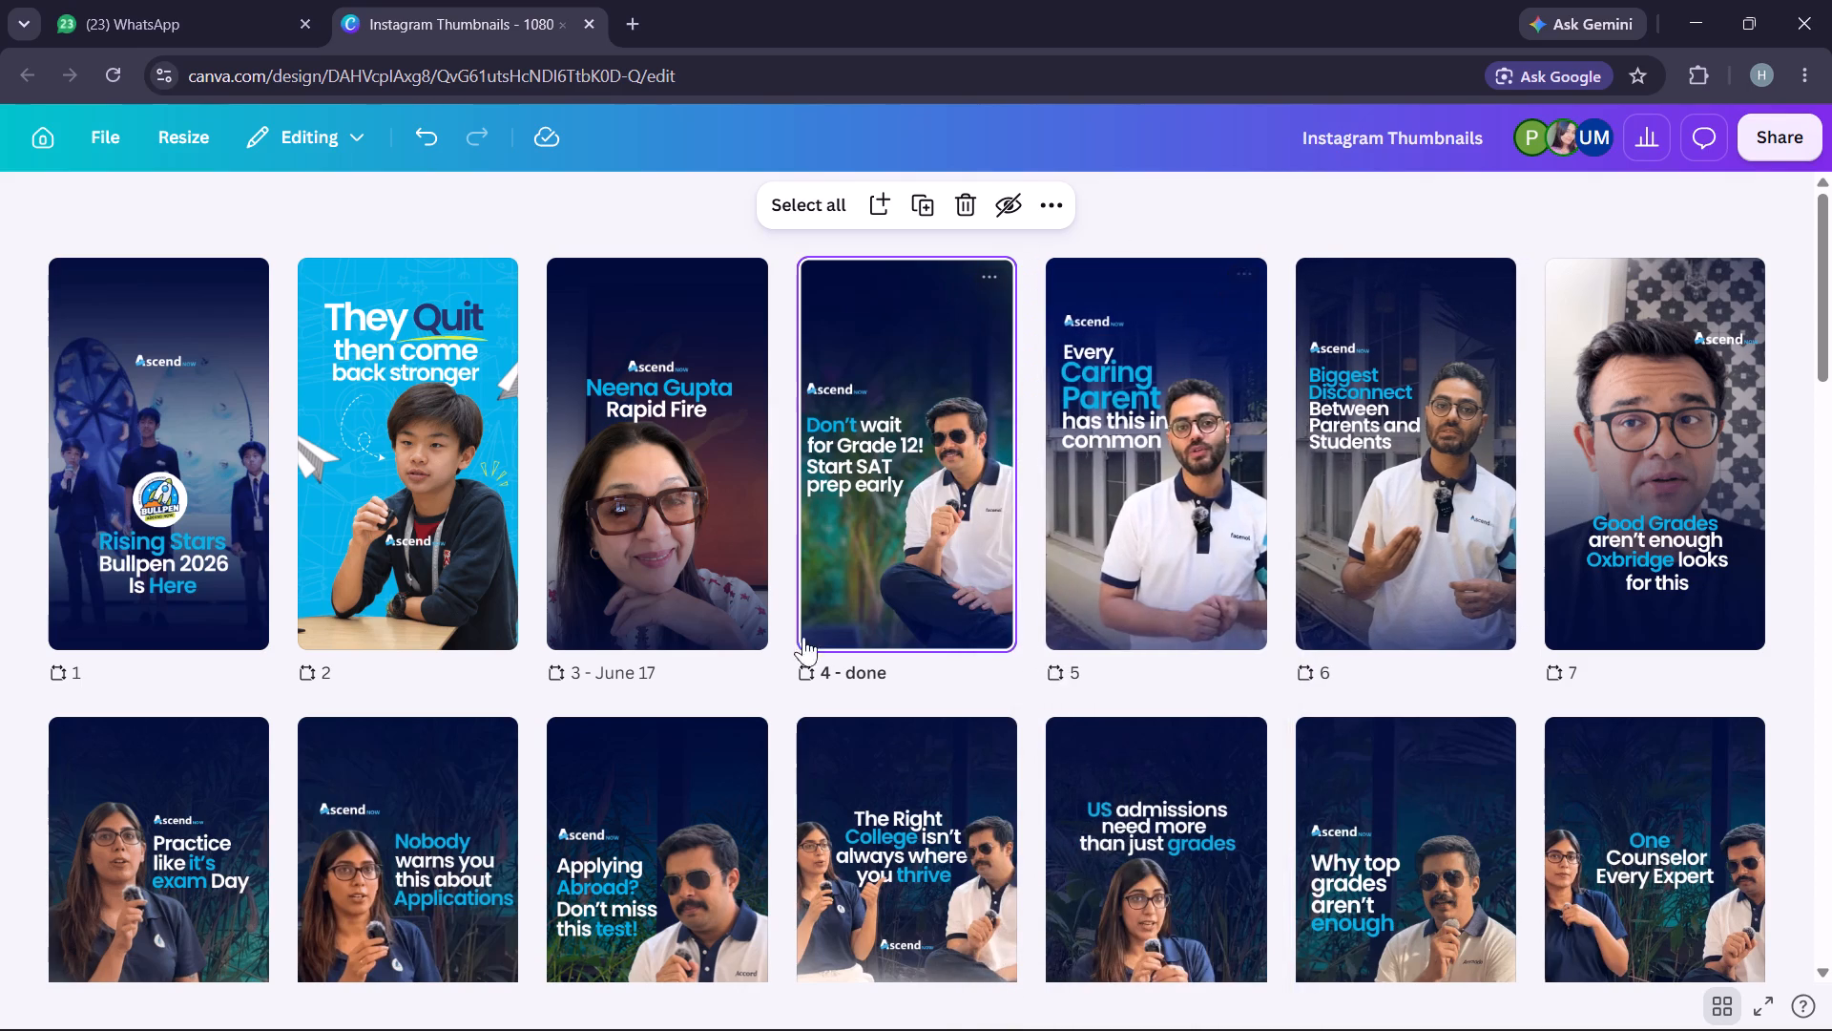
Give page 5, the "Every Caring Parent has this in common" thumbnail, the same page title "done".
{"action": "double_click", "coordinate": [865, 671]}
{"action": "key", "text": "ctrl+c"}
{"action": "left_click", "coordinate": [1253, 263]}
{"action": "left_click", "coordinate": [1257, 273]}
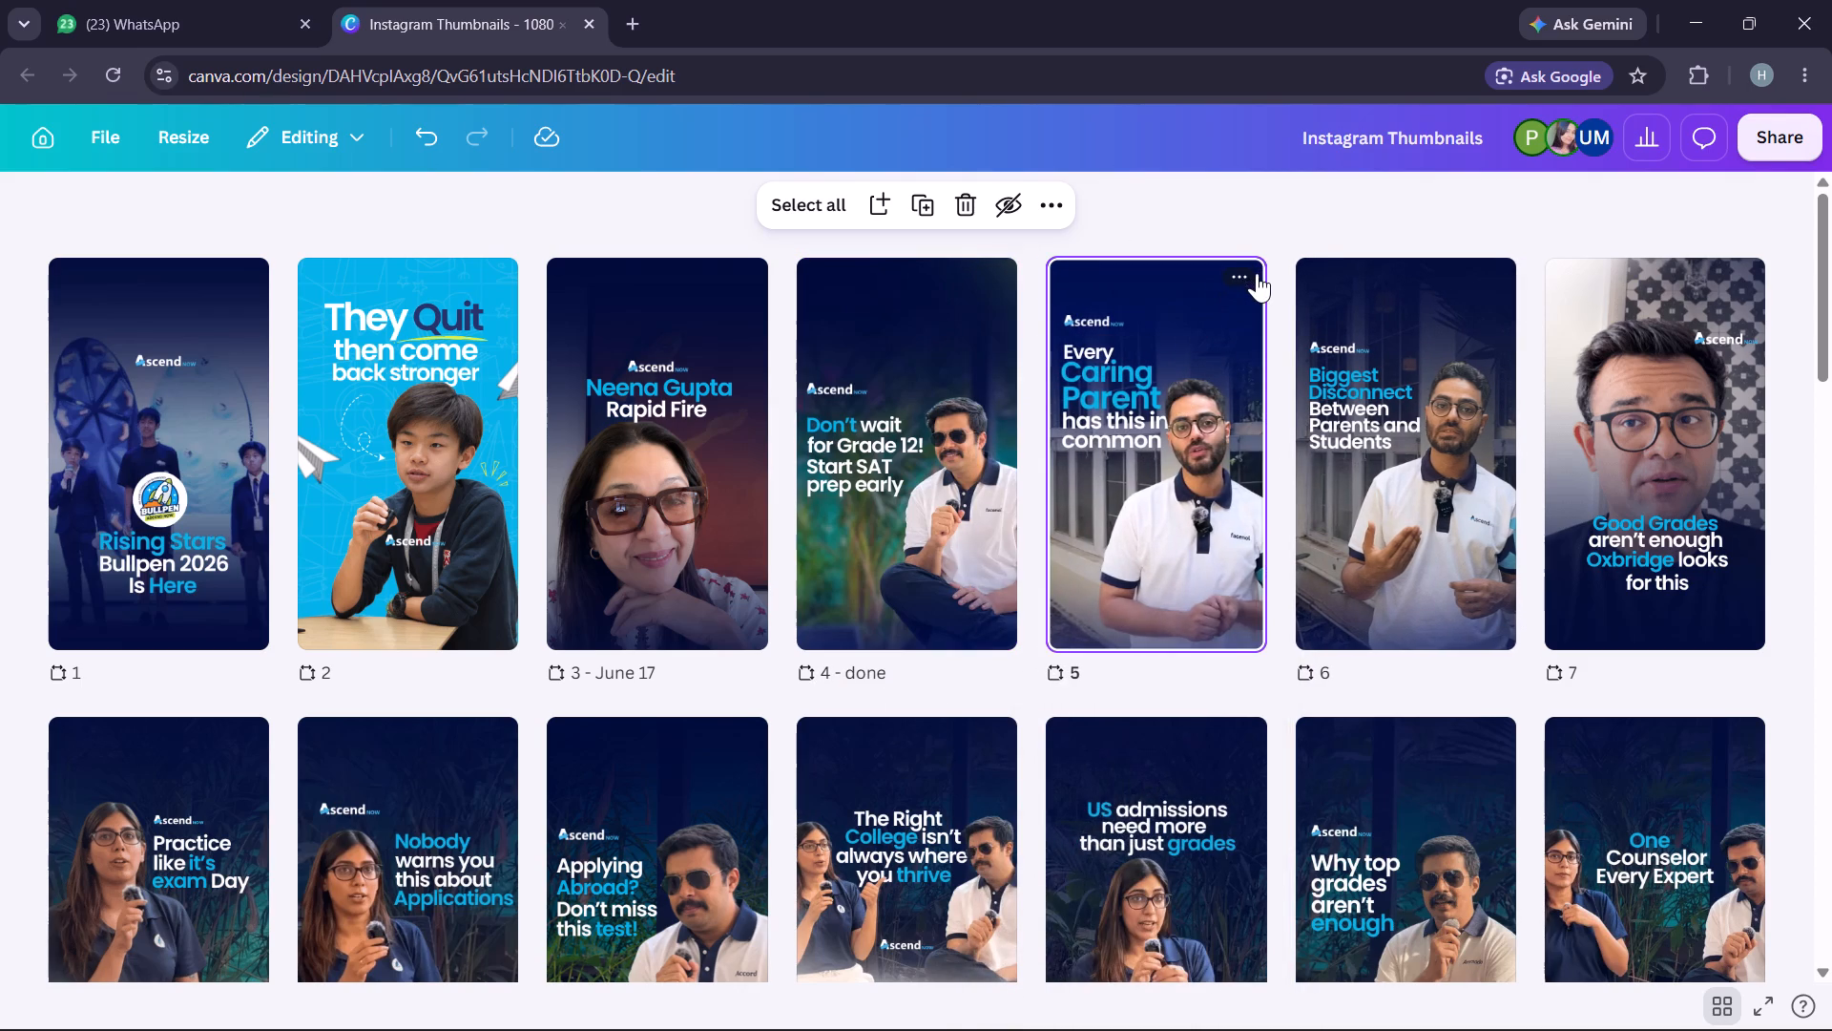
{"action": "left_click", "coordinate": [1243, 271]}
{"action": "left_click", "coordinate": [1288, 412]}
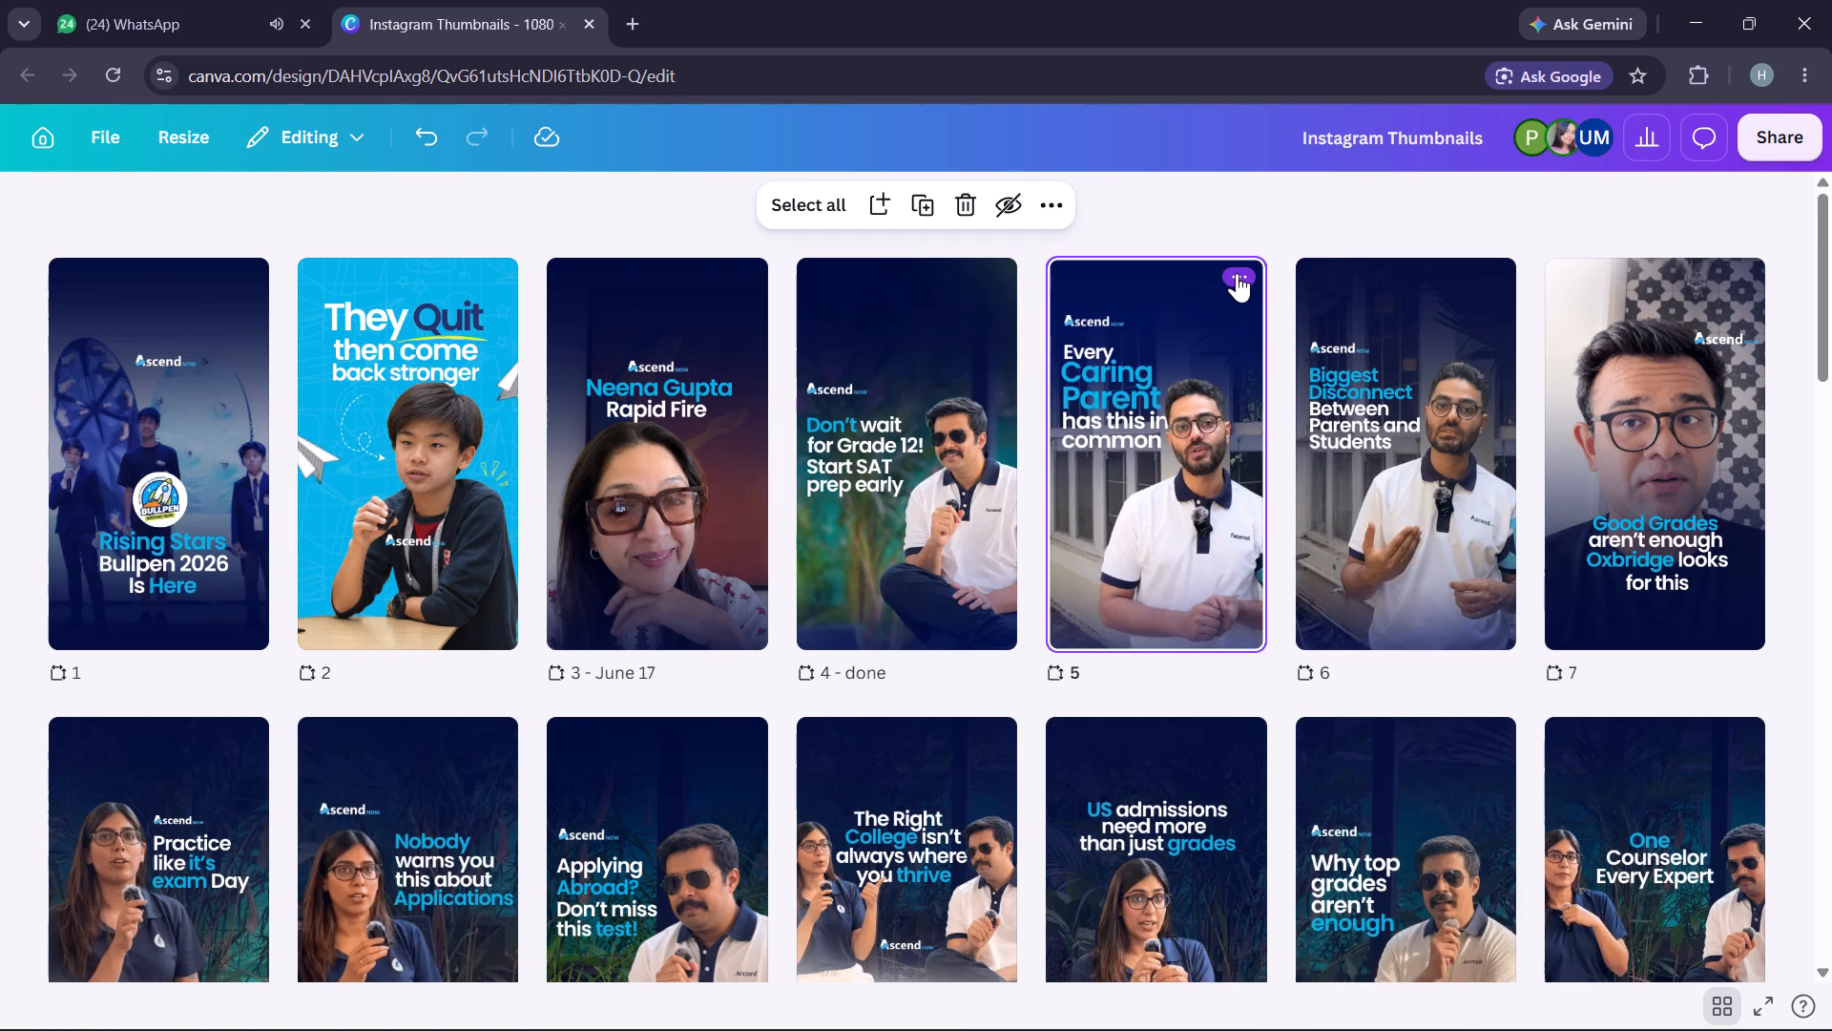
{"action": "left_click", "coordinate": [1237, 273]}
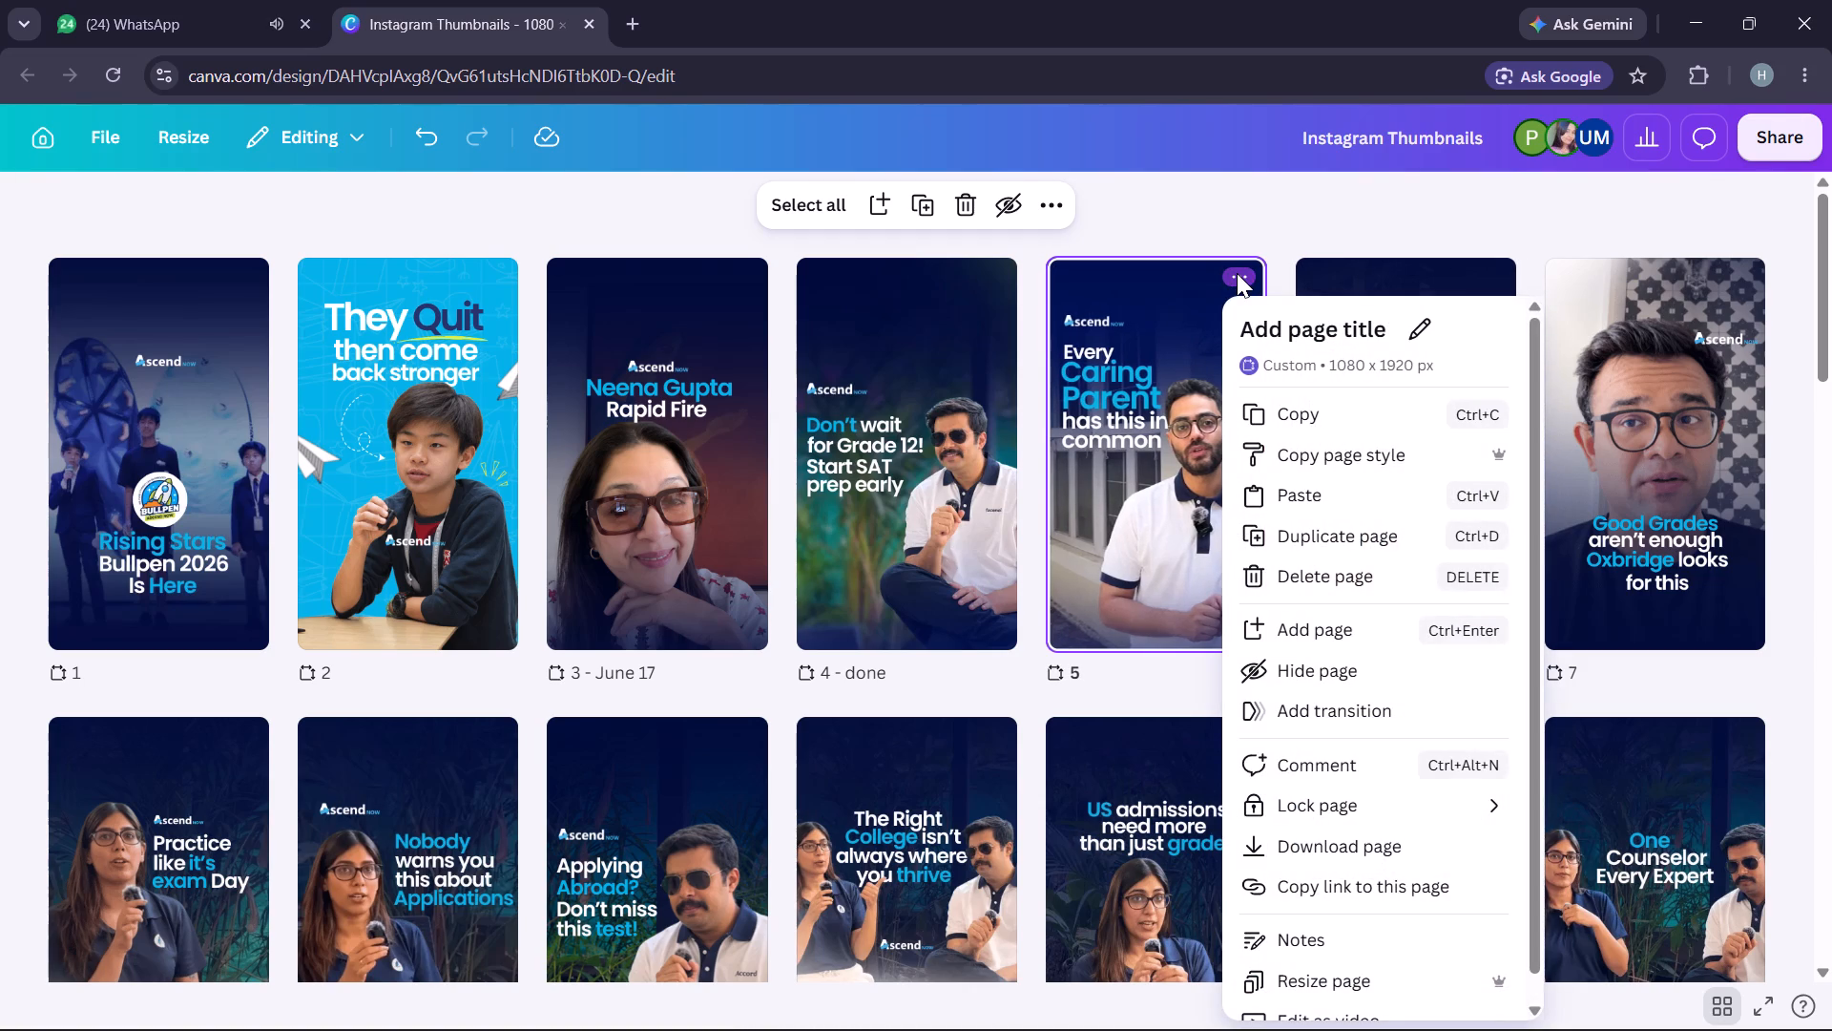
{"action": "left_click", "coordinate": [1314, 329]}
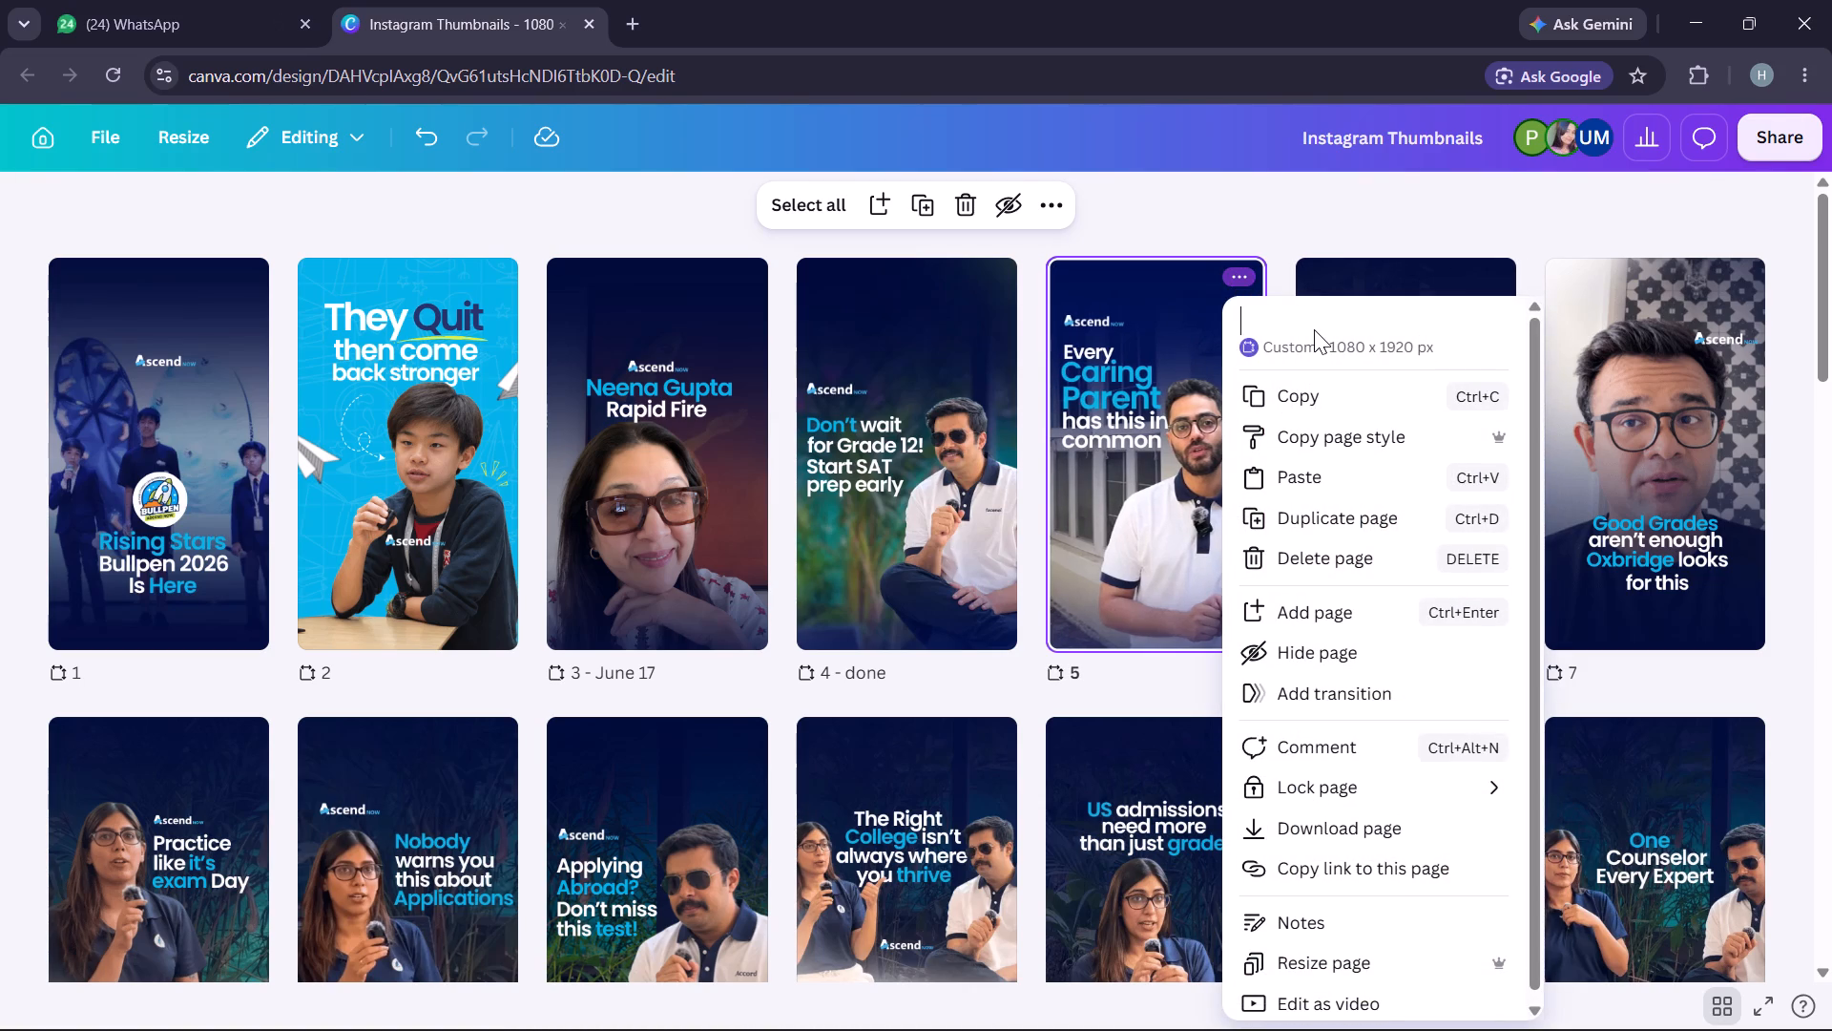
{"action": "key", "text": "ctrl+v"}
{"action": "key", "text": "ctrl+v"}
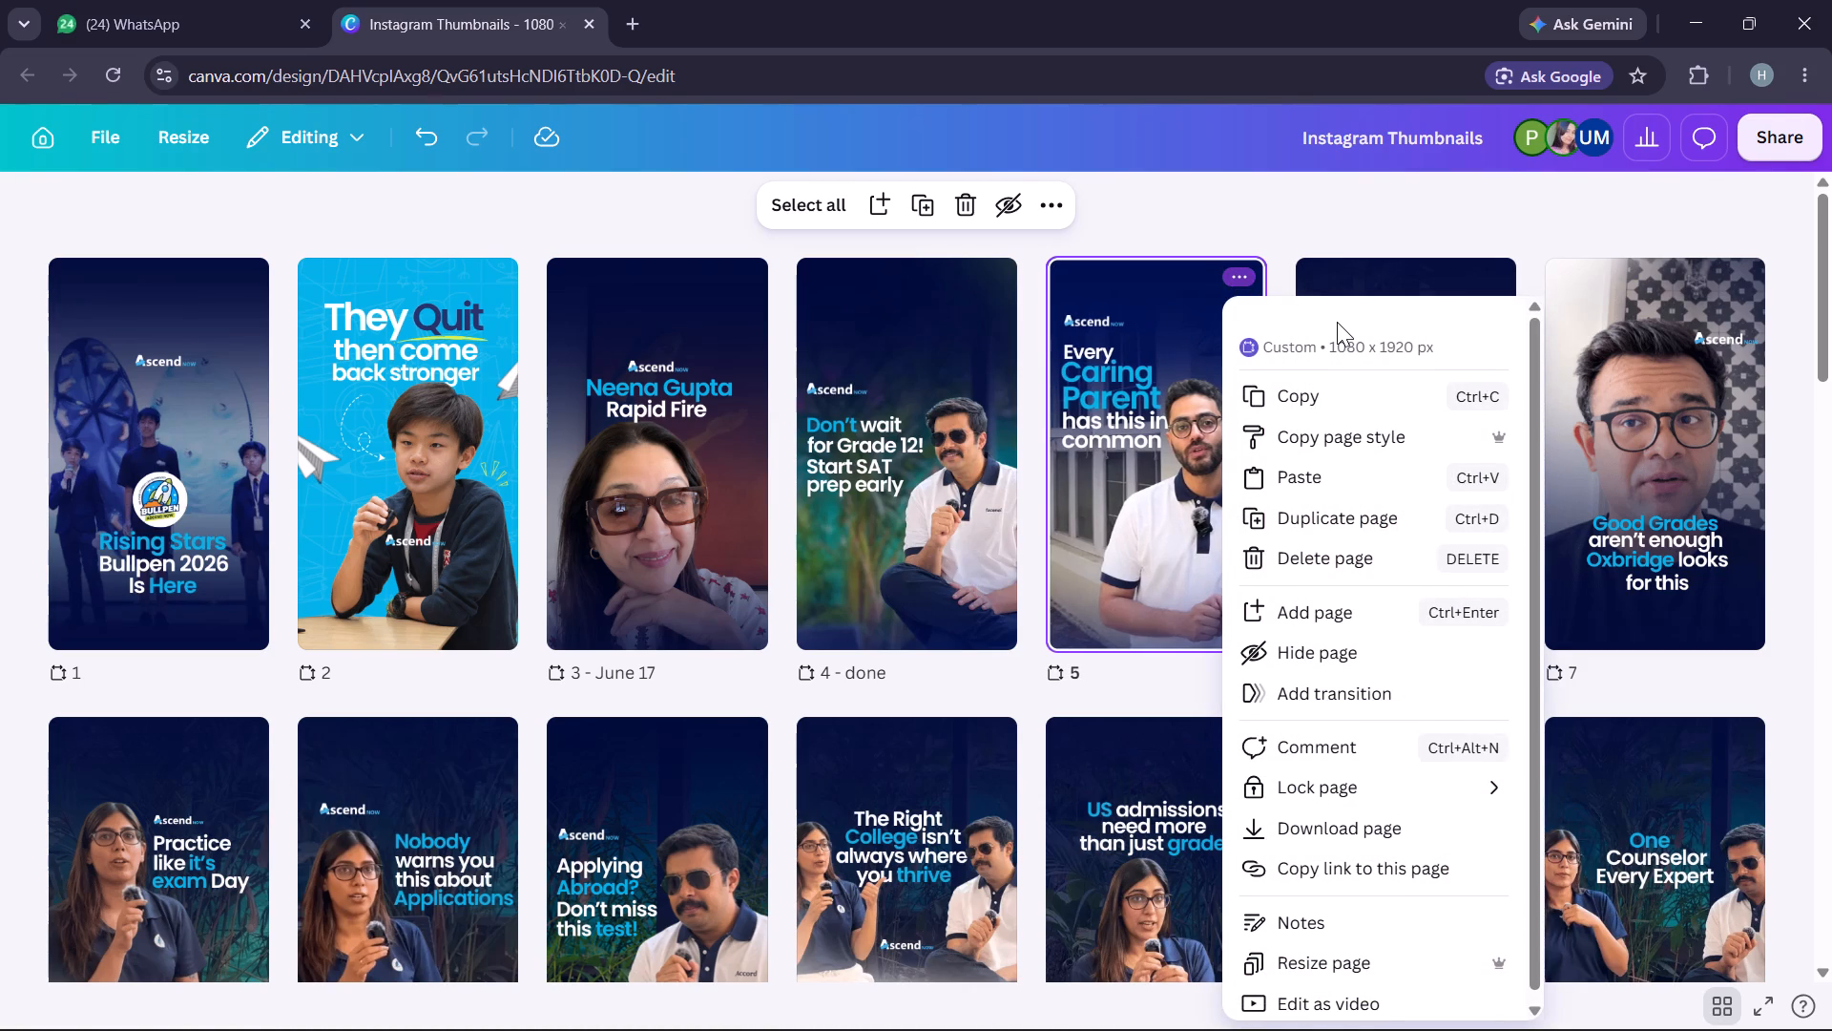
{"action": "left_click", "coordinate": [1337, 322]}
{"action": "double_click", "coordinate": [1351, 323]}
{"action": "double_click", "coordinate": [1351, 323]}
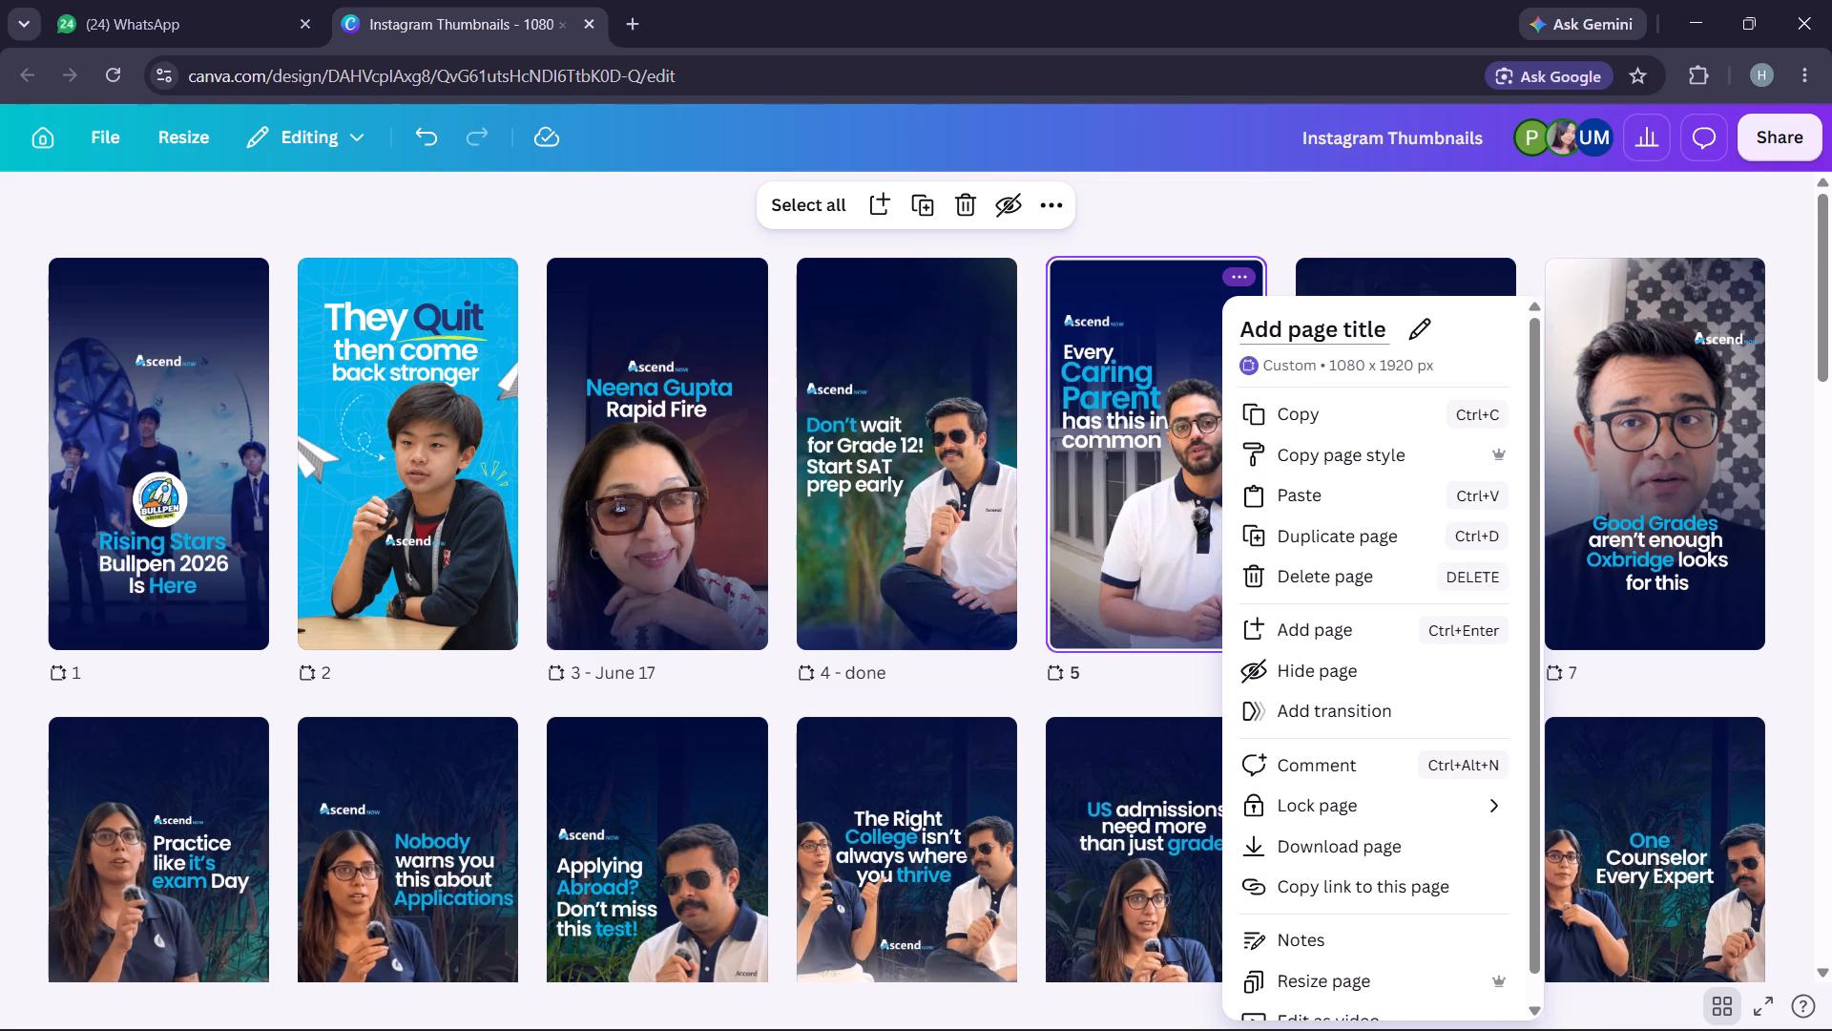
{"action": "left_click", "coordinate": [1351, 323]}
{"action": "type", "text": "done"}
{"action": "key", "text": "Return"}
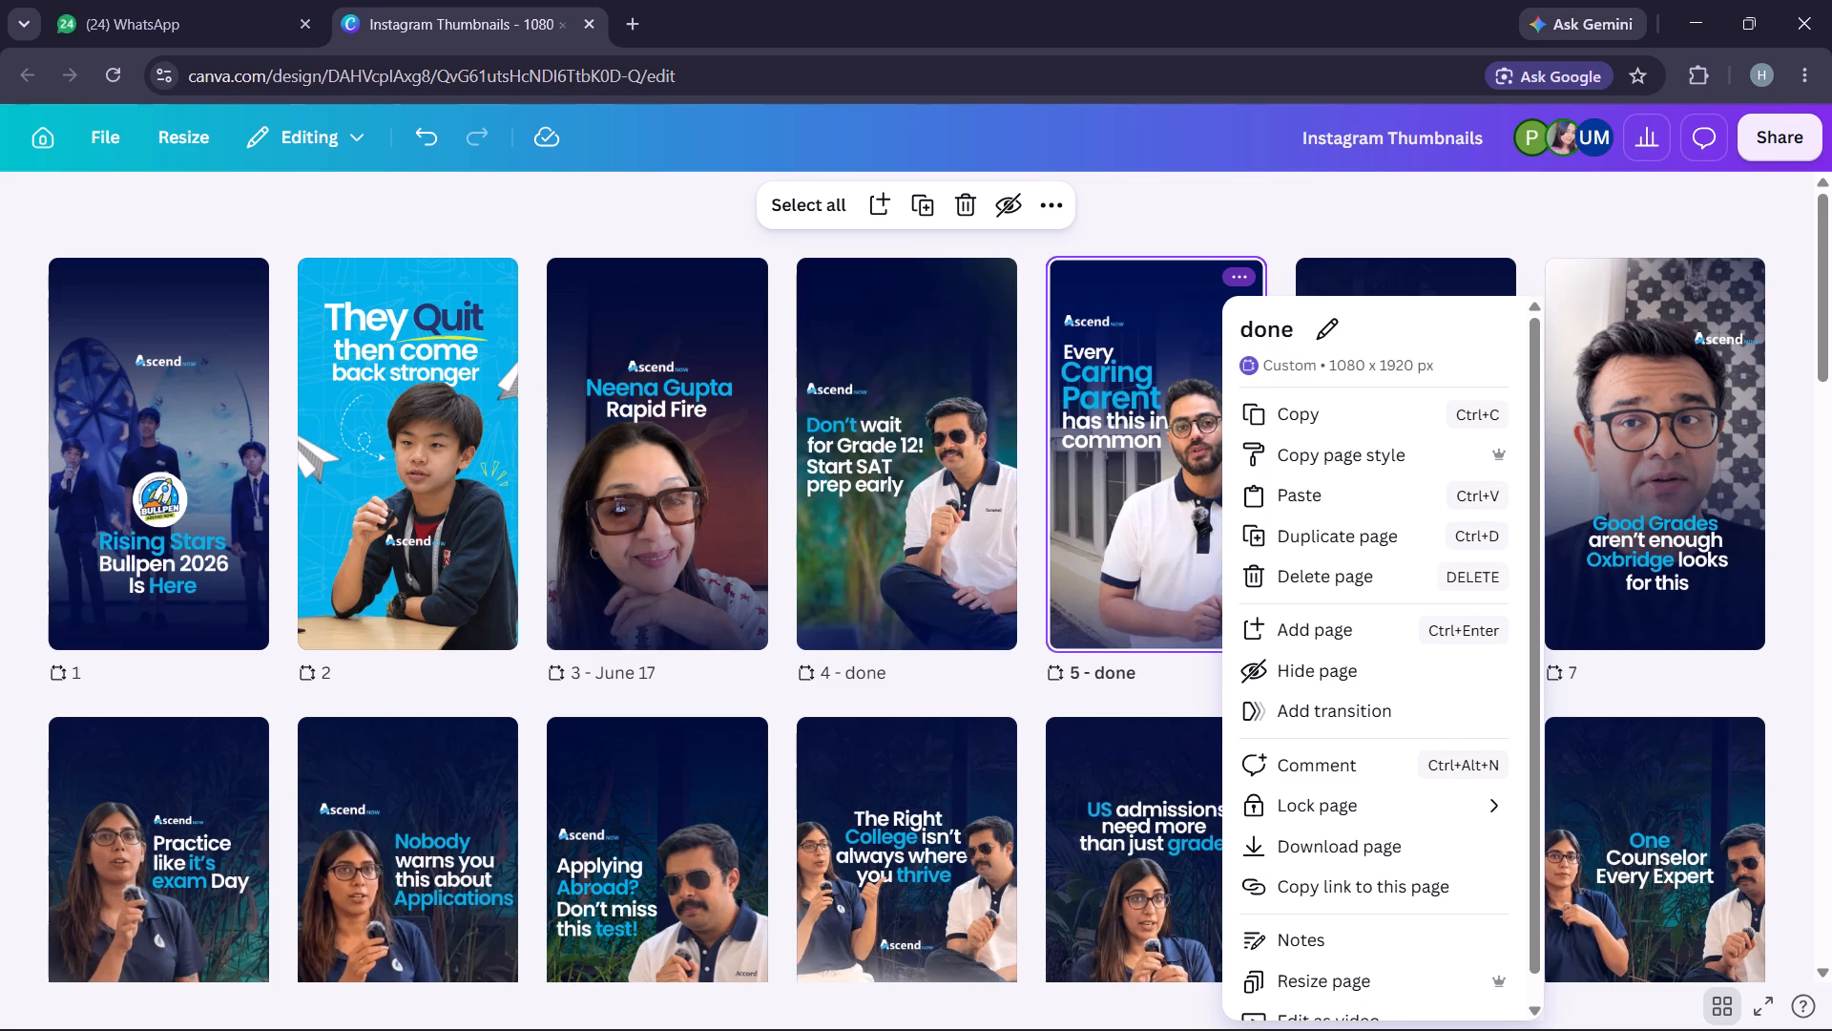
{"action": "left_click", "coordinate": [1448, 236]}
Add the page title "done" to page 6, the "Biggest Disconnect Between Parents and Students" thumbnail.
{"action": "scroll", "coordinate": [1414, 498], "scroll_direction": "down", "scroll_amount": 1}
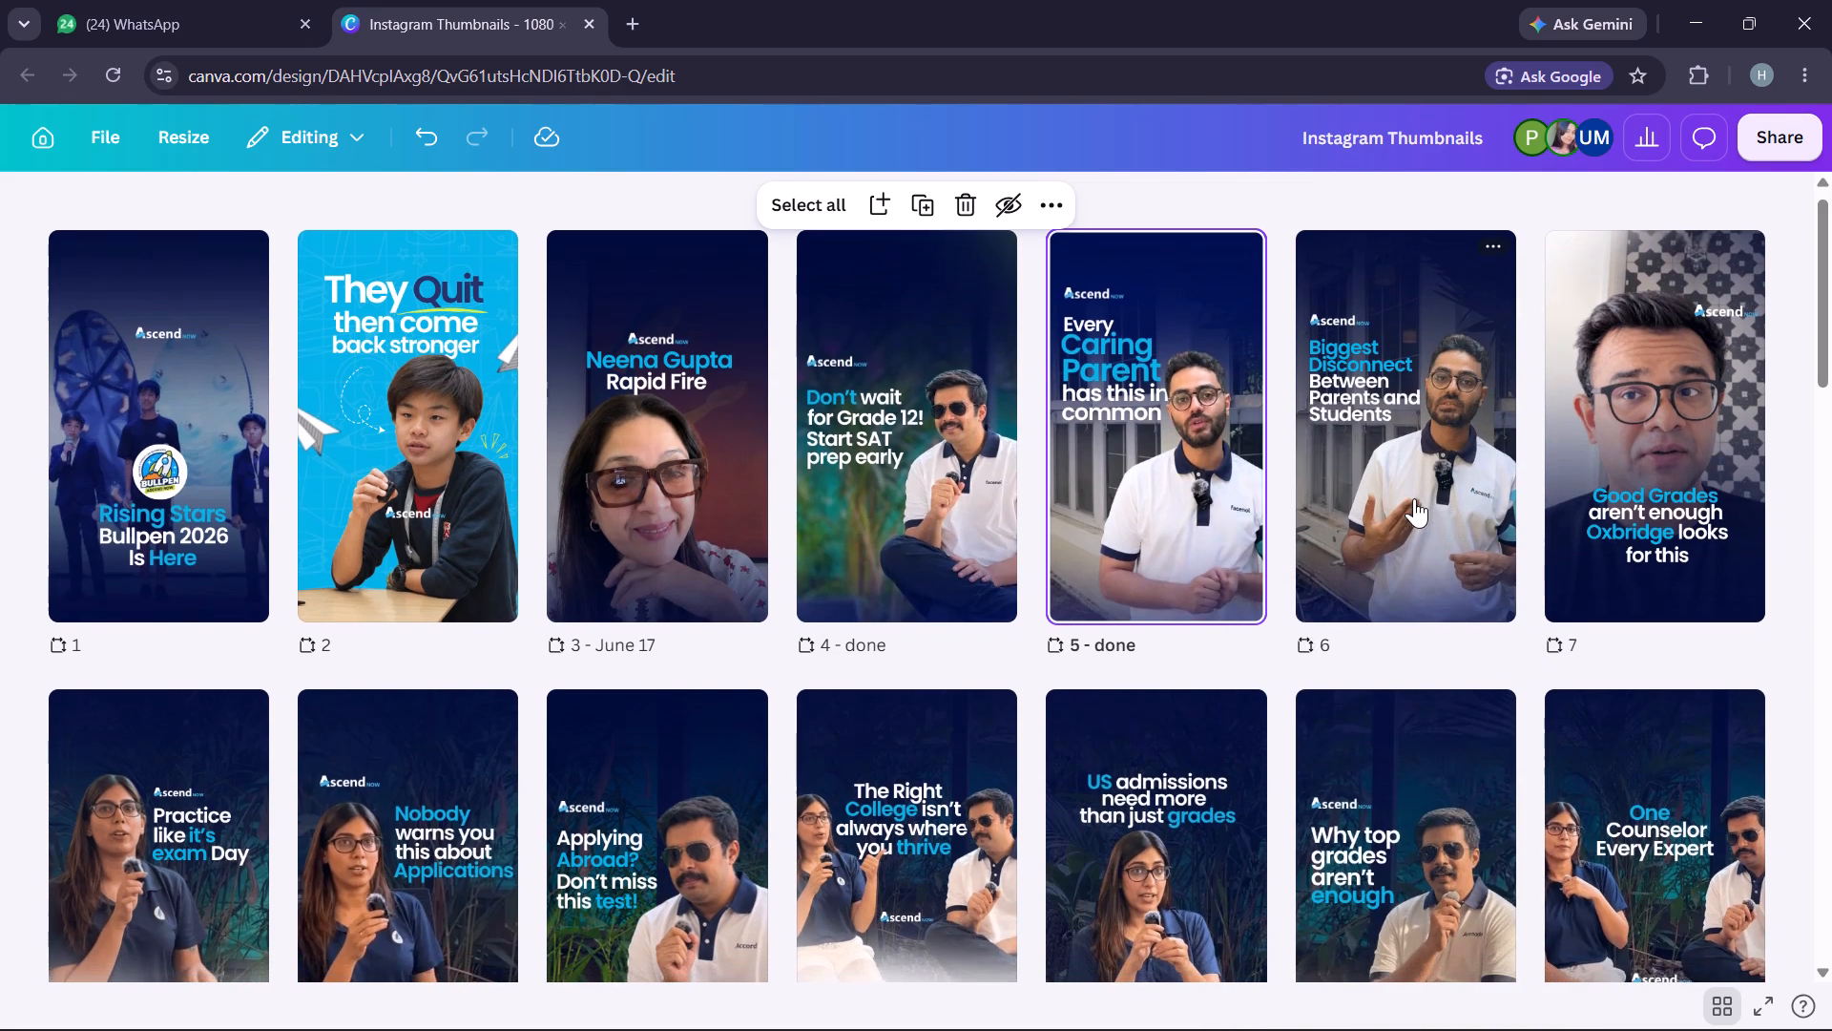
{"action": "left_click", "coordinate": [1488, 252]}
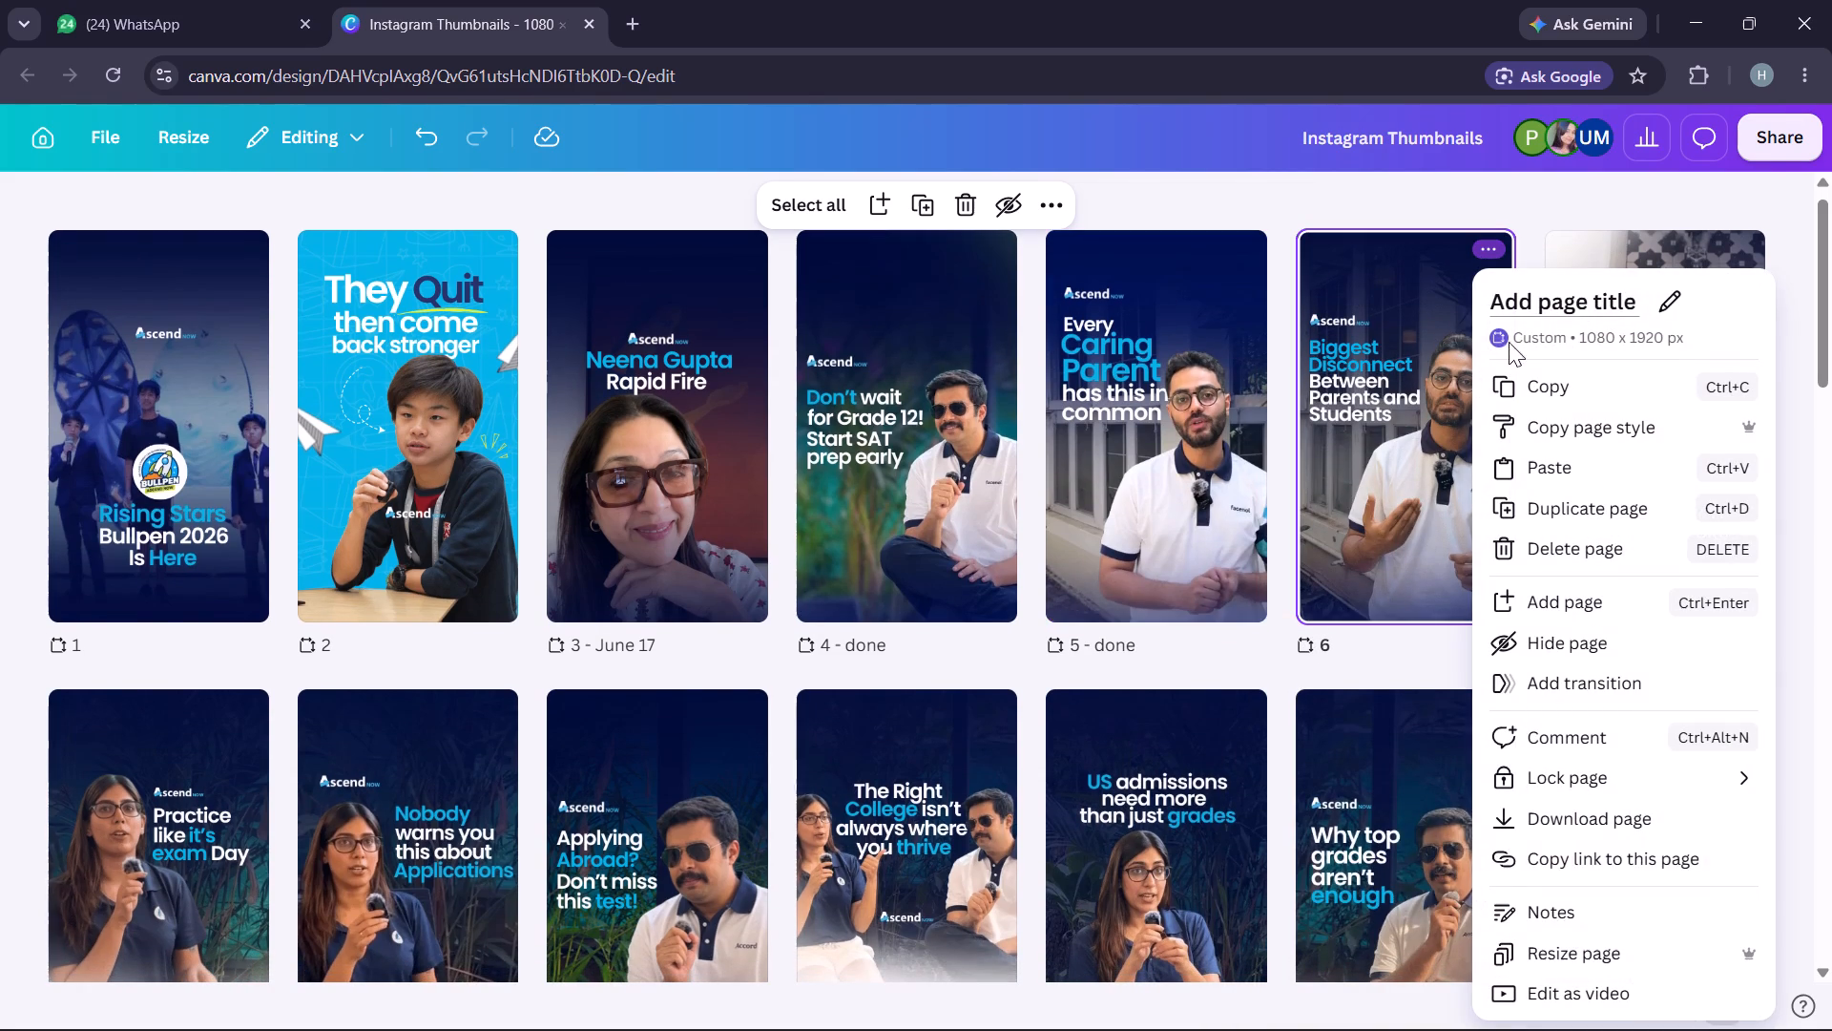
{"action": "left_click", "coordinate": [1523, 305]}
{"action": "type", "text": "done"}
{"action": "key", "text": "Return"}
{"action": "left_click", "coordinate": [1540, 217]}
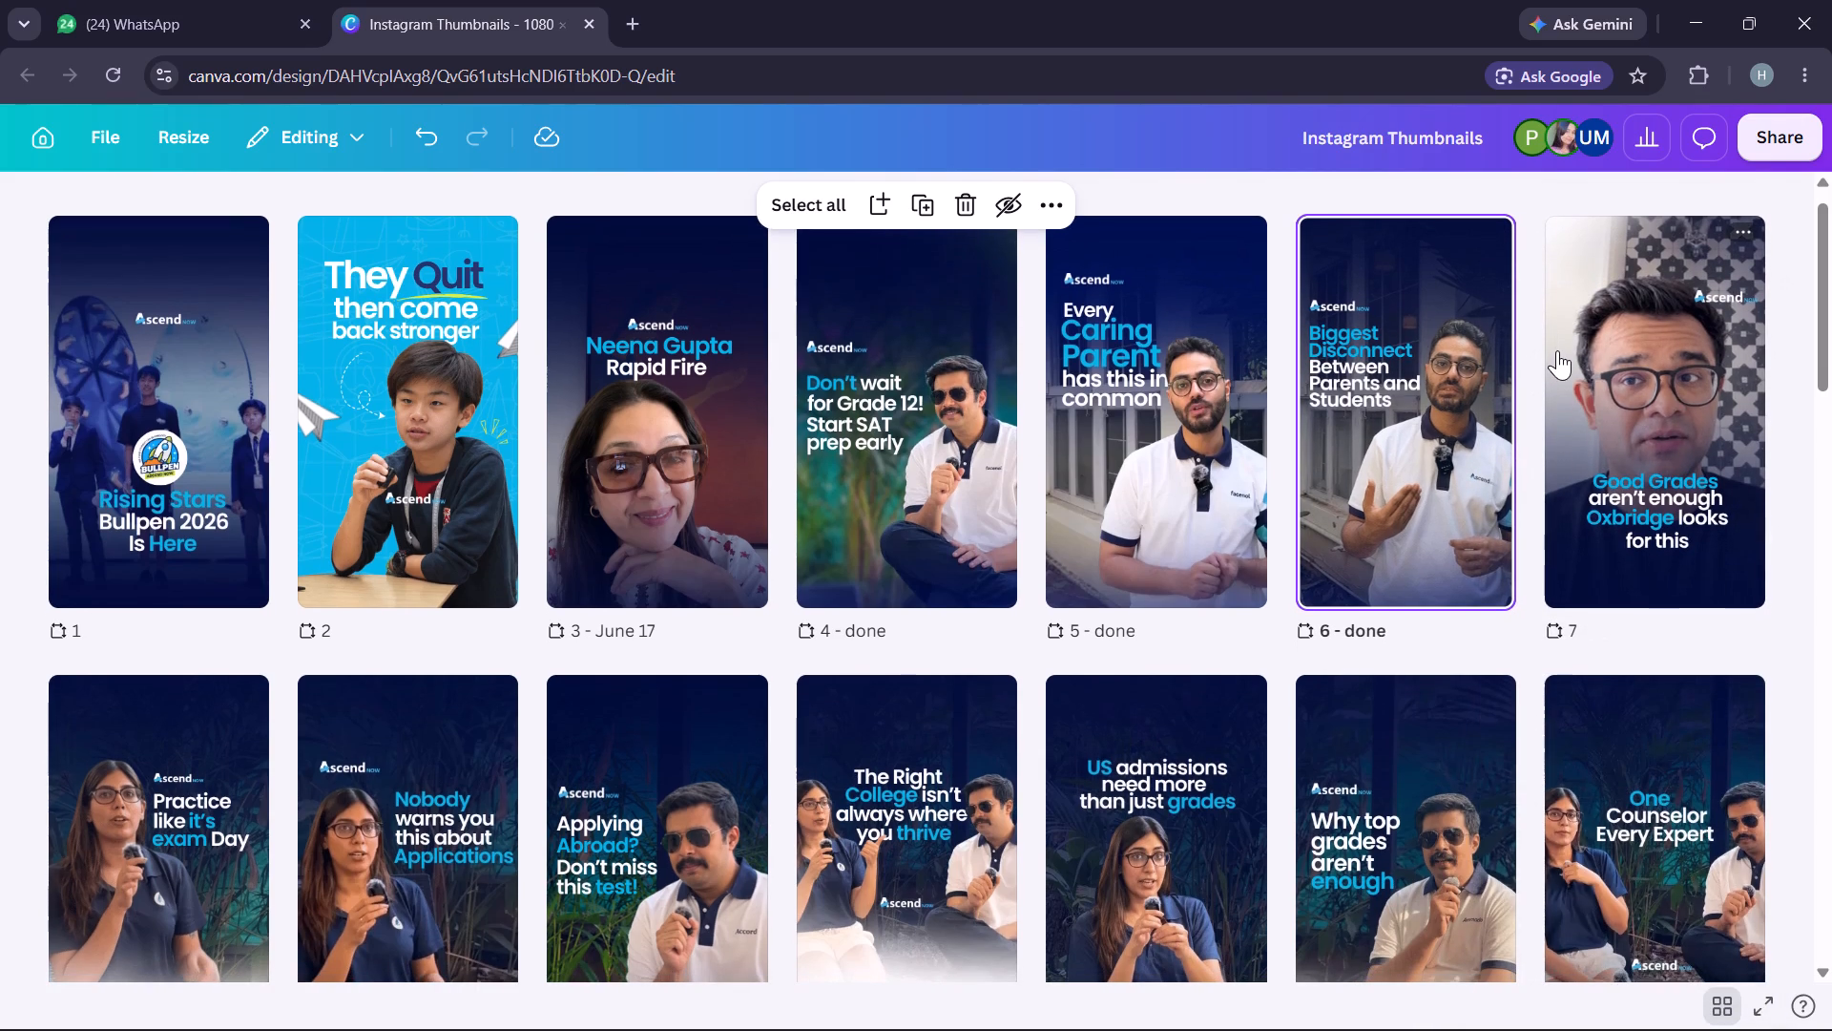
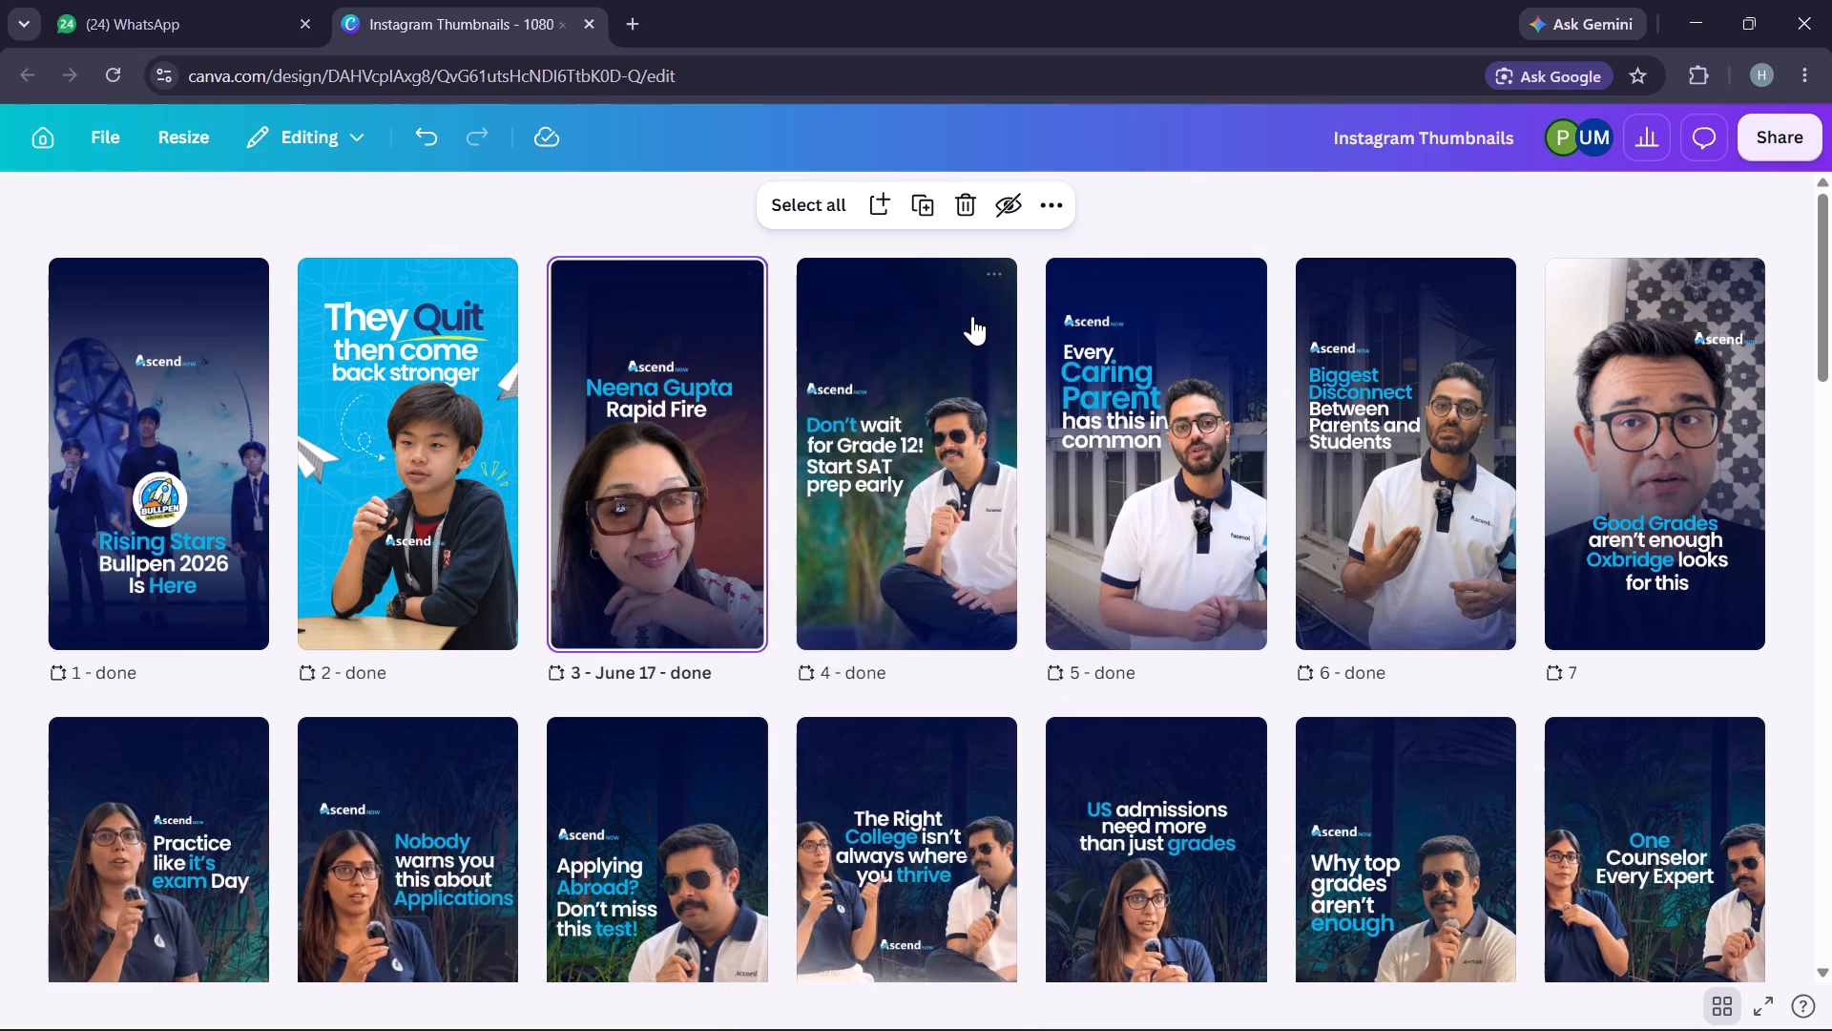
{"action": "left_click", "coordinate": [968, 320]}
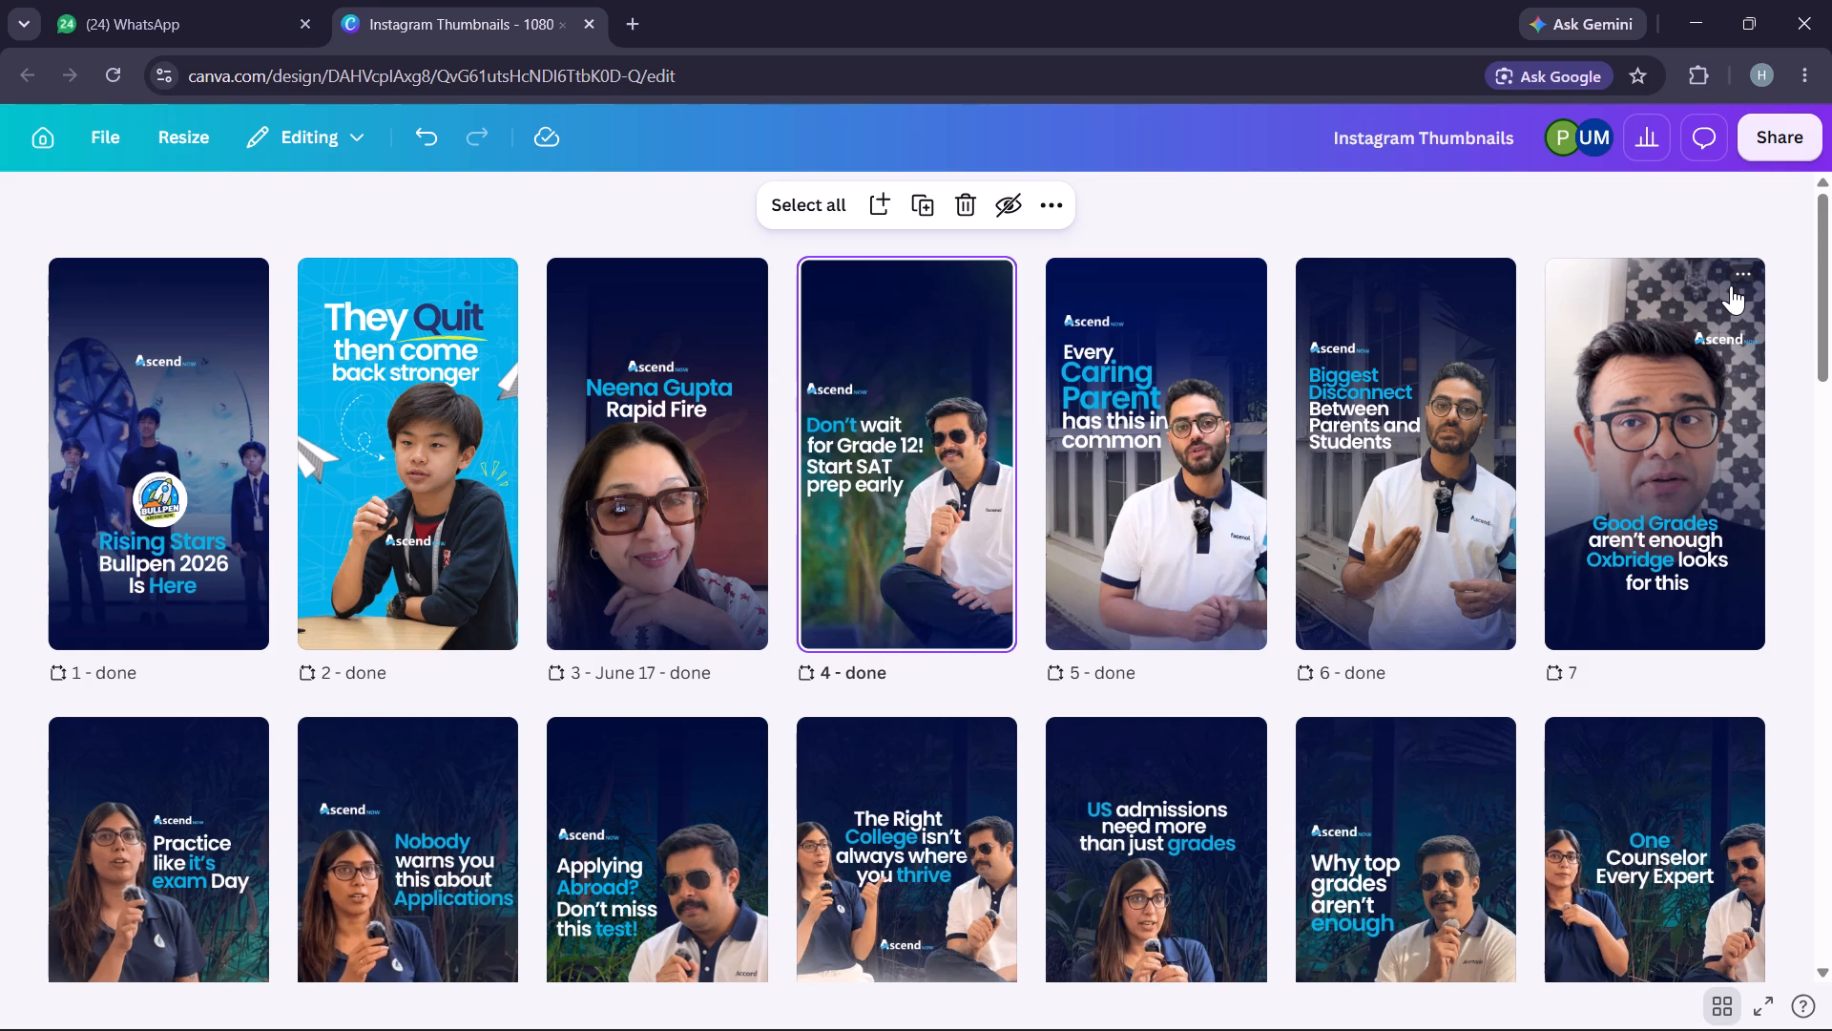
Add the page title "done" to page 7, the "Good Grades aren't enough Oxbridge looks for this" thumbnail.
{"action": "left_click", "coordinate": [1738, 283]}
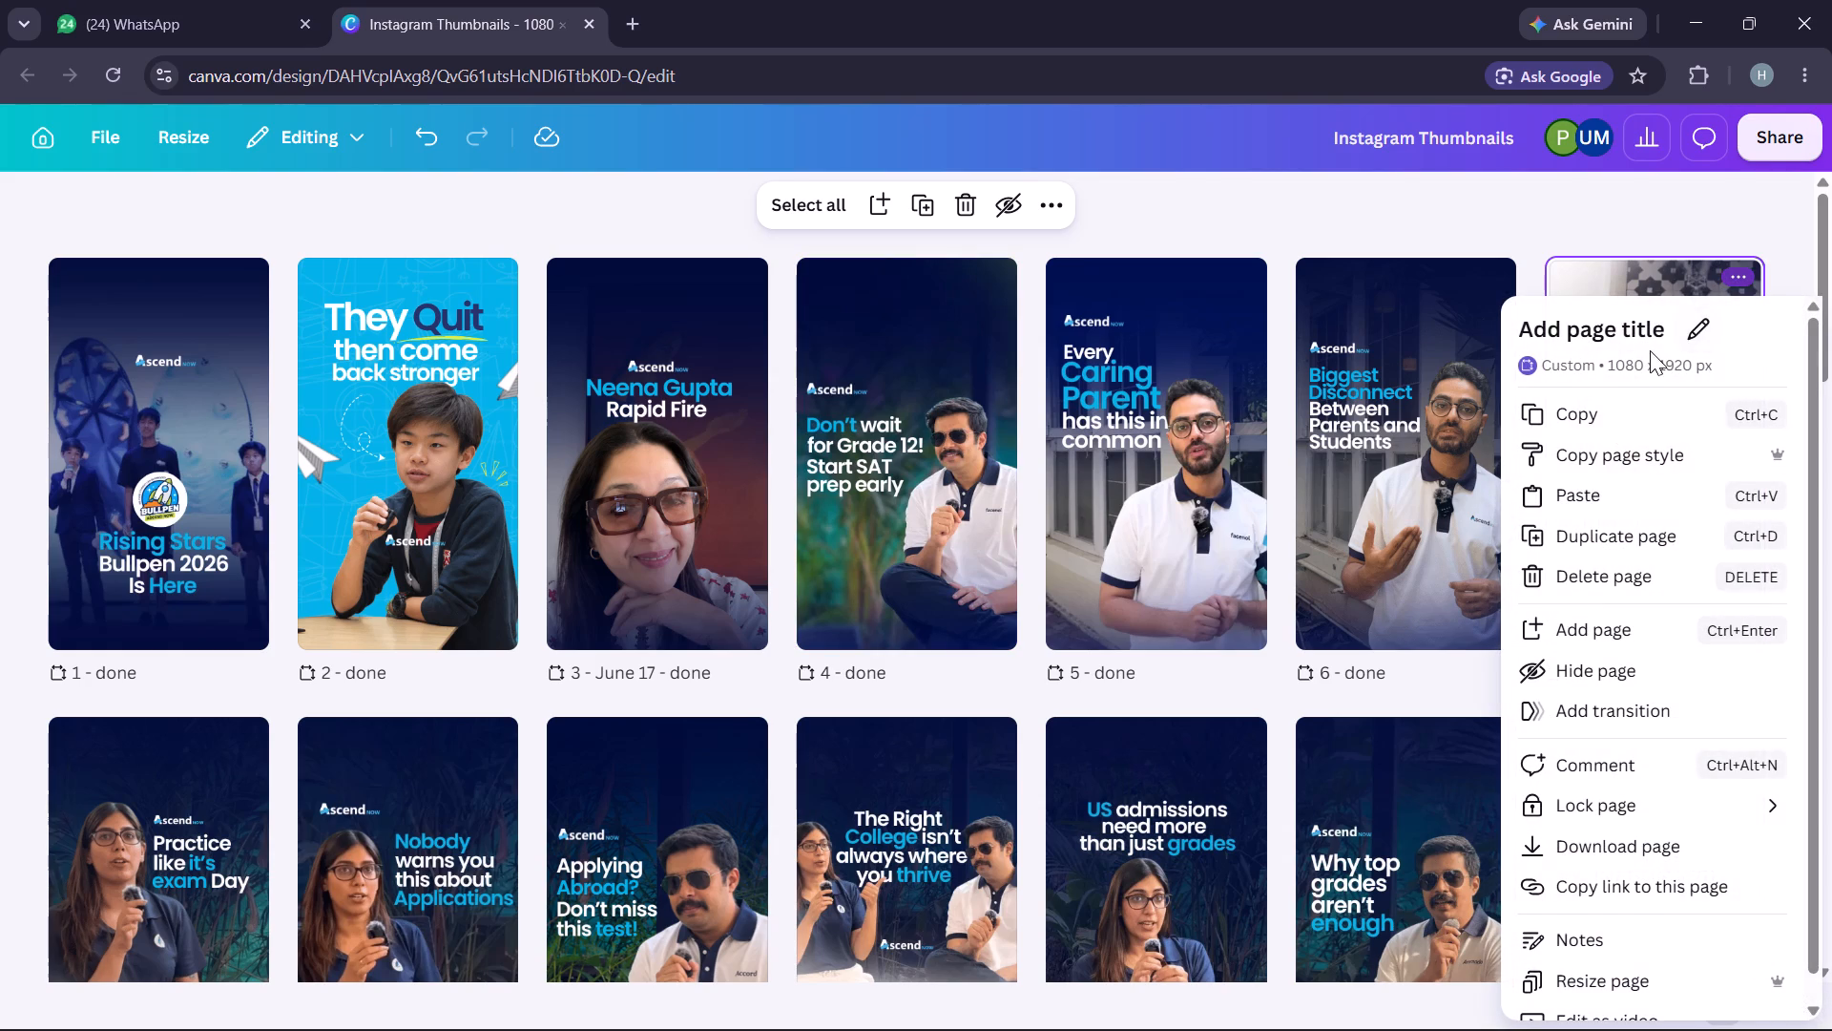
{"action": "left_click", "coordinate": [1637, 326]}
{"action": "type", "text": "done"}
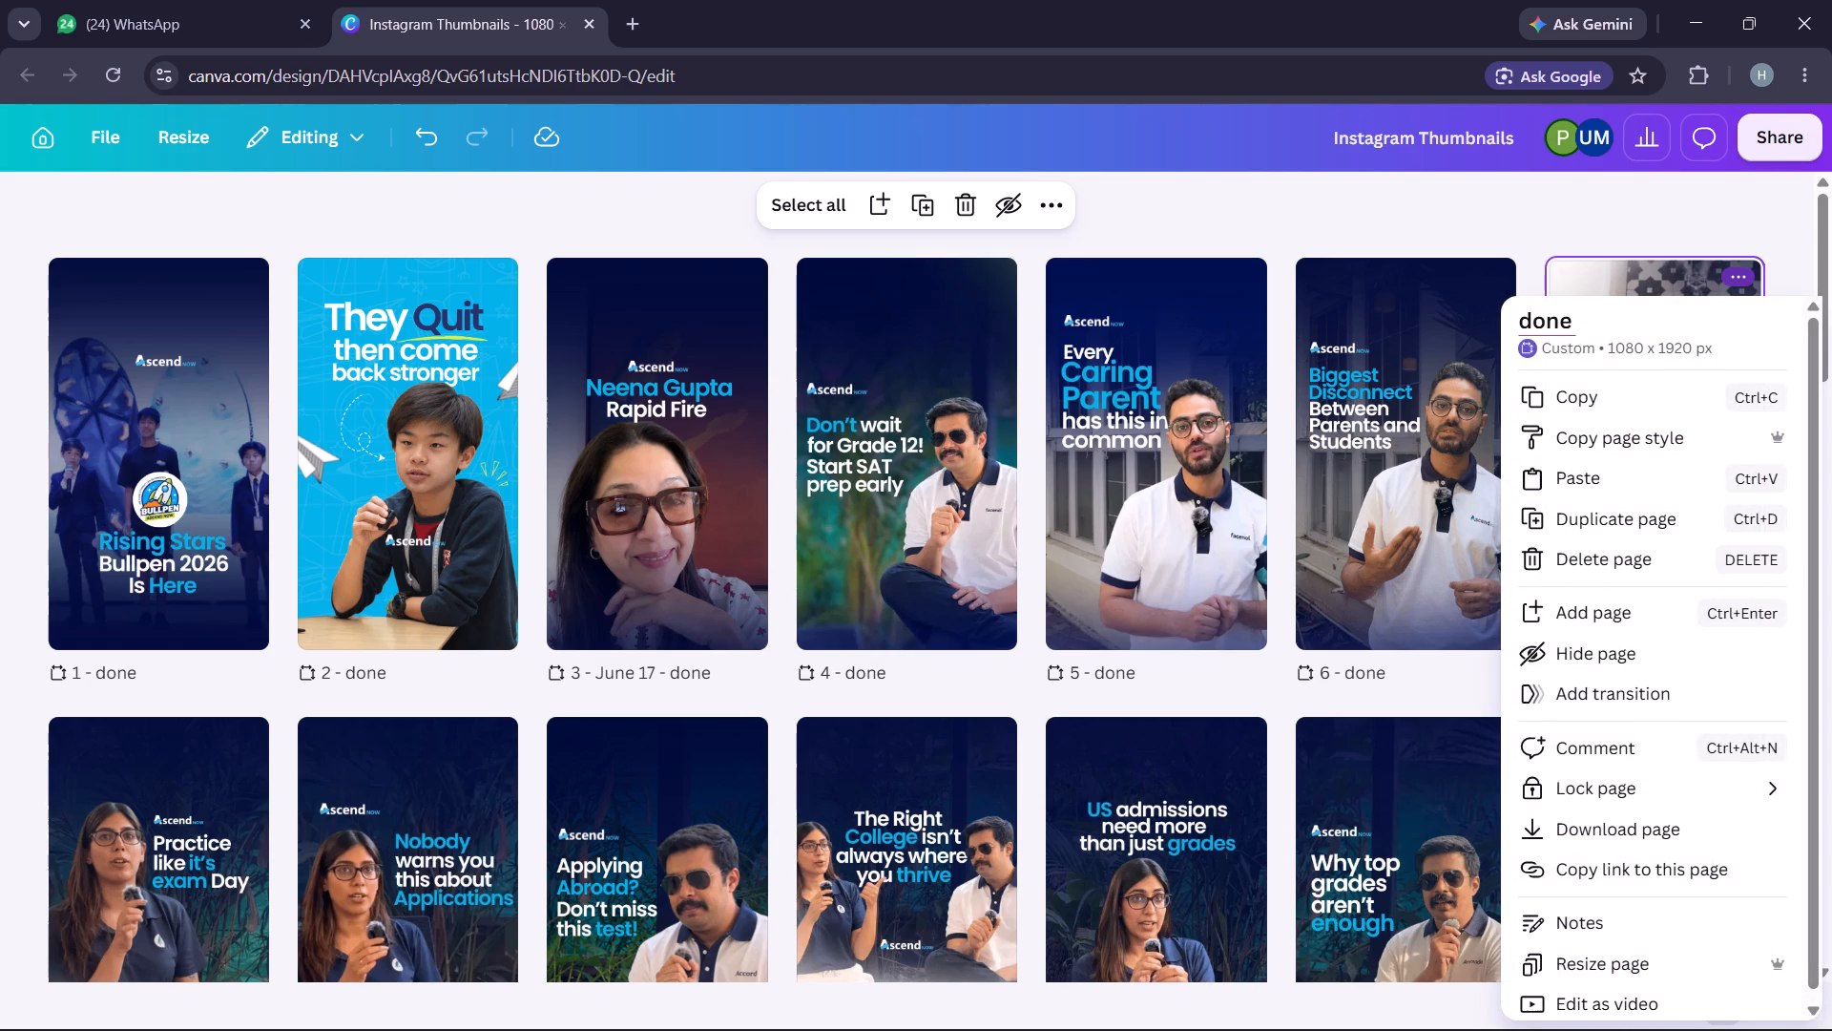
{"action": "left_click", "coordinate": [1727, 198]}
Give page 8 in the second row, the "Practice like it's exam Day" thumbnail, the page title "done".
{"action": "scroll", "coordinate": [1302, 557], "scroll_direction": "down", "scroll_amount": 1}
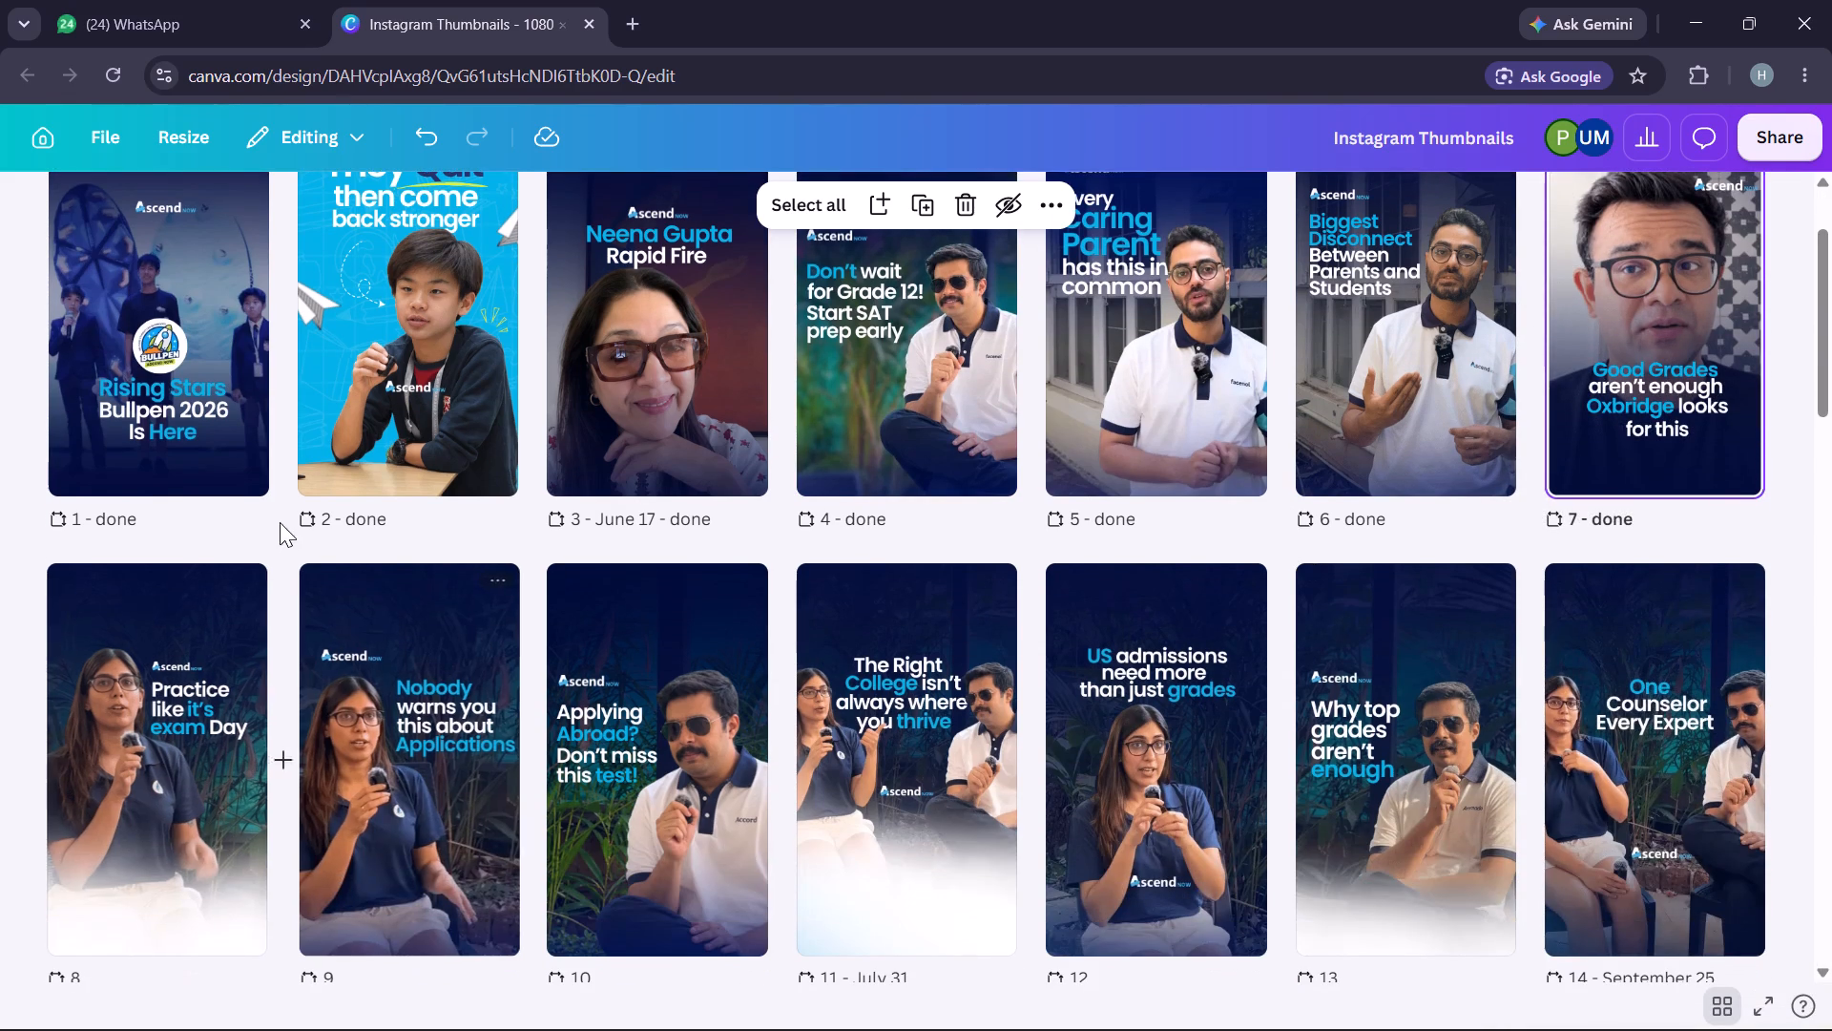
{"action": "left_click", "coordinate": [257, 550]}
{"action": "left_click", "coordinate": [255, 570]}
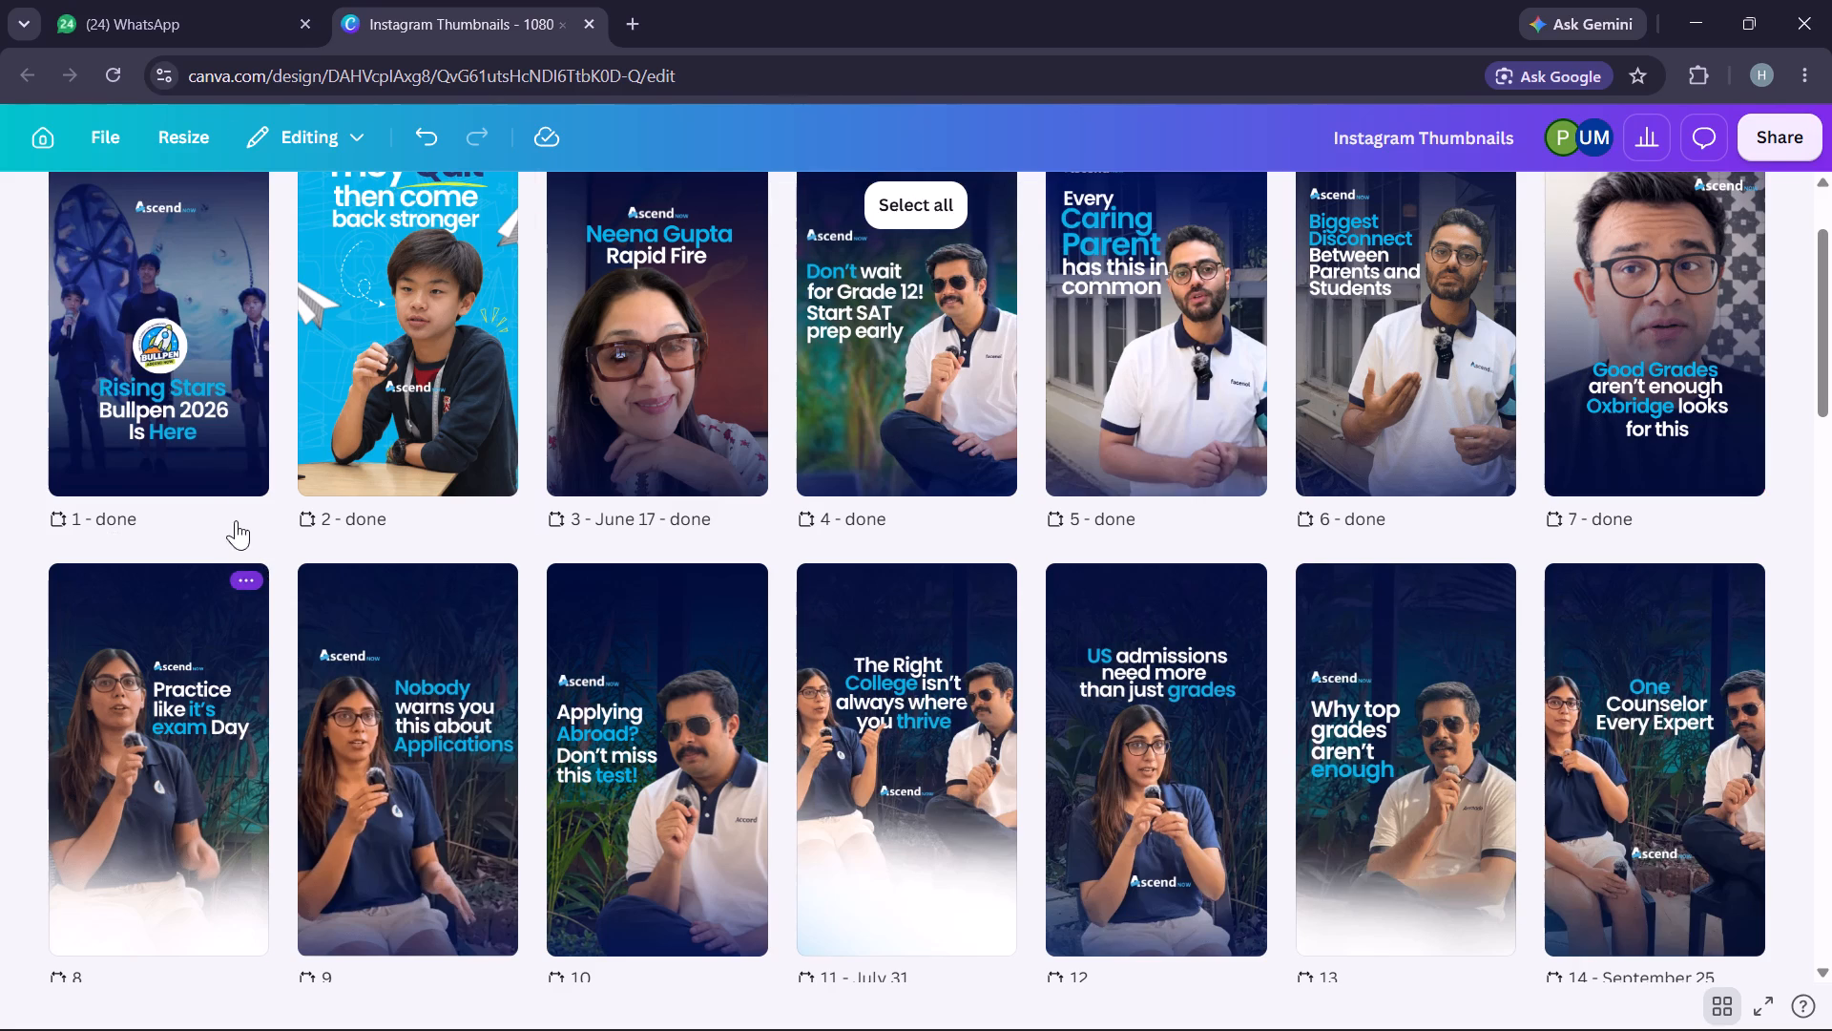
{"action": "left_click", "coordinate": [357, 152]}
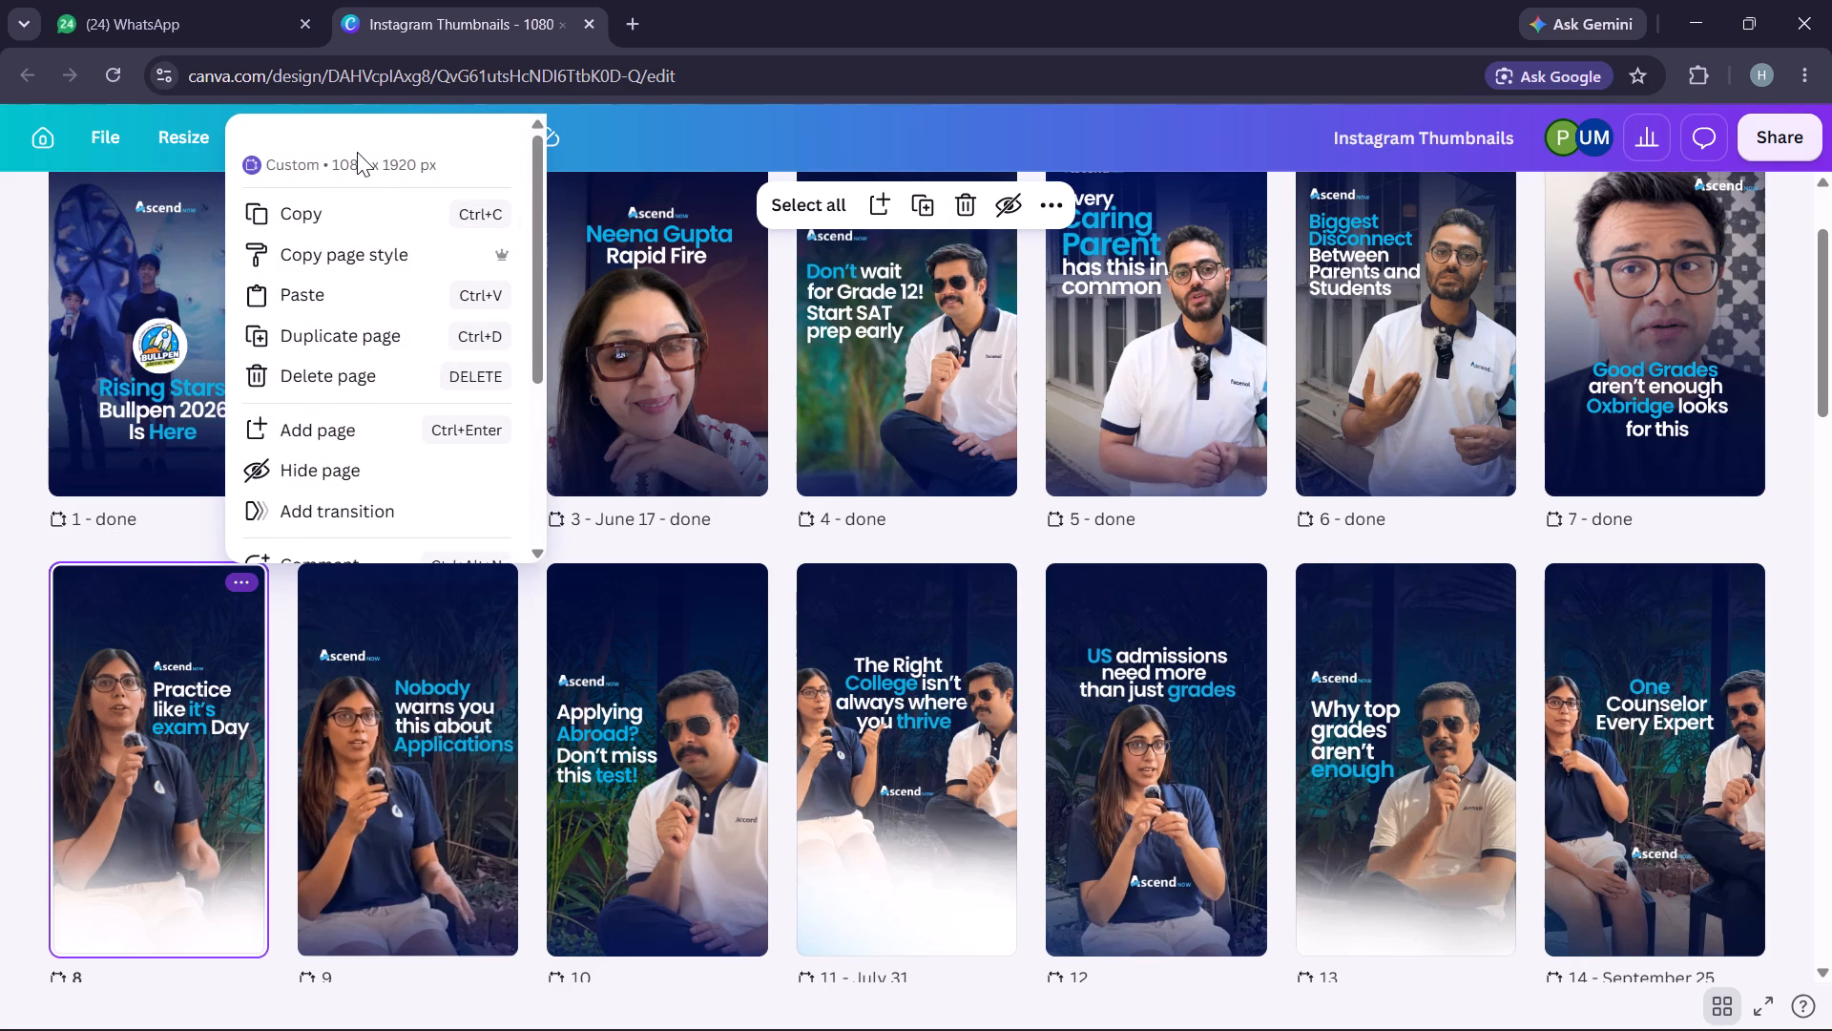
{"action": "type", "text": "done"}
{"action": "key", "text": "Return"}
{"action": "left_click", "coordinate": [402, 601]}
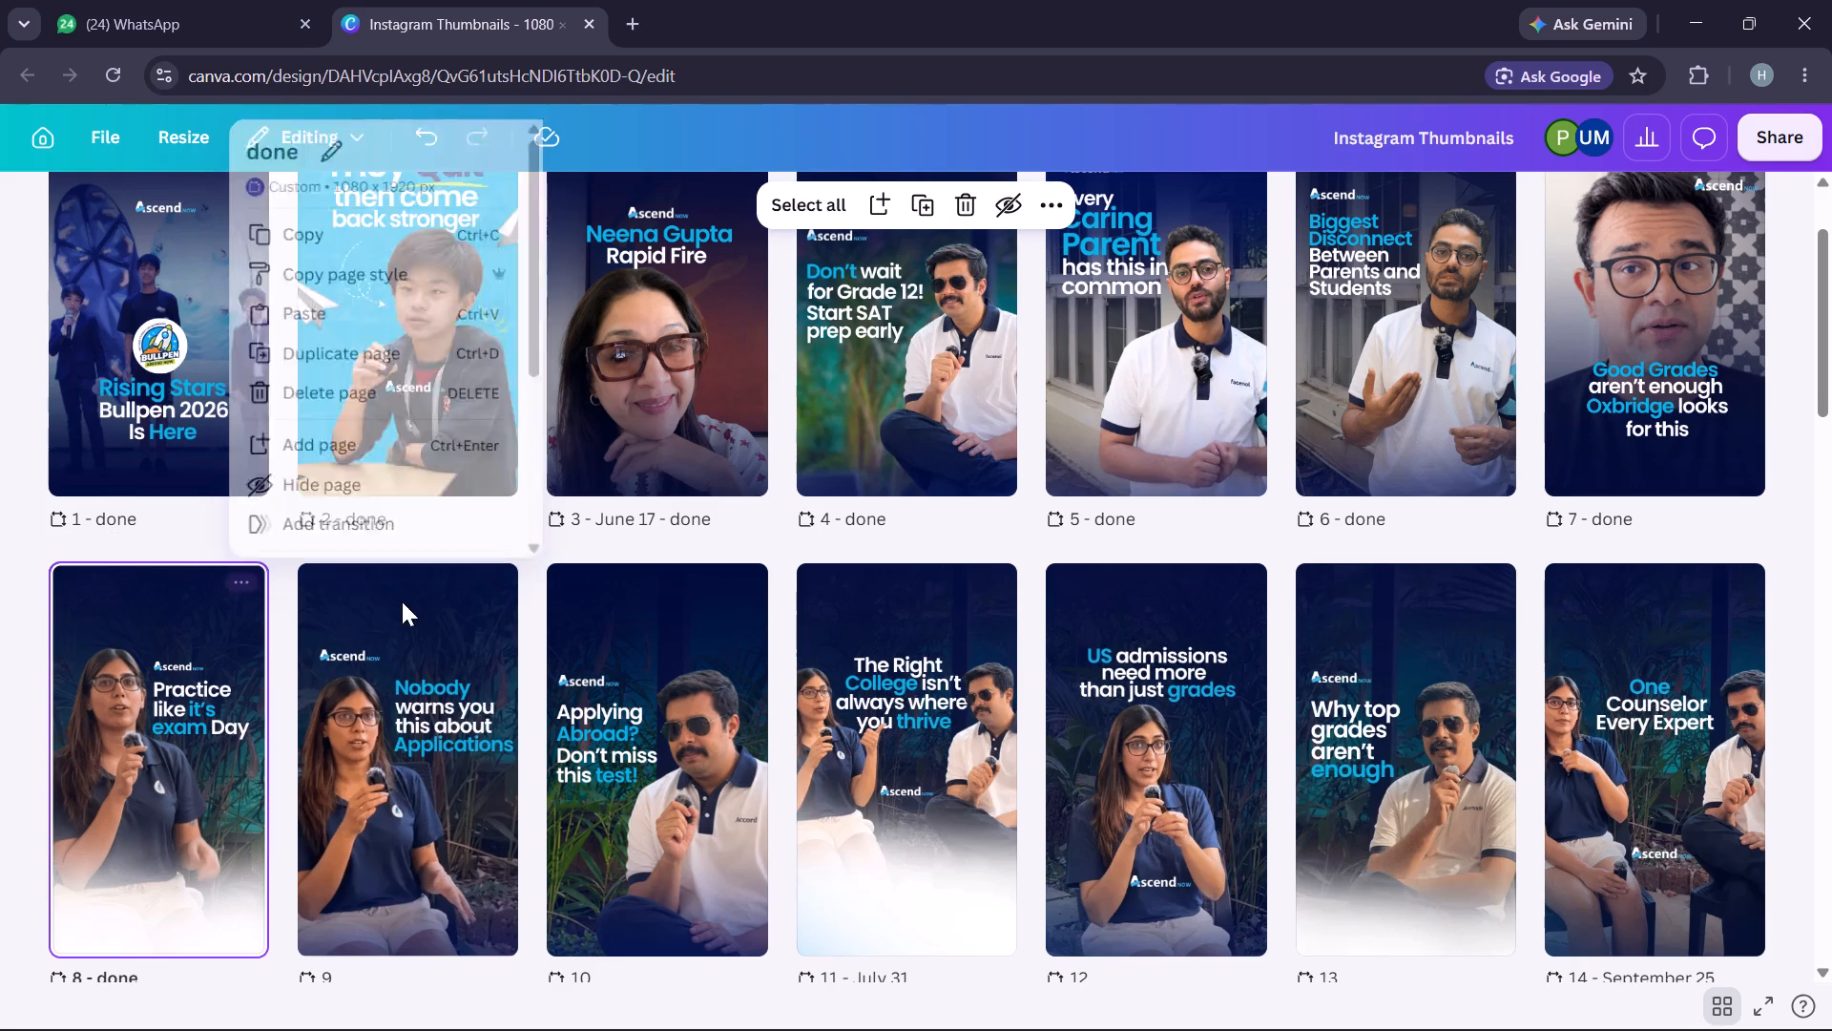
Add the page title "done" to page 9, the "Nobody warns you this about Applications" thumbnail.
{"action": "scroll", "coordinate": [489, 869], "scroll_direction": "down", "scroll_amount": 1}
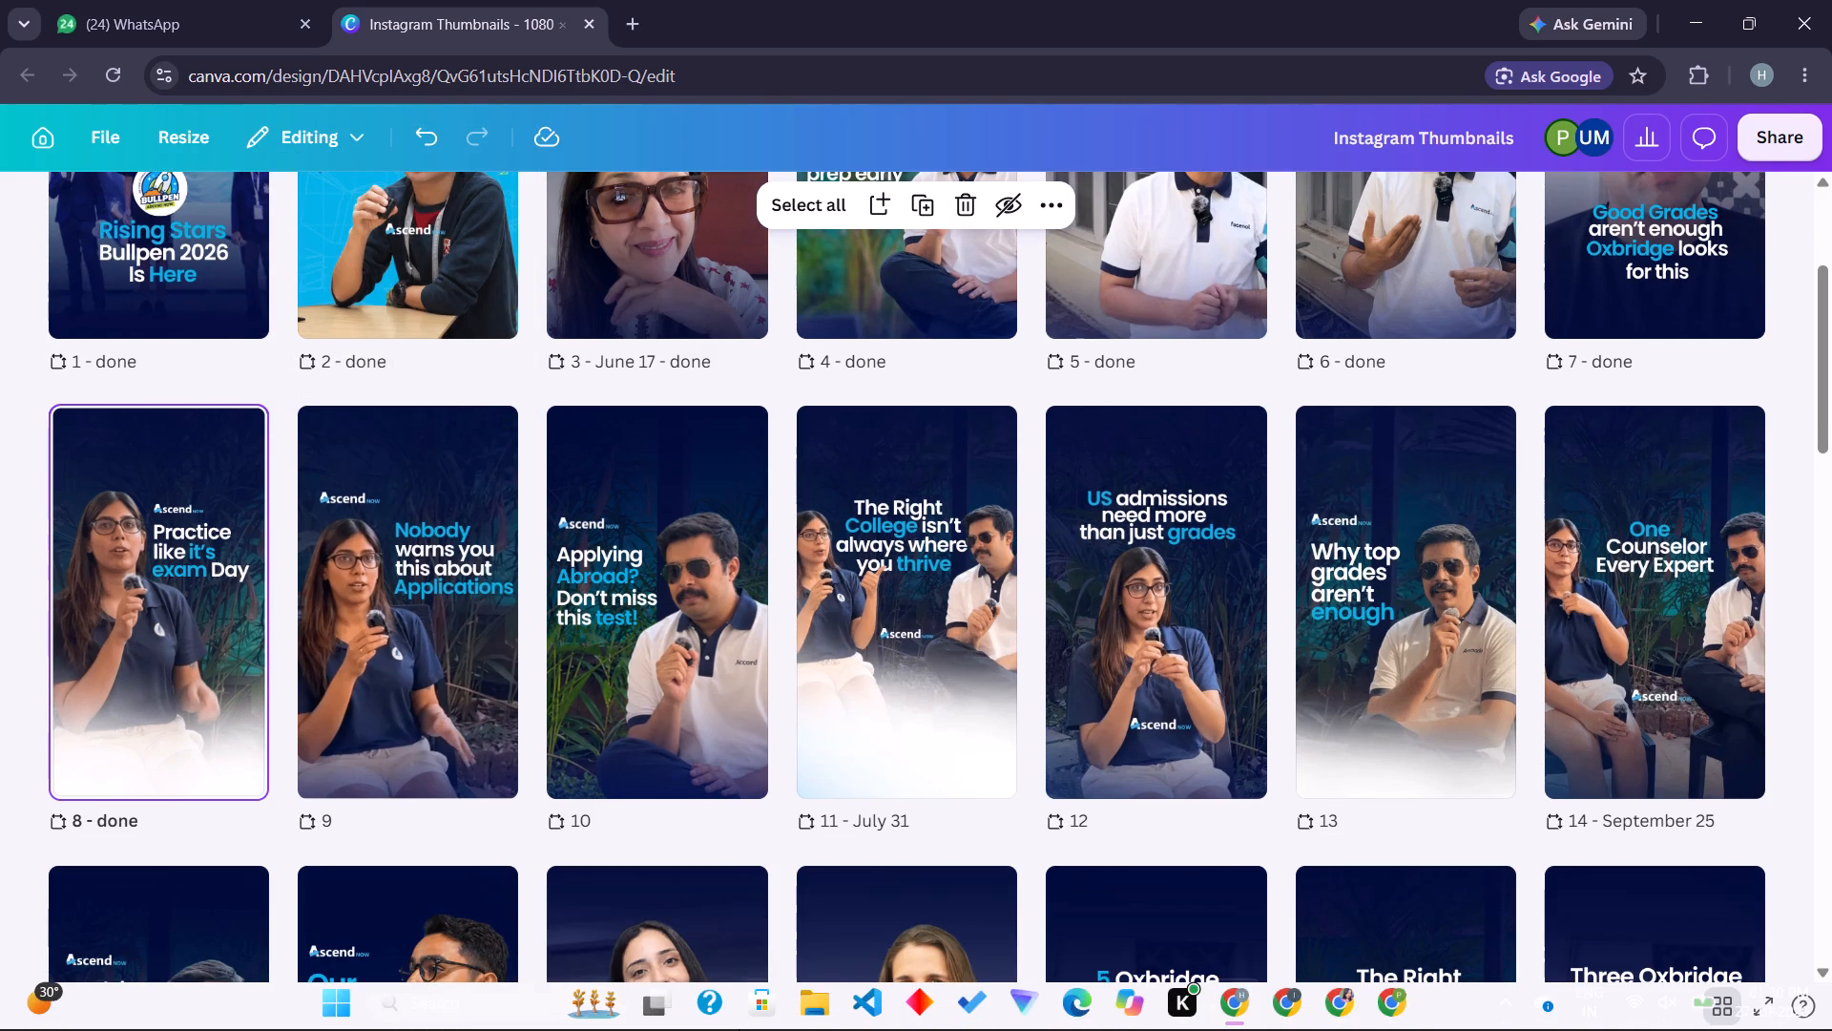
{"action": "left_click", "coordinate": [502, 422]}
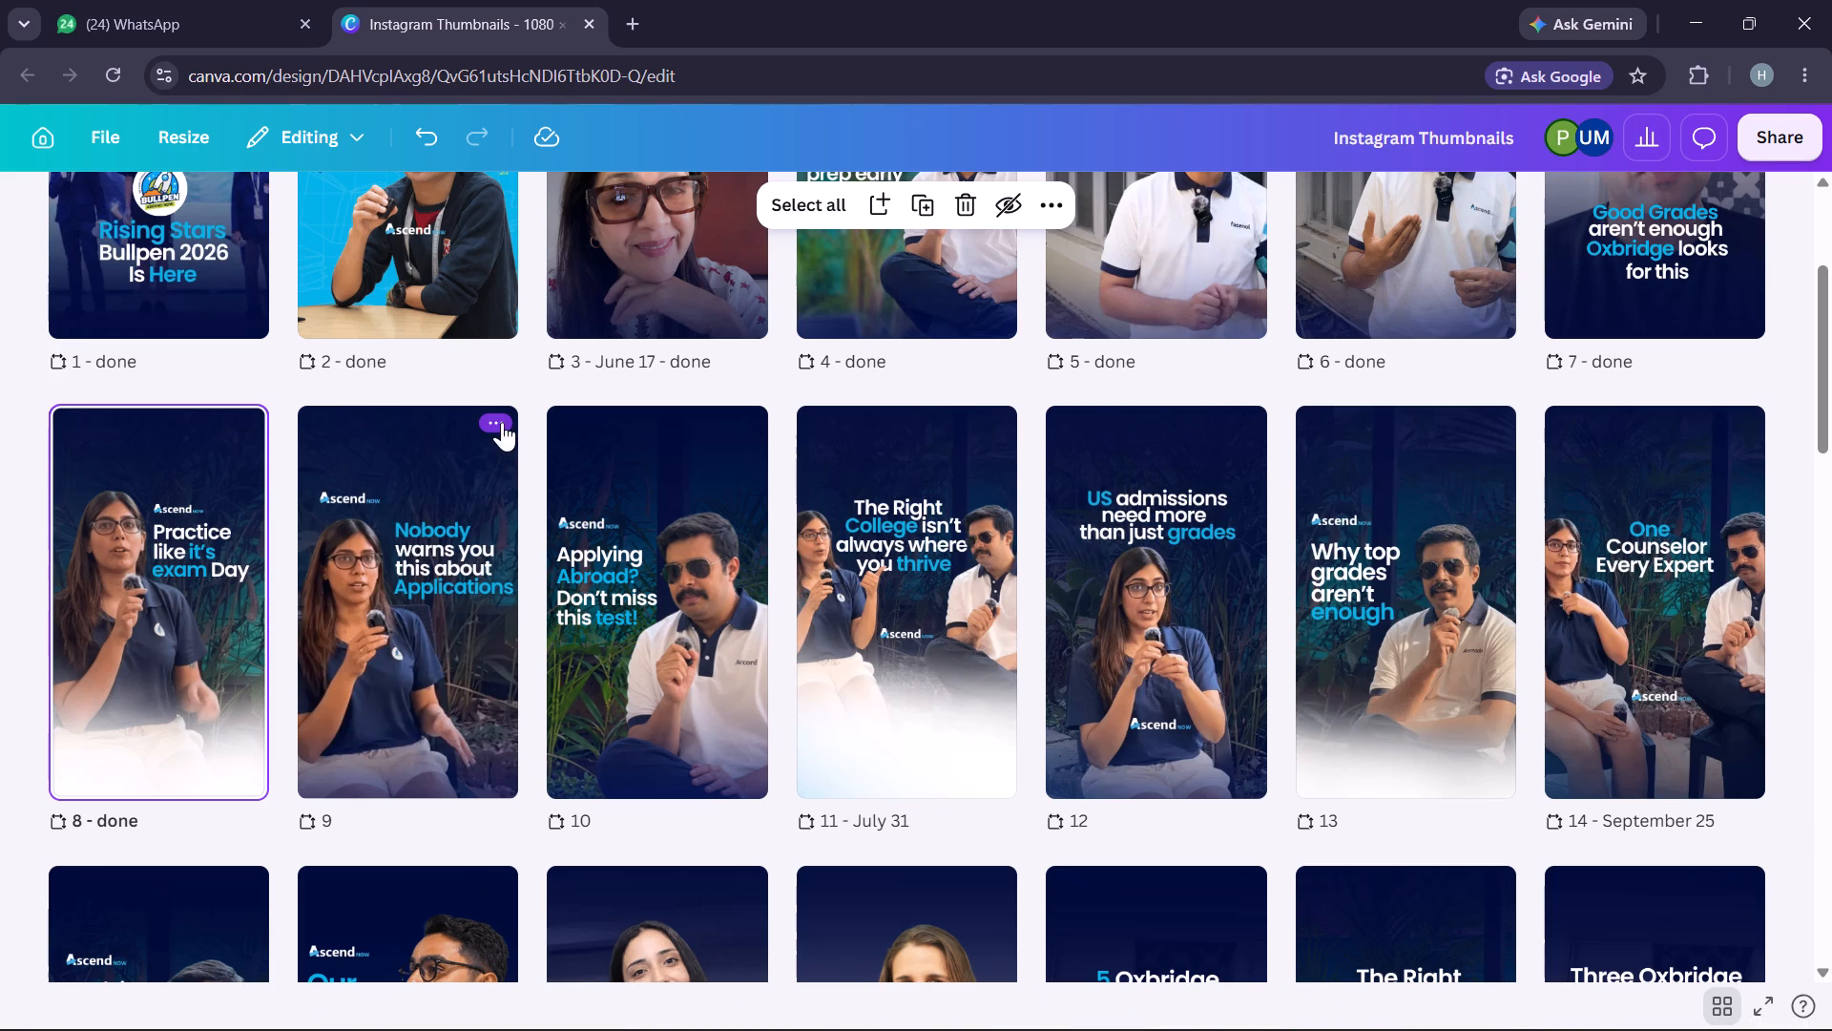
{"action": "left_click", "coordinate": [516, 487]}
{"action": "type", "text": "done"}
{"action": "left_click", "coordinate": [839, 477]}
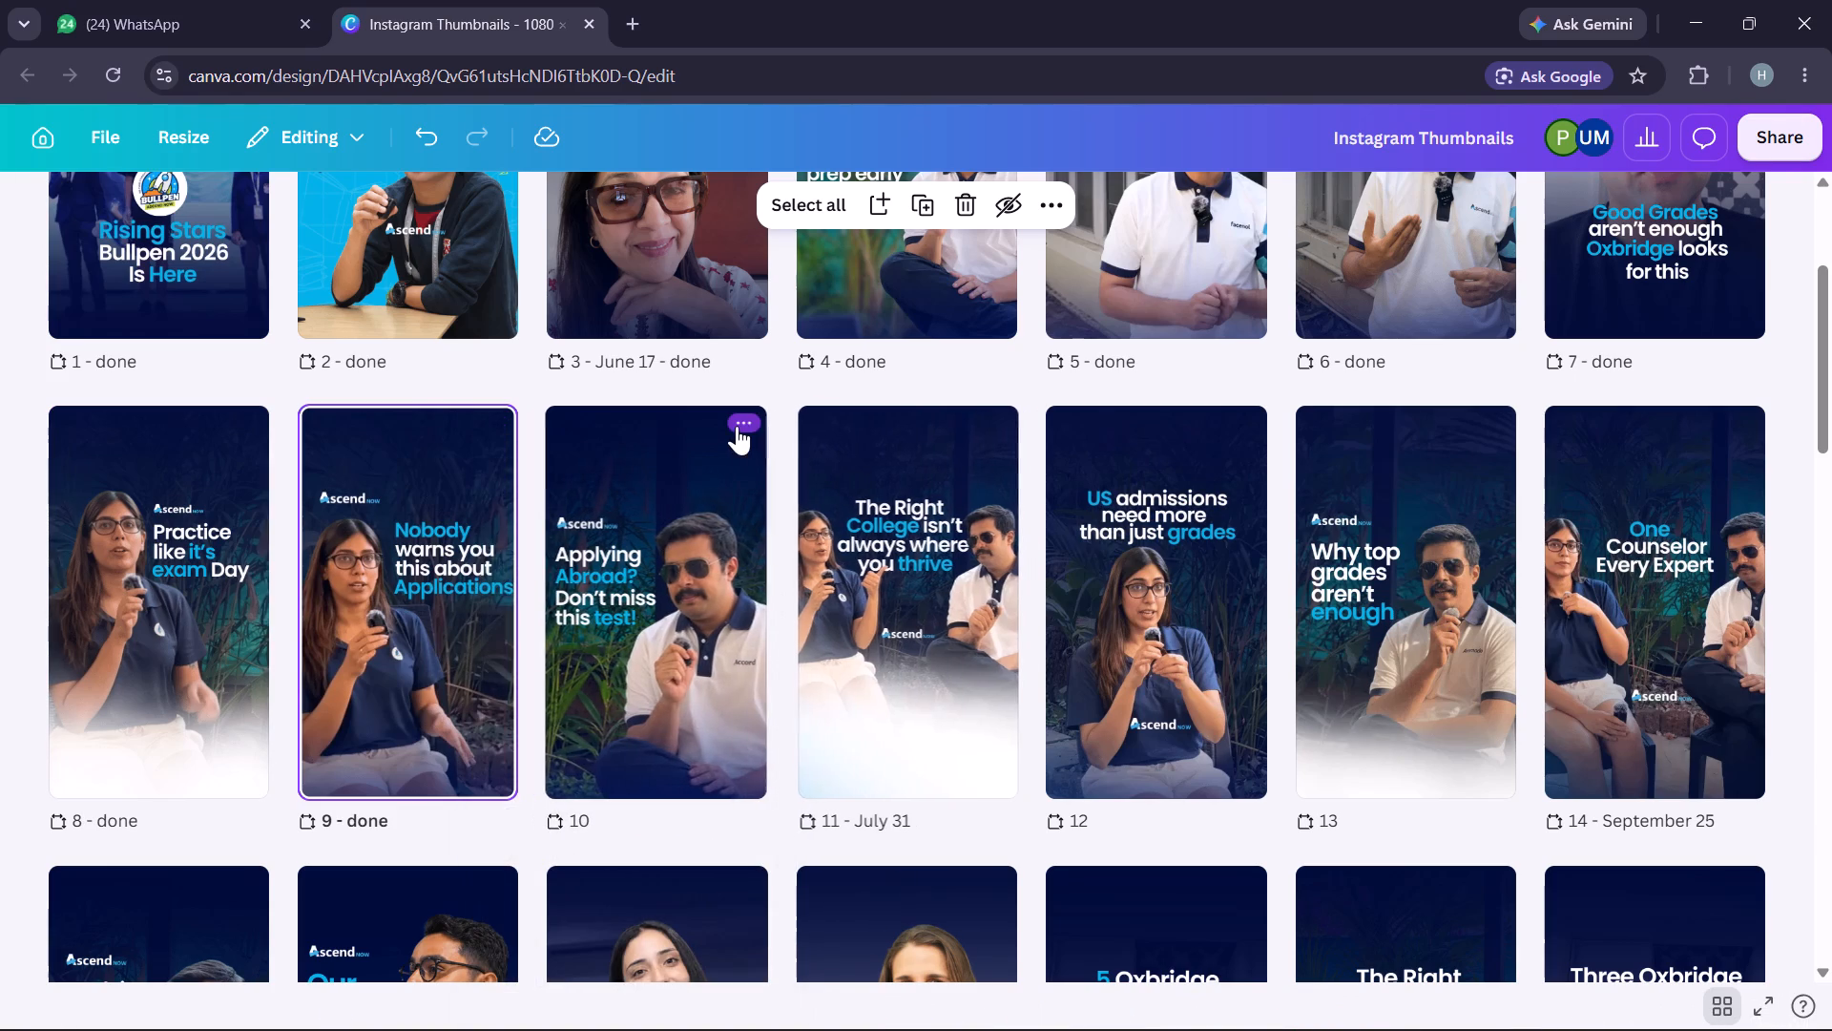
Title page 10, the "Applying Abroad? Don't miss this test!" thumbnail, as "done".
{"action": "left_click", "coordinate": [737, 426]}
{"action": "left_click", "coordinate": [816, 475]}
{"action": "type", "text": "done"}
{"action": "left_click", "coordinate": [880, 410]}
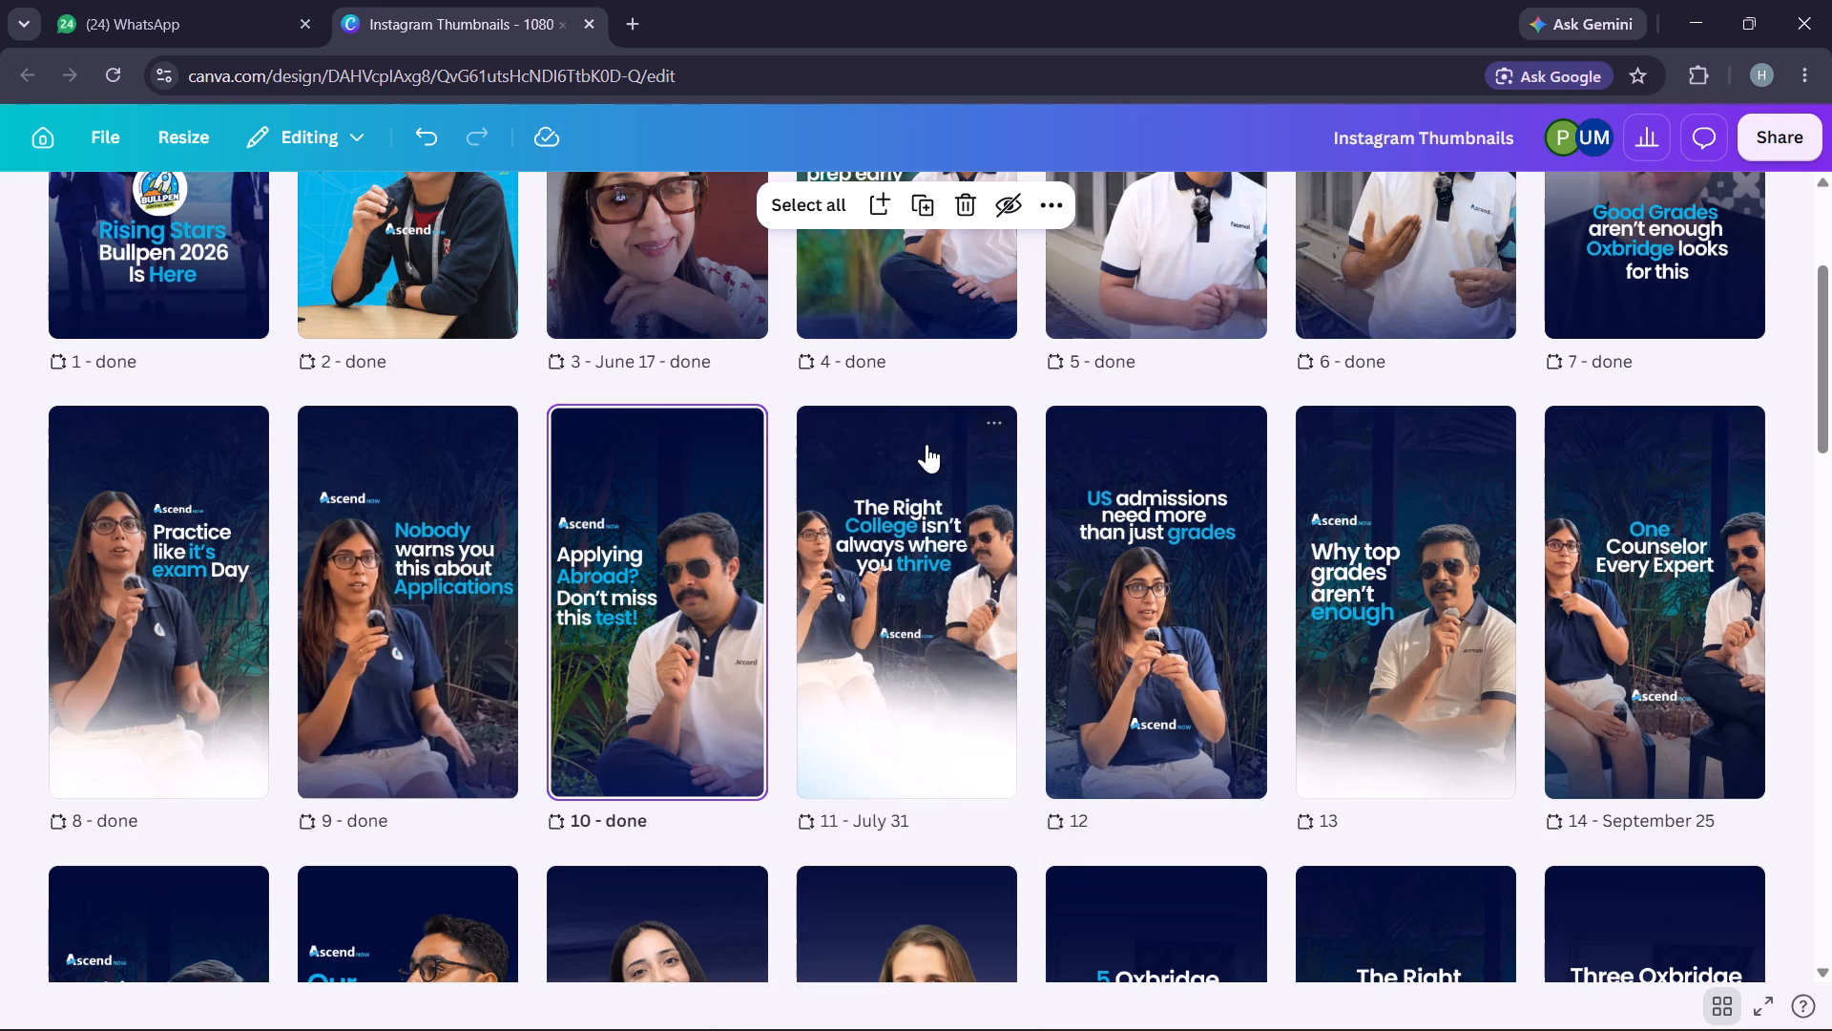
Extend the title of page 11, the "The Right College isn't always where you thrive" thumbnail, to "July 31 - done".
{"action": "left_click", "coordinate": [988, 413]}
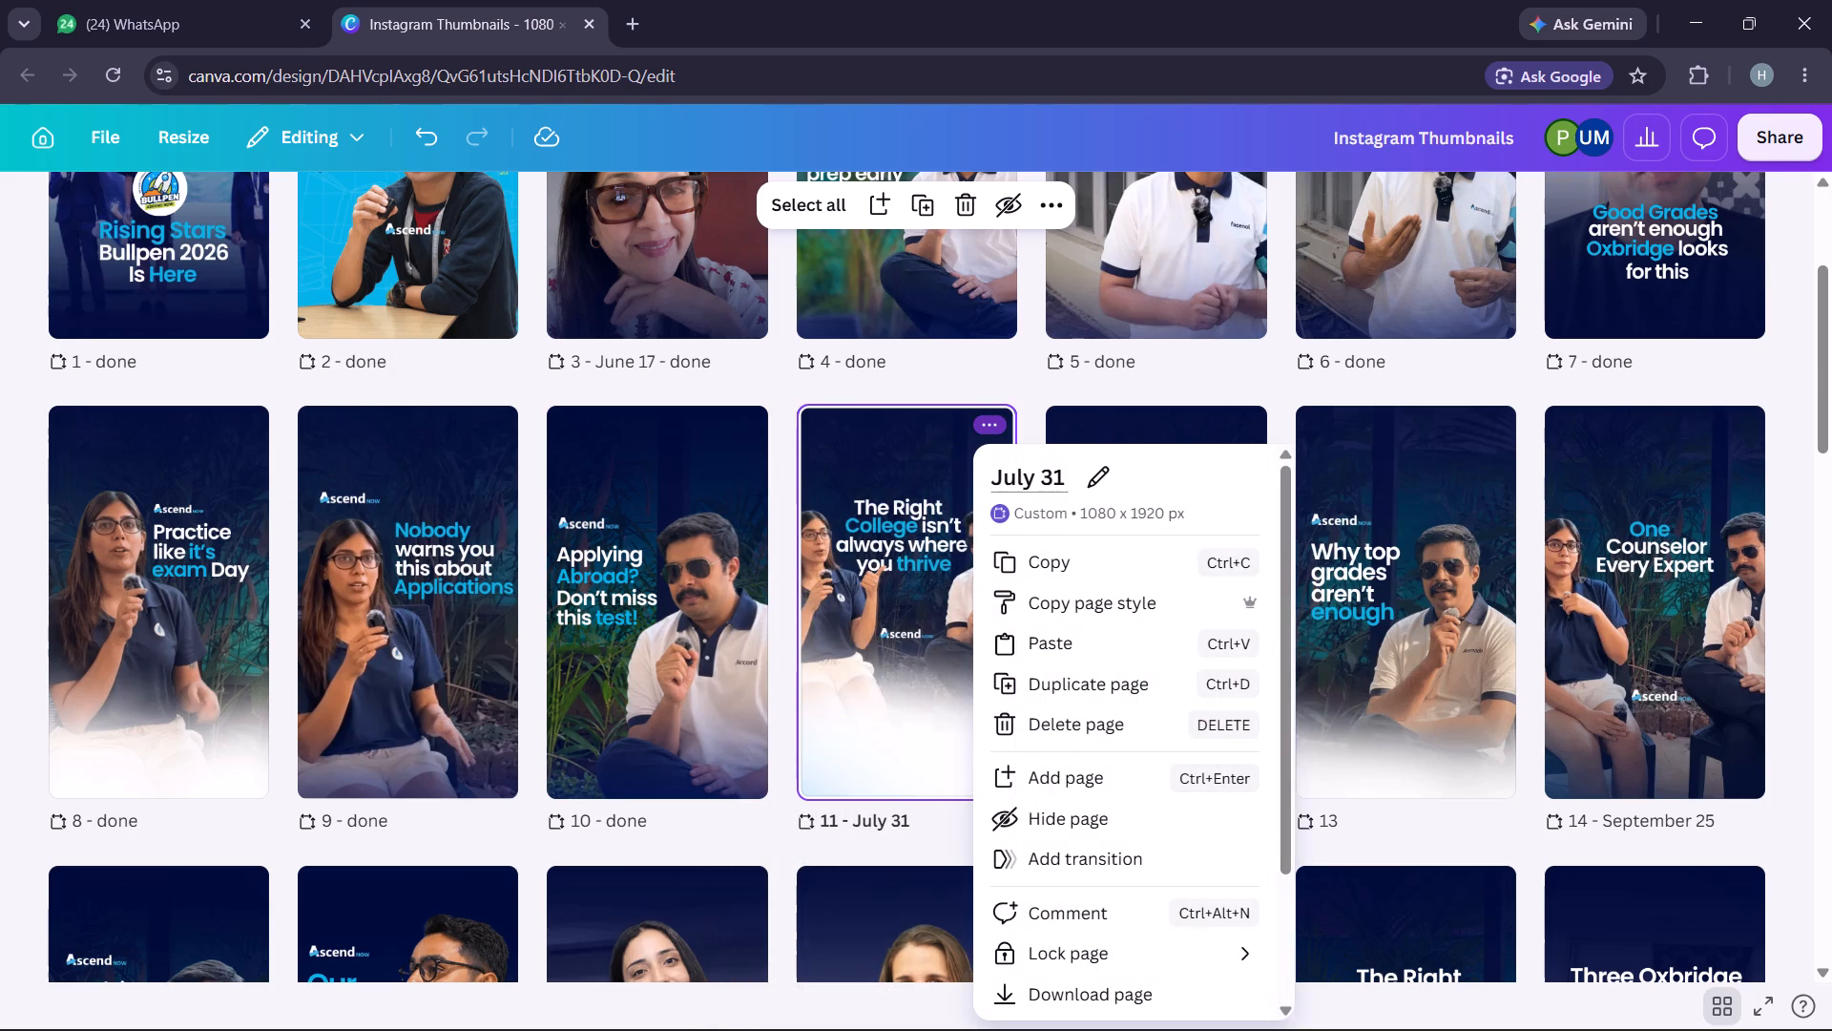
{"action": "left_click", "coordinate": [1070, 469]}
{"action": "left_click", "coordinate": [1062, 476]}
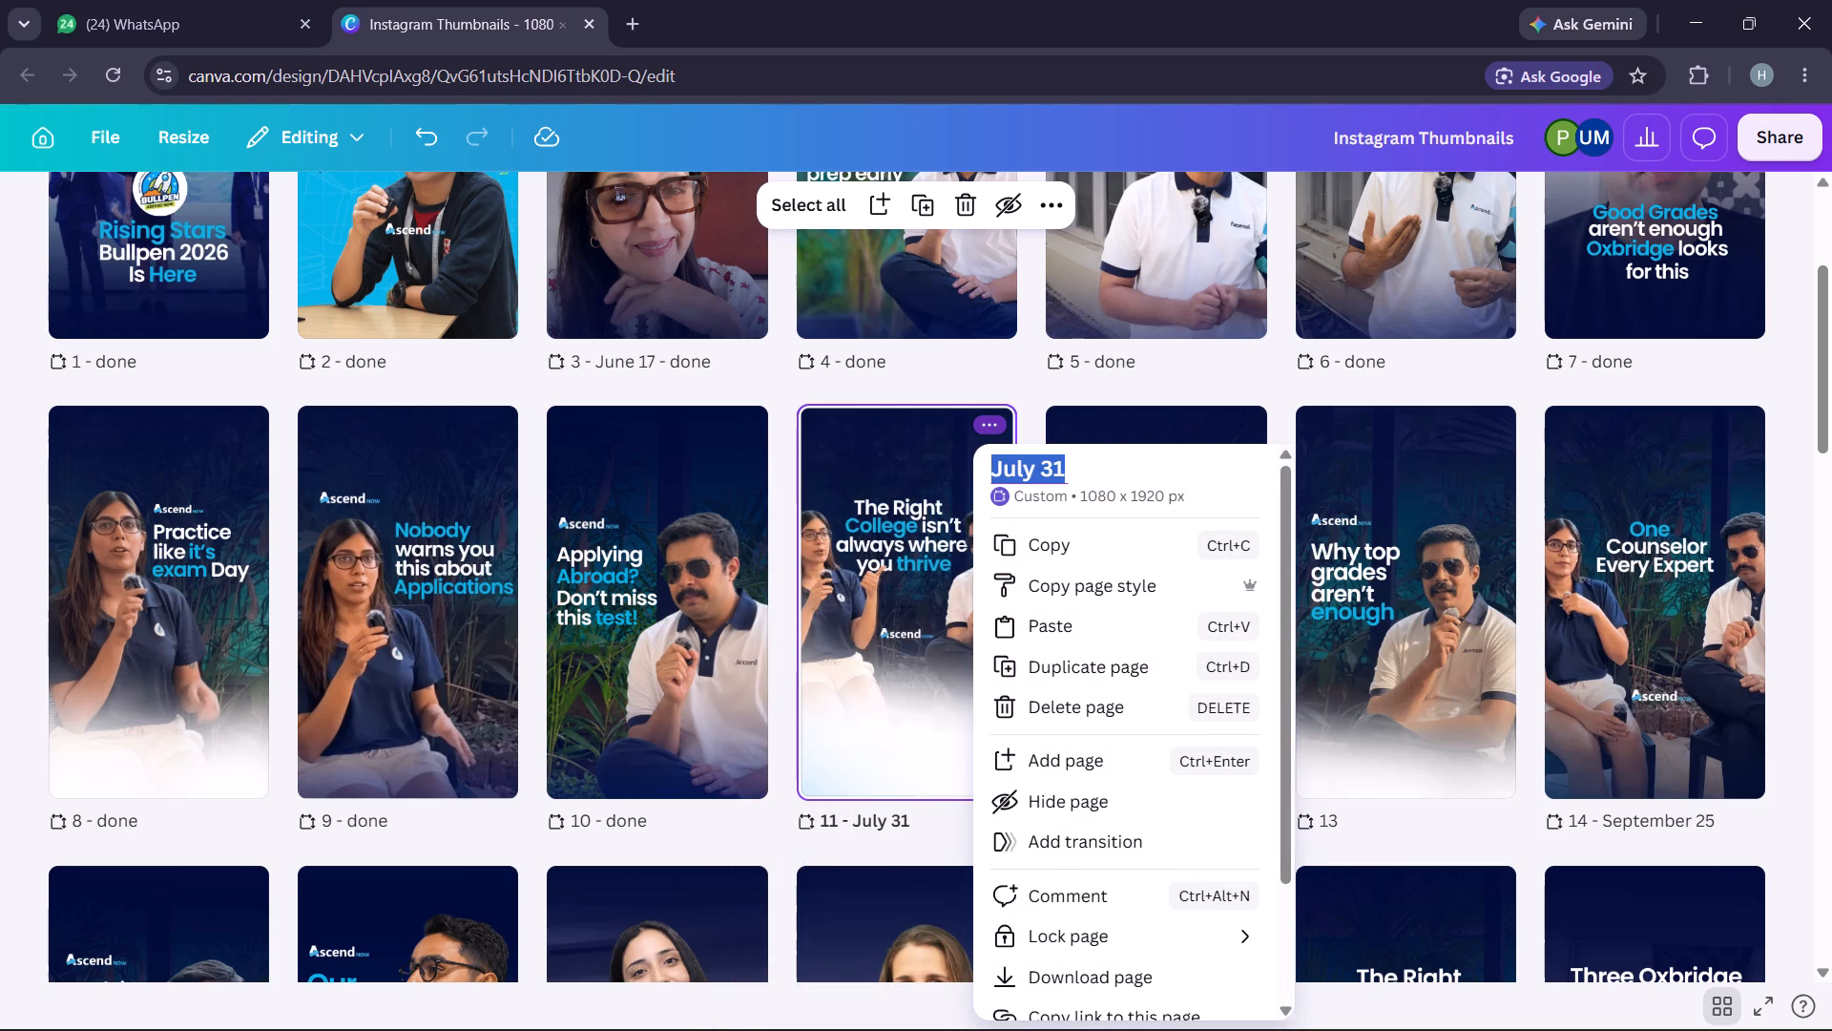
{"action": "key", "text": "Right"}
{"action": "key", "text": "space"}
{"action": "type", "text": "- done"}
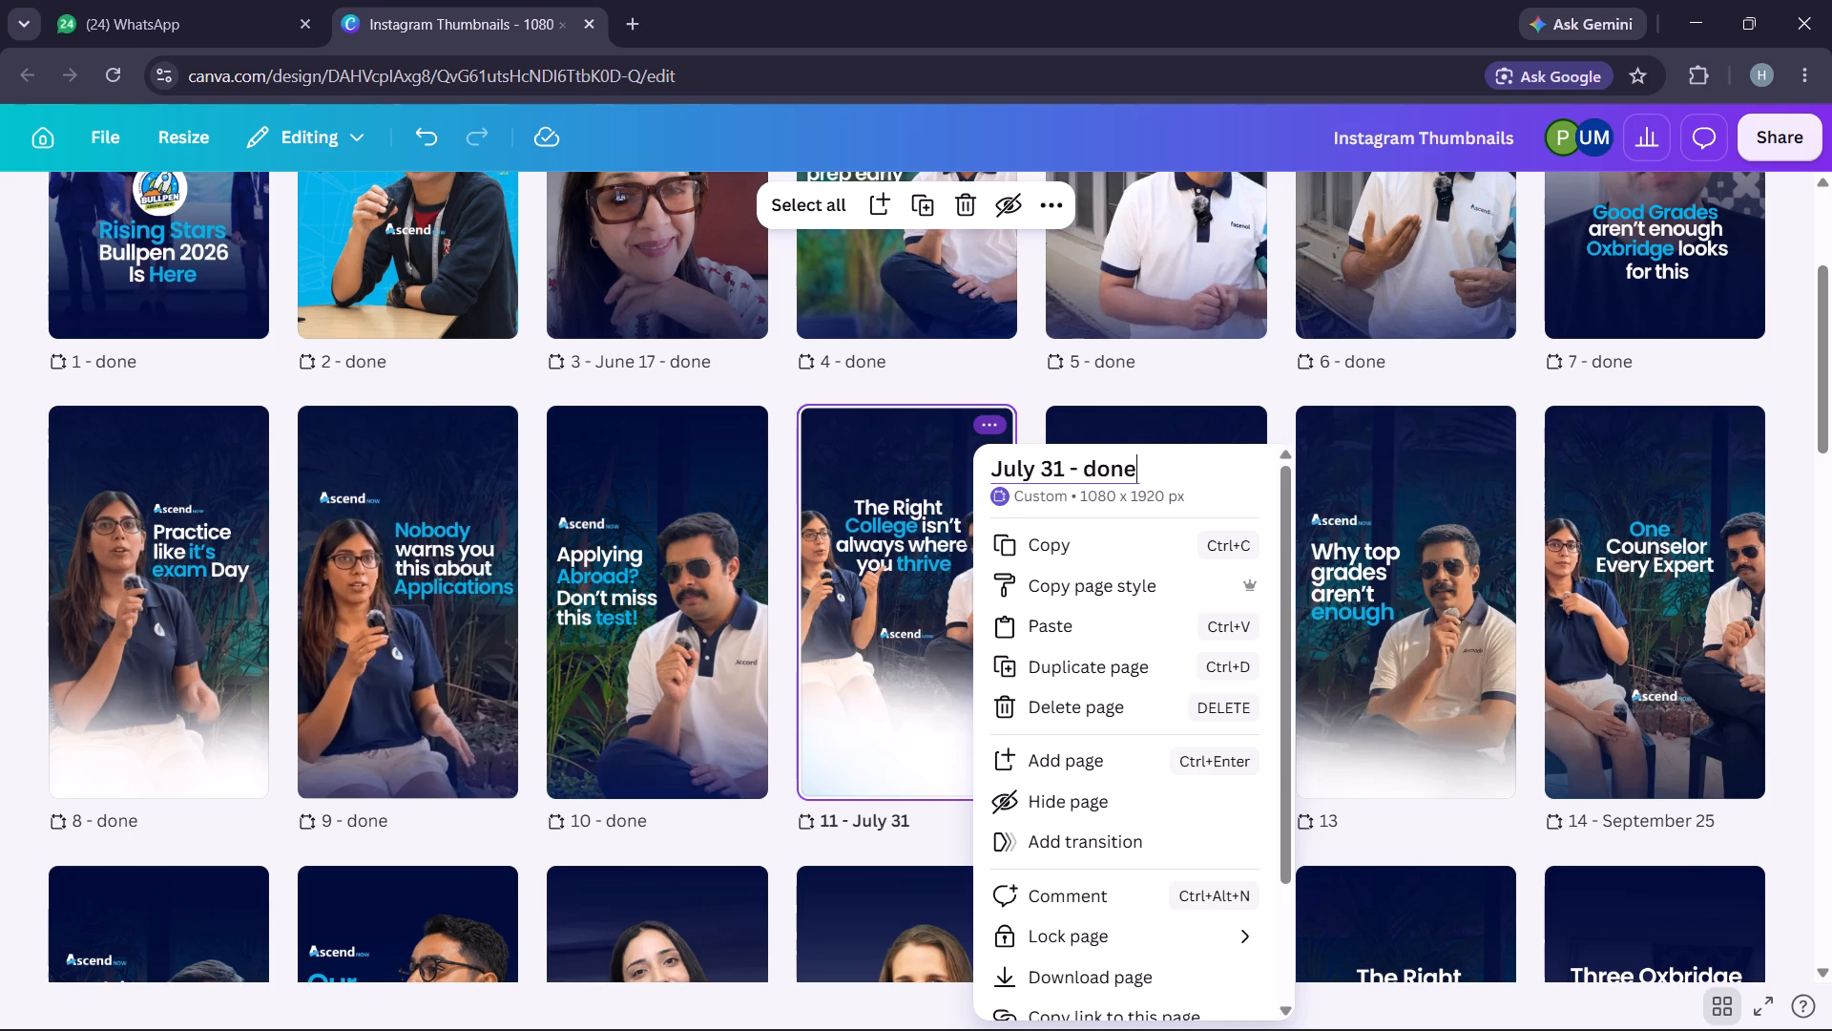
{"action": "left_click", "coordinate": [1347, 497]}
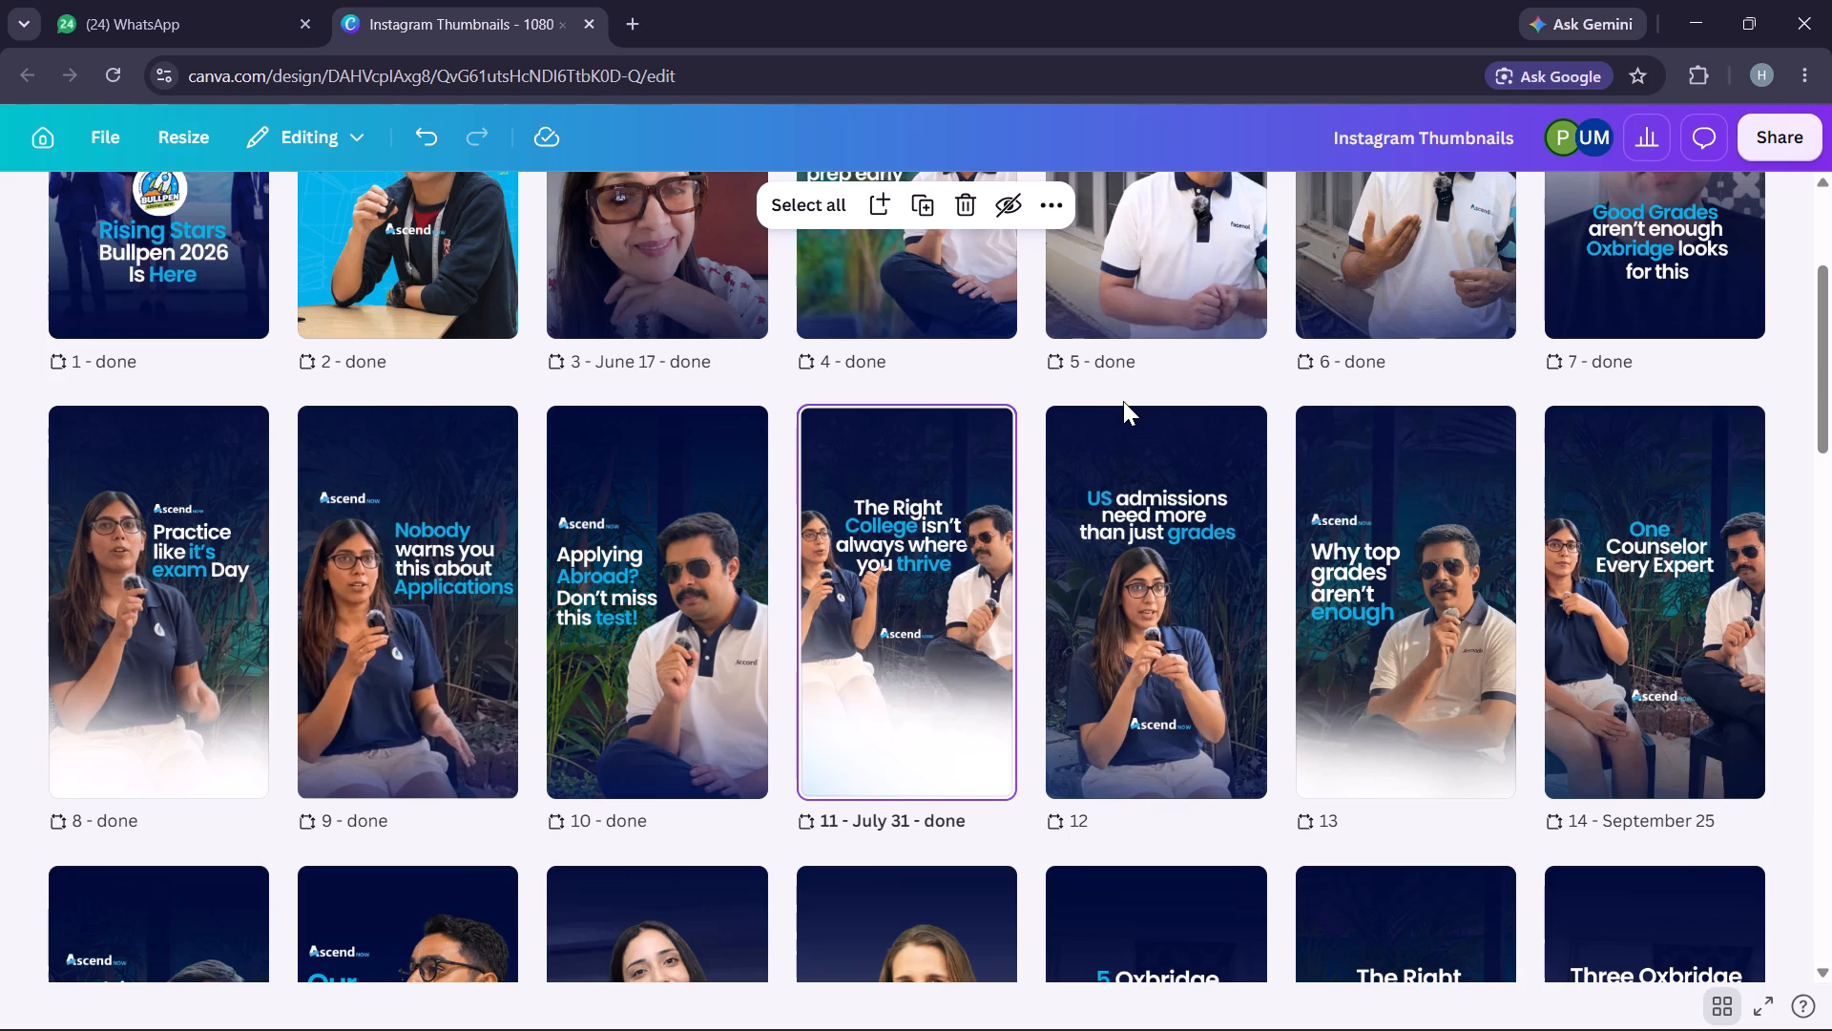
Look through the remaining page grid, examining the thumbnails and titles from page 12 to the last page.
{"action": "scroll", "coordinate": [1123, 401], "scroll_direction": "right", "scroll_amount": 1}
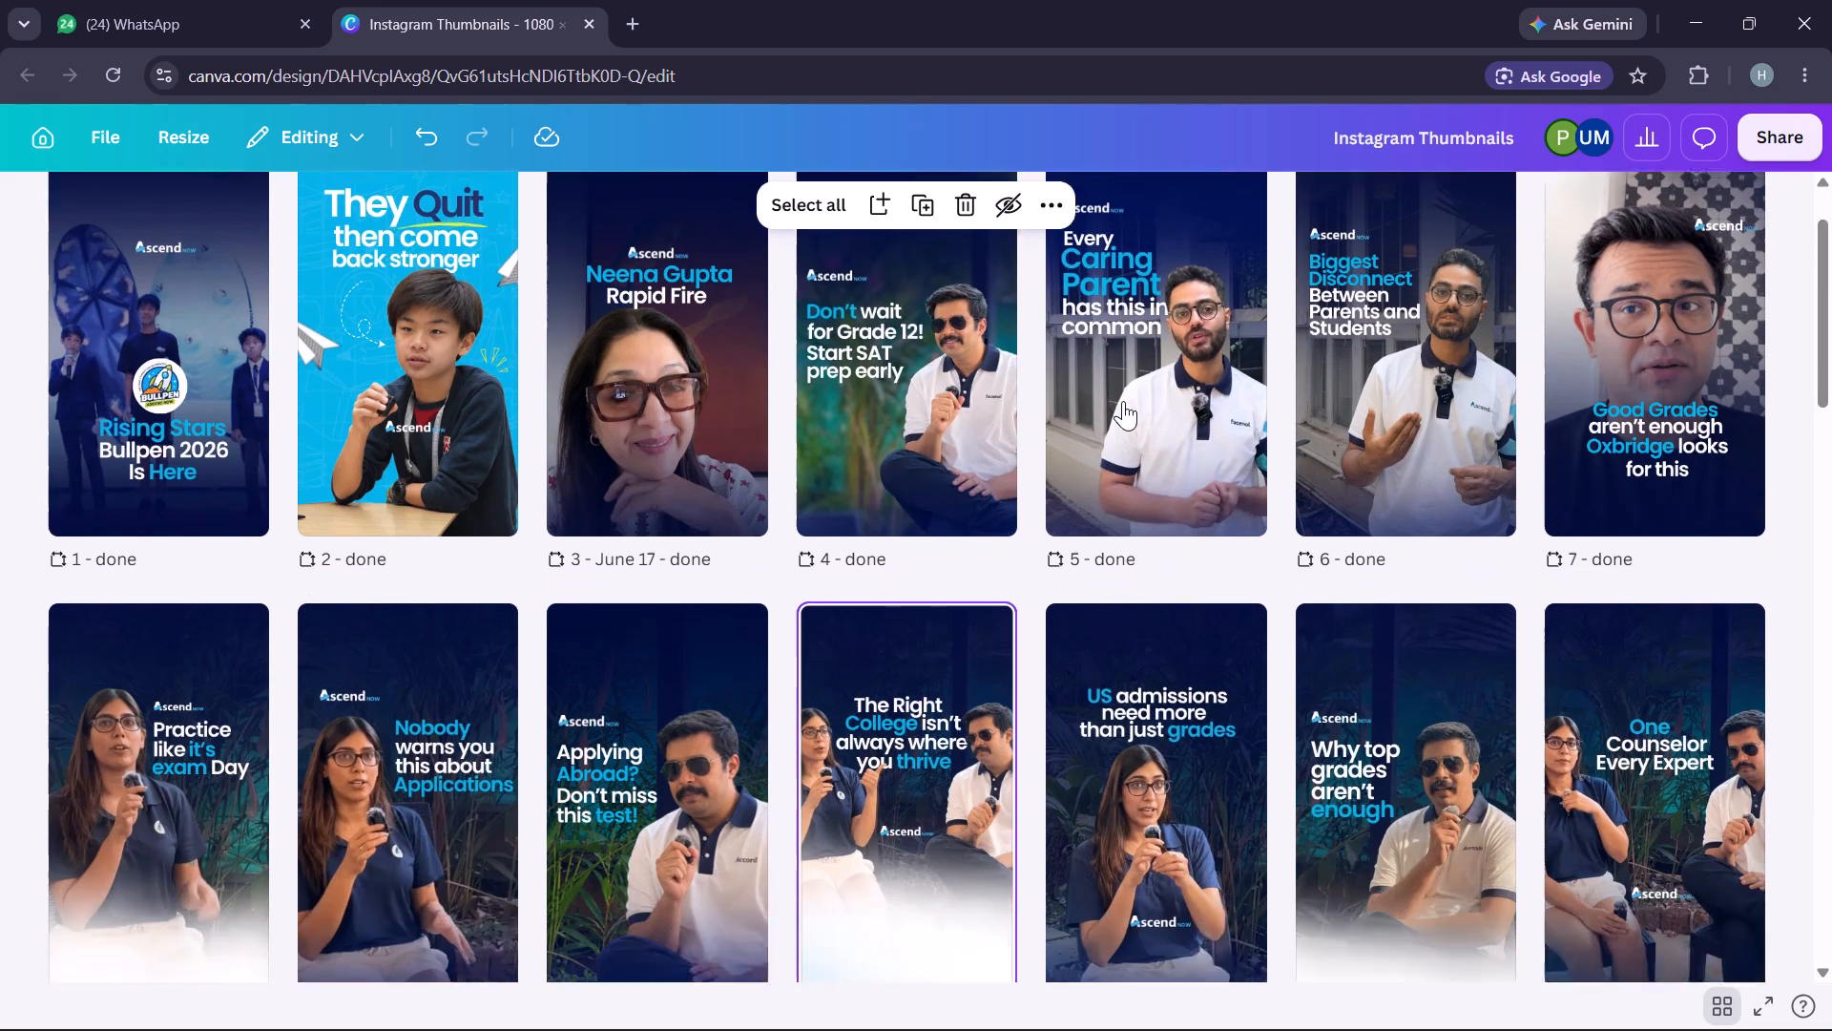
{"action": "scroll", "coordinate": [1123, 401], "scroll_direction": "right", "scroll_amount": 2}
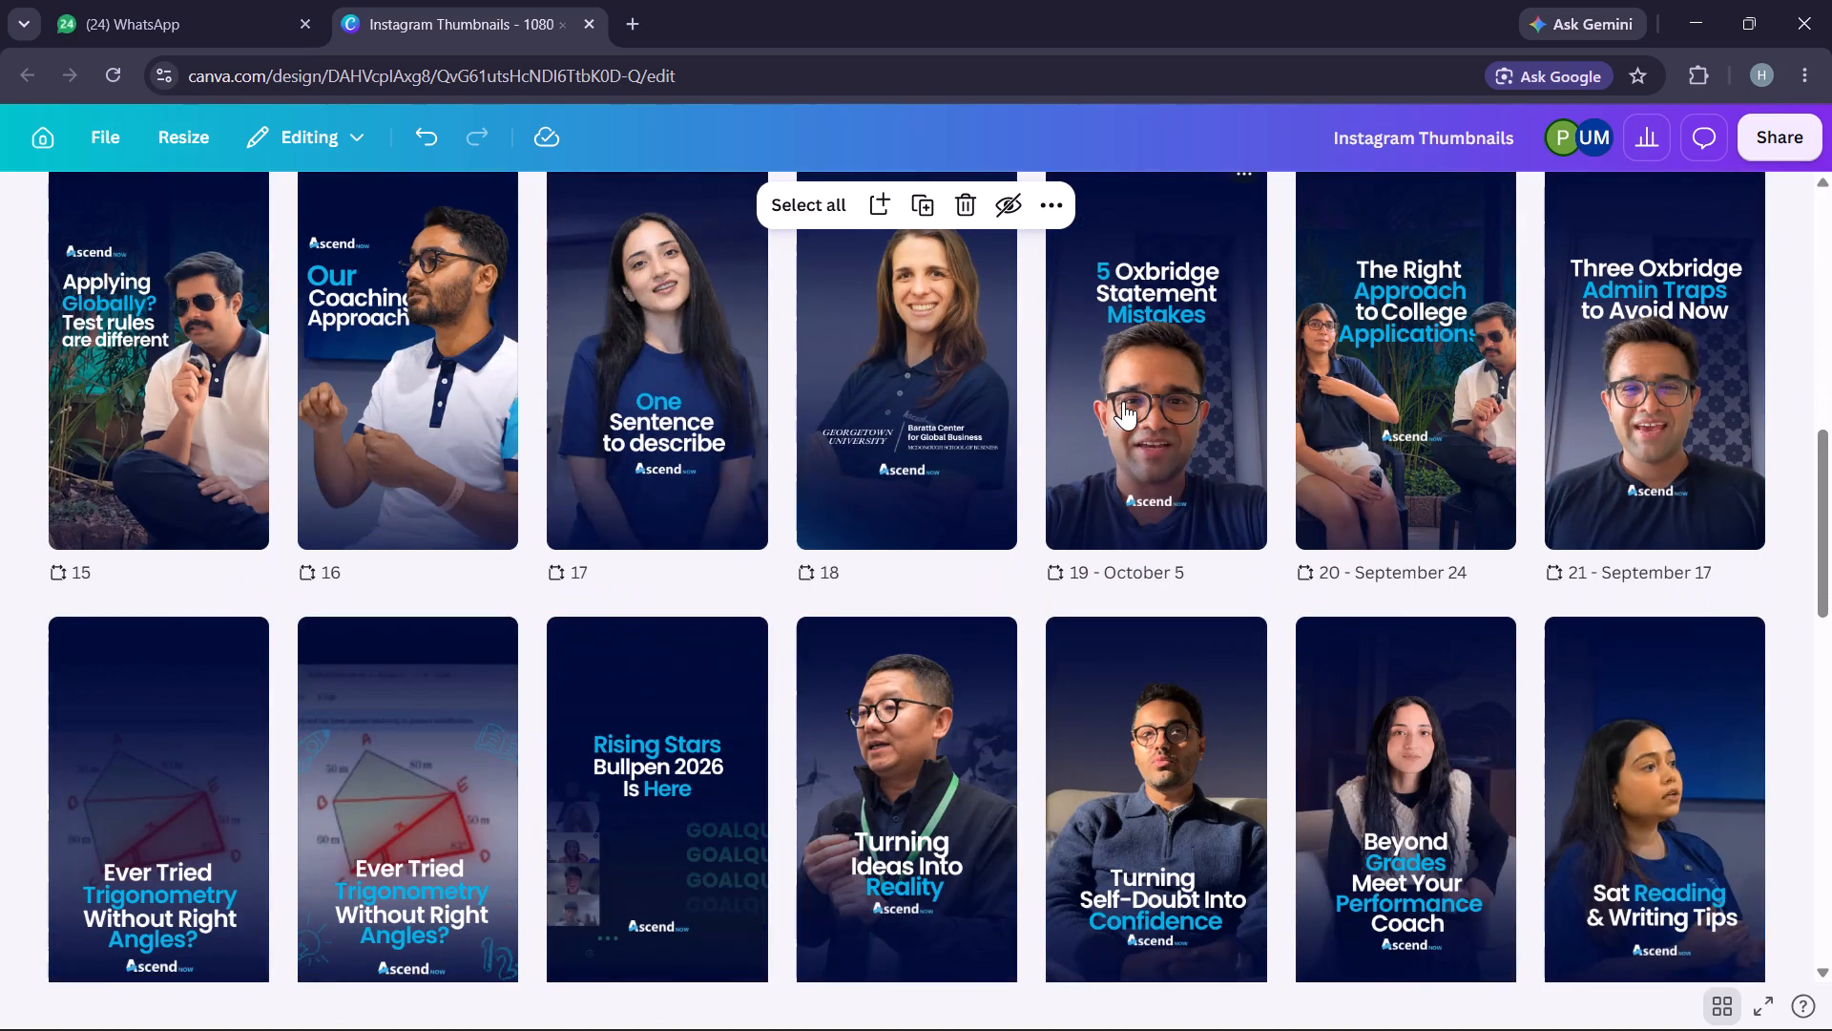
{"action": "scroll", "coordinate": [1123, 401], "scroll_direction": "up", "scroll_amount": 5}
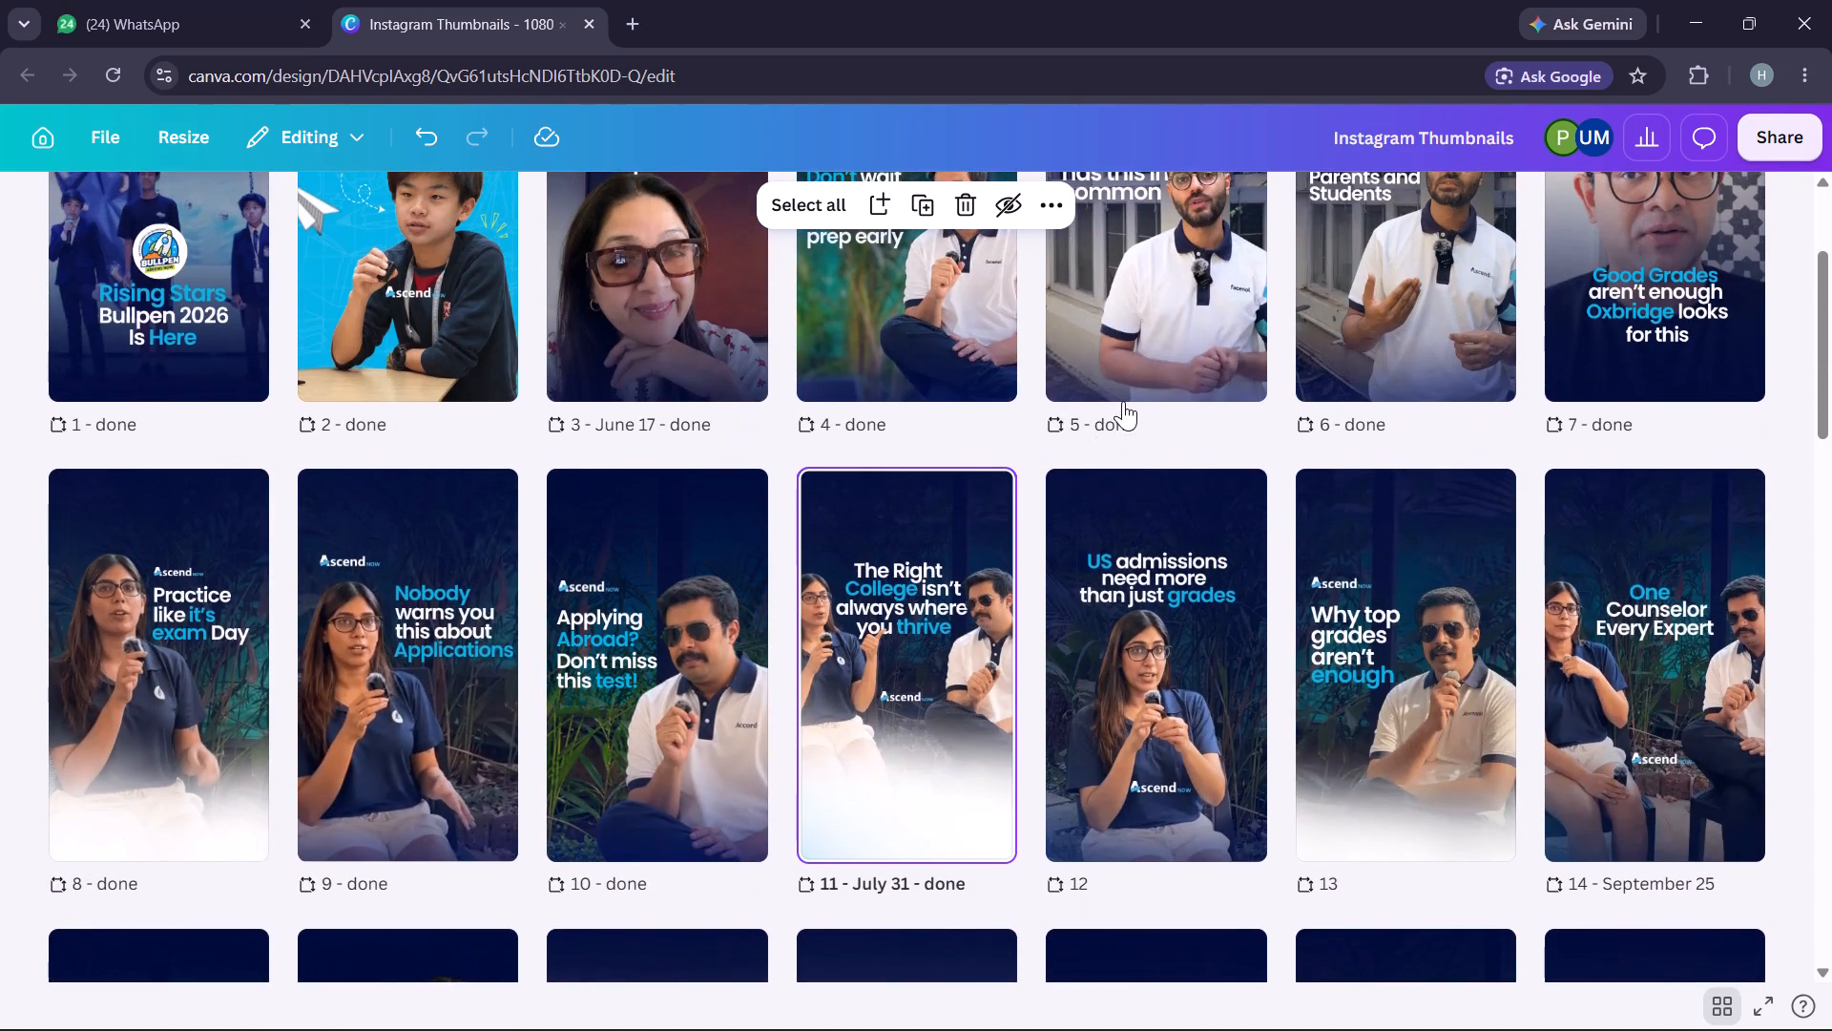
{"action": "scroll", "coordinate": [1123, 401], "scroll_direction": "down", "scroll_amount": 4}
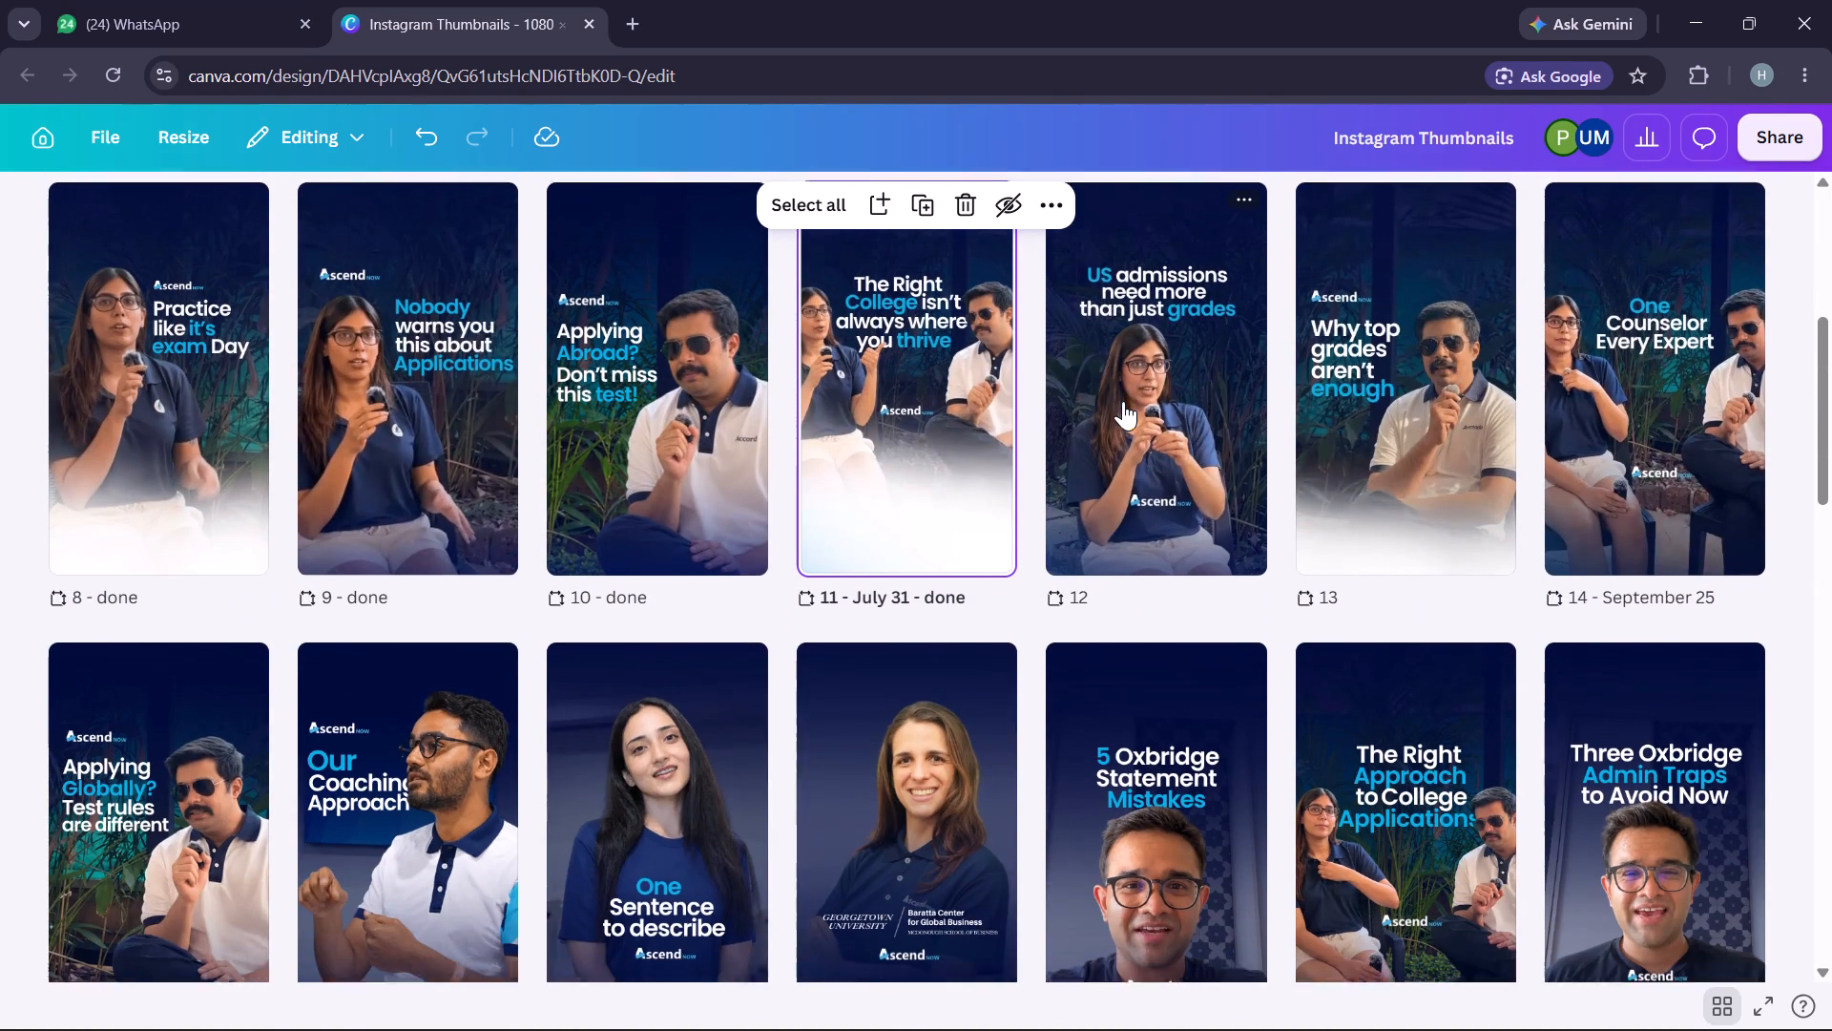
{"action": "scroll", "coordinate": [1123, 401], "scroll_direction": "down", "scroll_amount": 1}
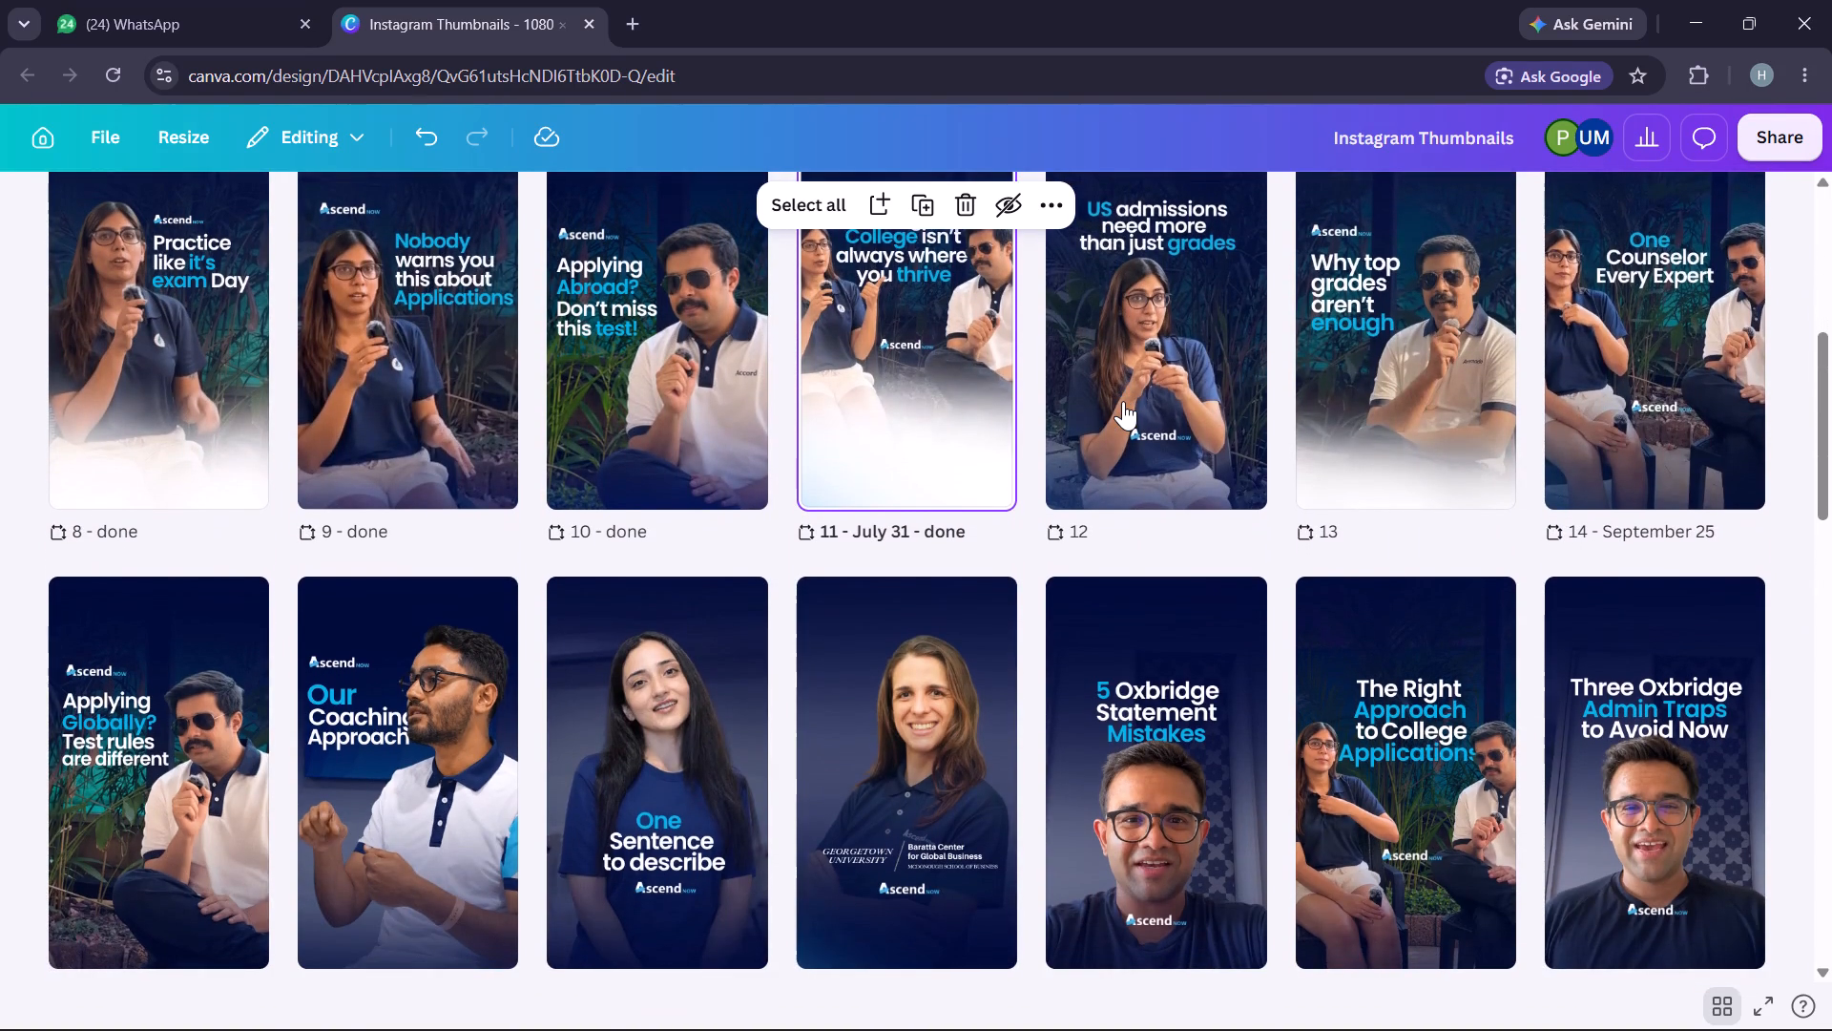
{"action": "scroll", "coordinate": [1123, 401], "scroll_direction": "down", "scroll_amount": 5}
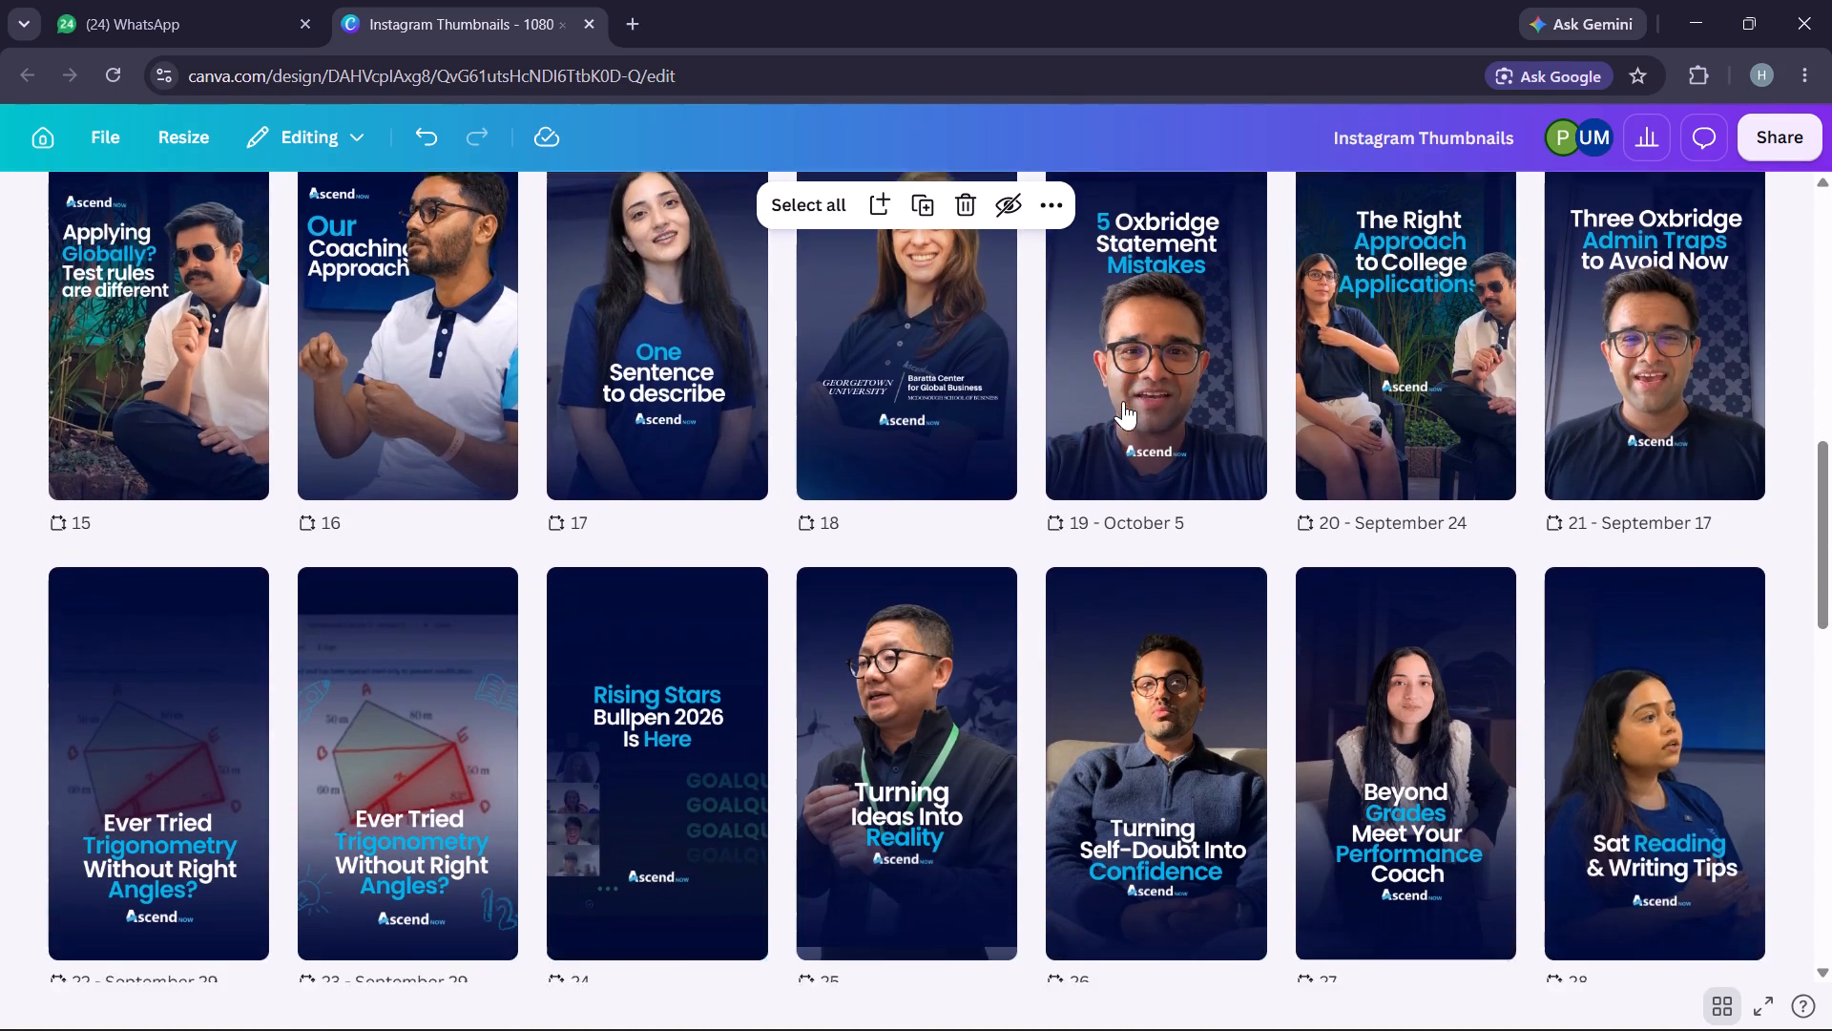
{"action": "scroll", "coordinate": [1123, 401], "scroll_direction": "down", "scroll_amount": 5}
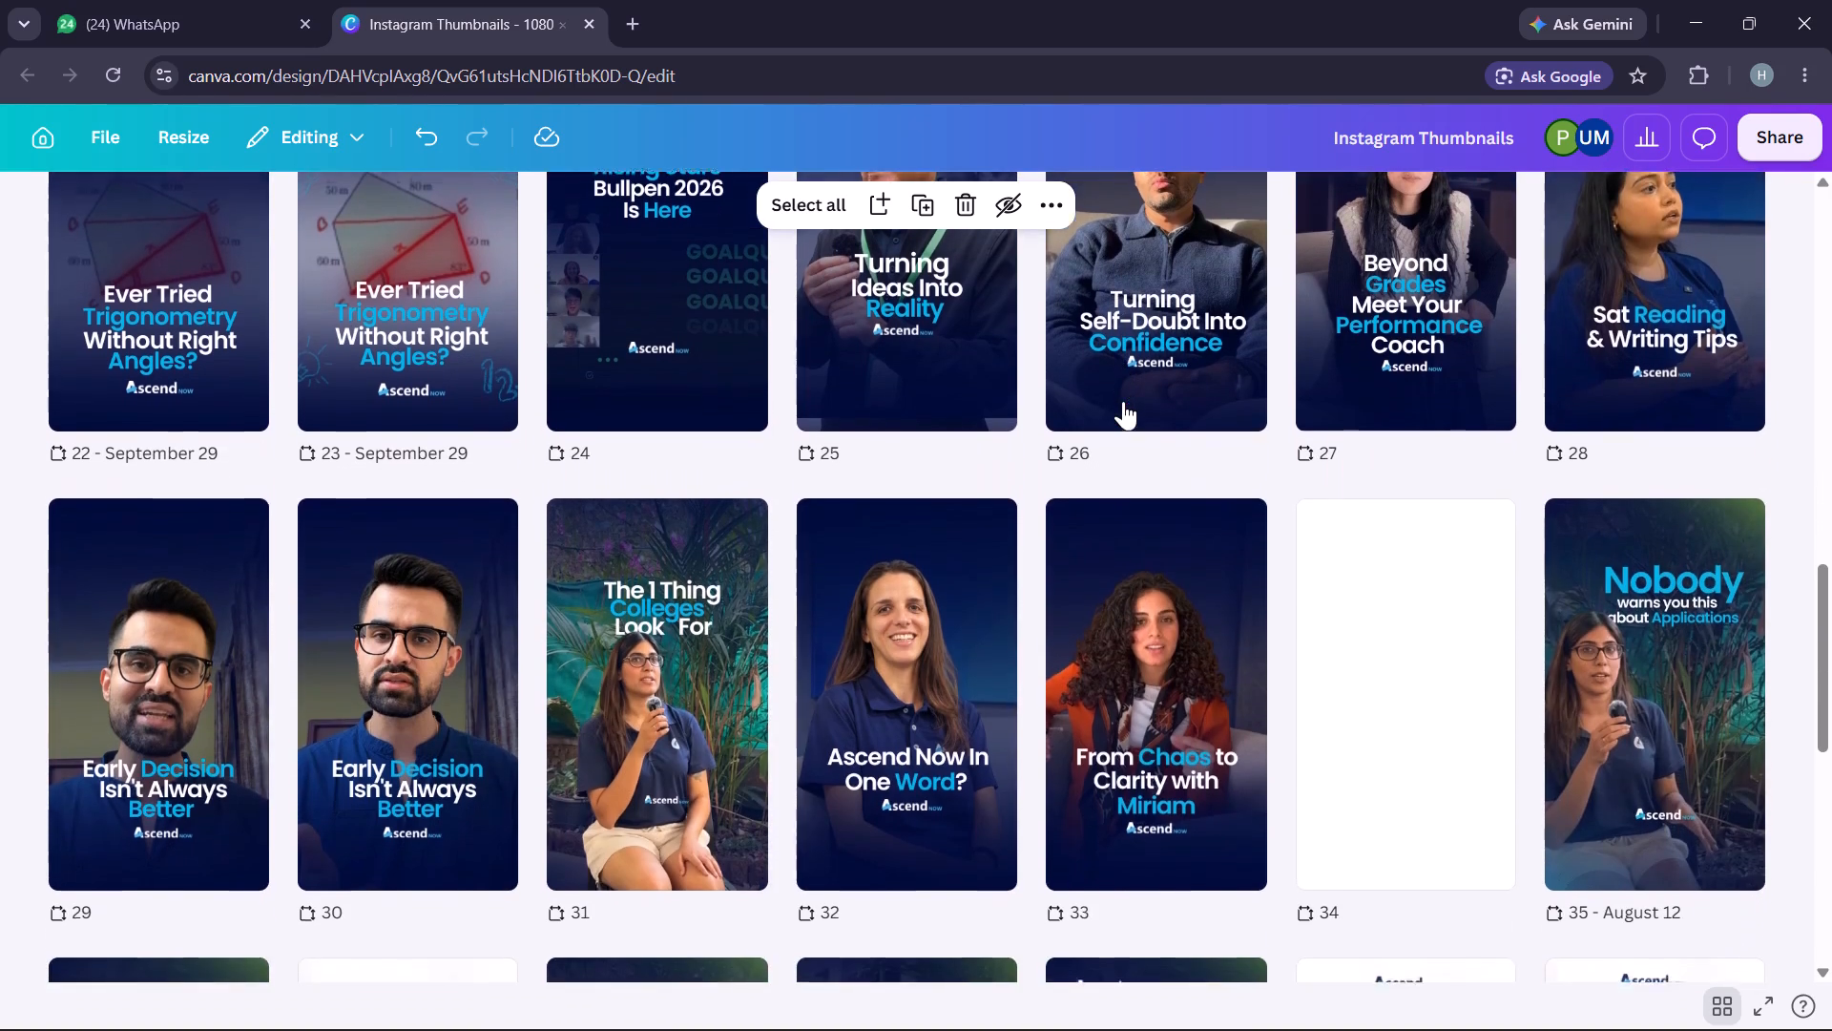
{"action": "scroll", "coordinate": [1123, 401], "scroll_direction": "down", "scroll_amount": 4}
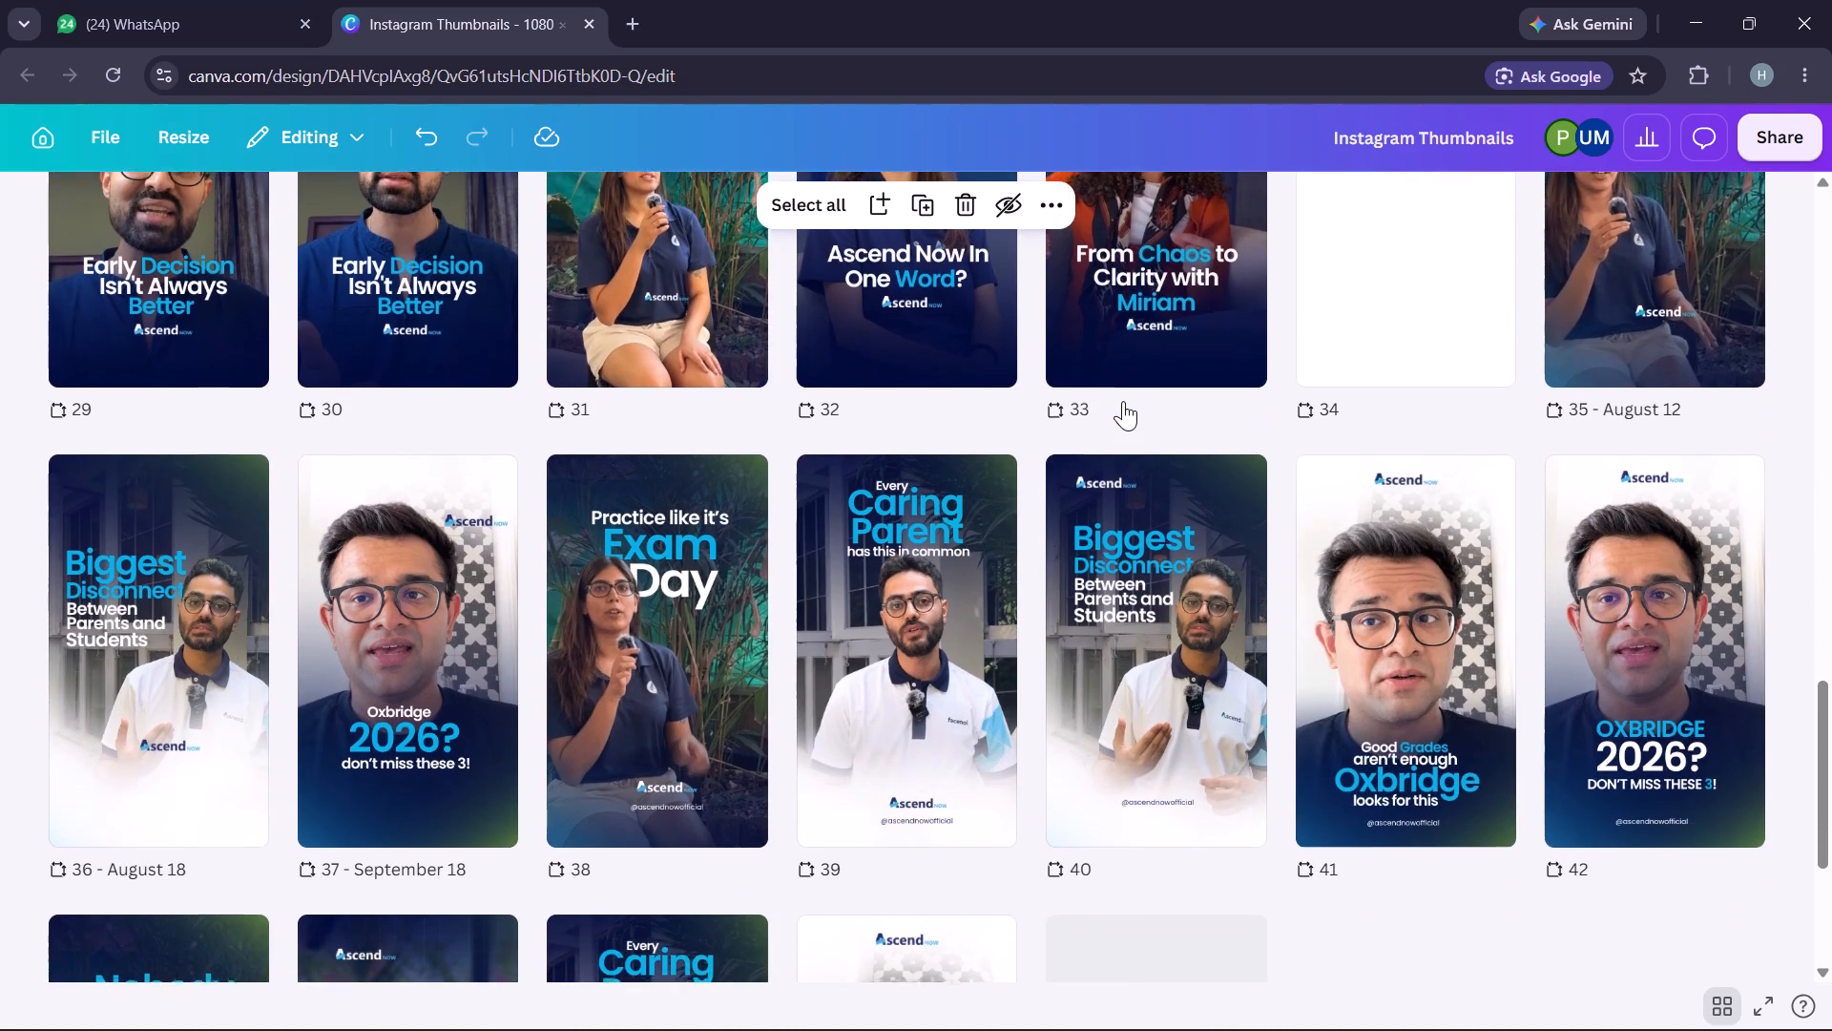
{"action": "scroll", "coordinate": [1123, 401], "scroll_direction": "down", "scroll_amount": 2}
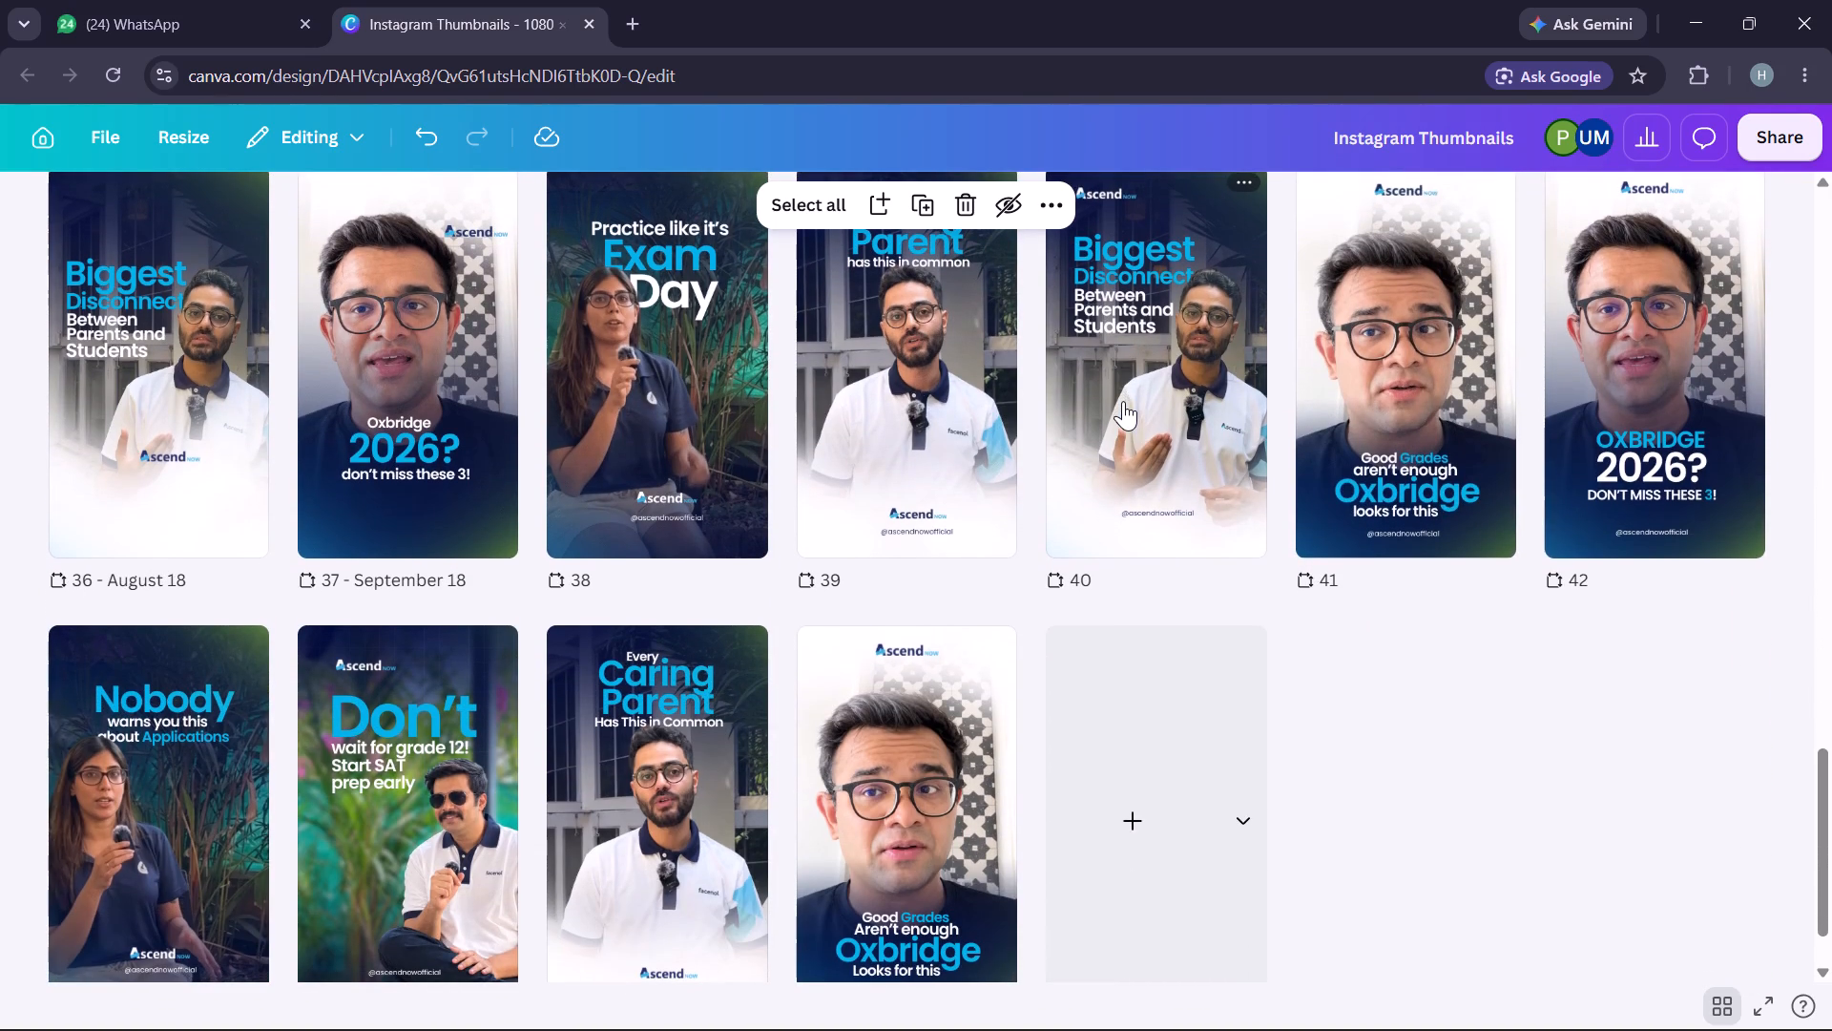
{"action": "scroll", "coordinate": [1123, 401], "scroll_direction": "up", "scroll_amount": 5}
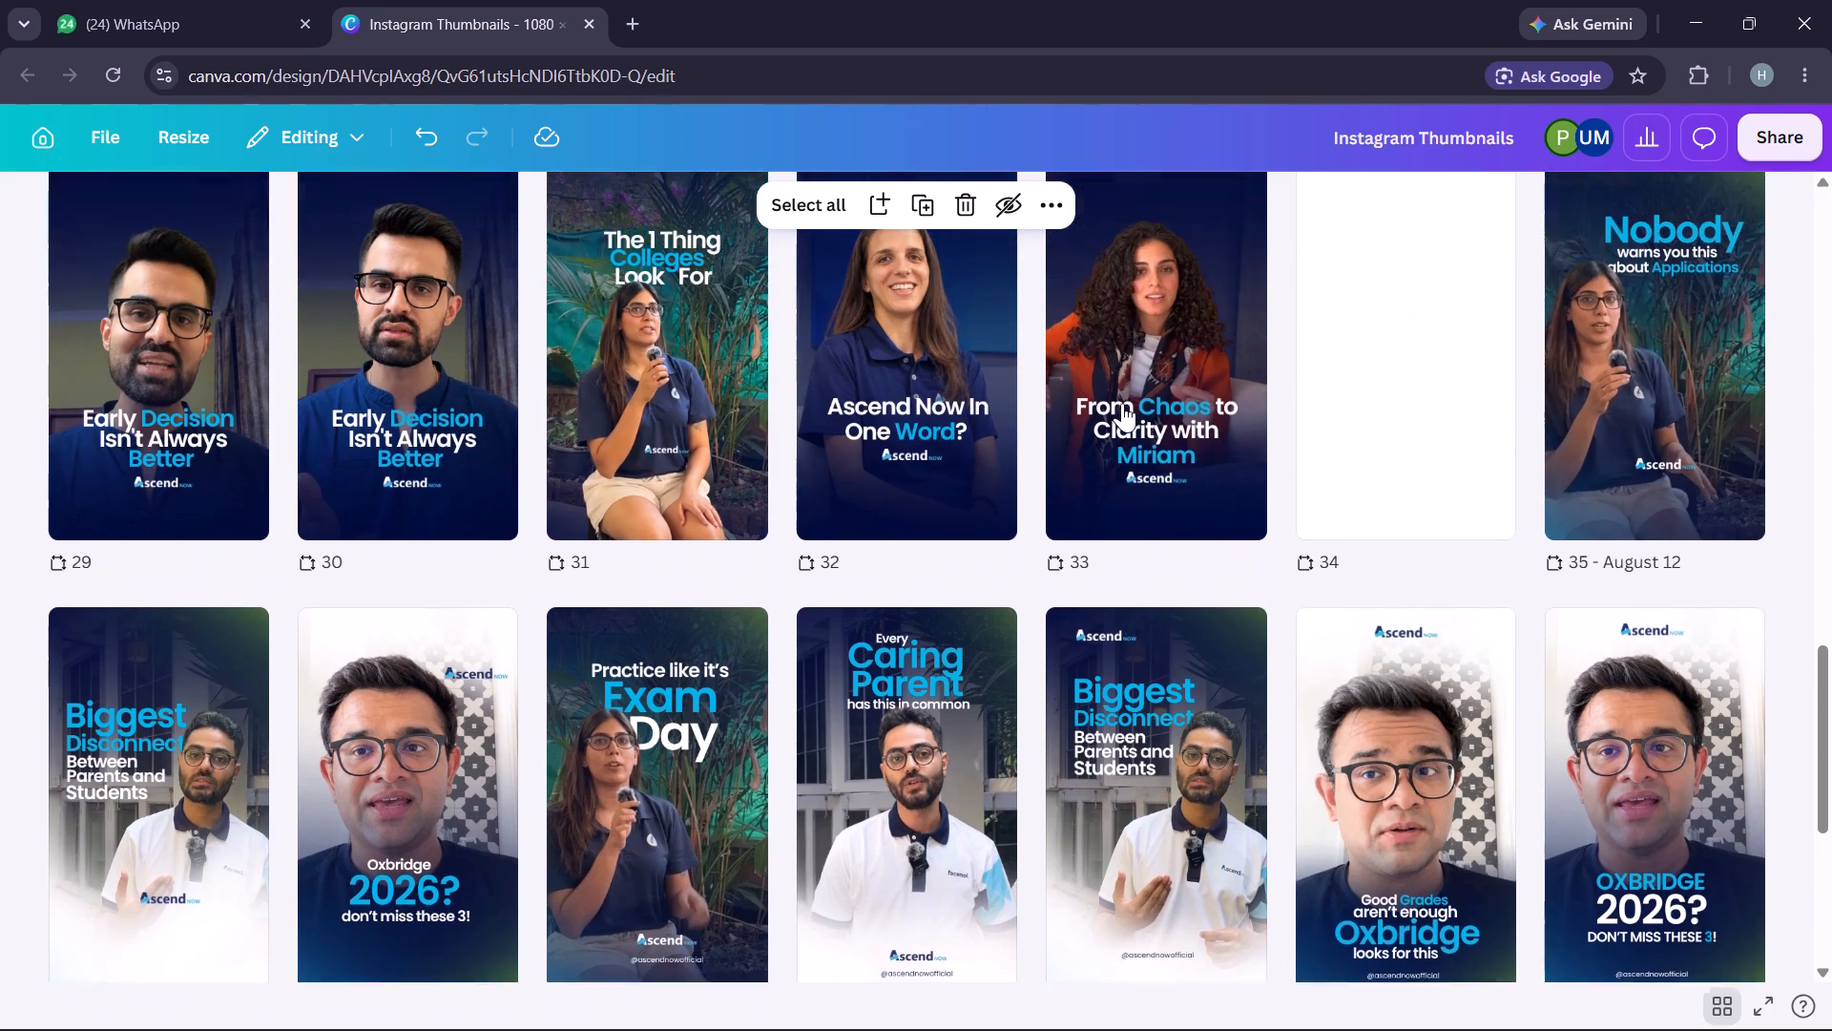
{"action": "scroll", "coordinate": [1122, 403], "scroll_direction": "up", "scroll_amount": 3}
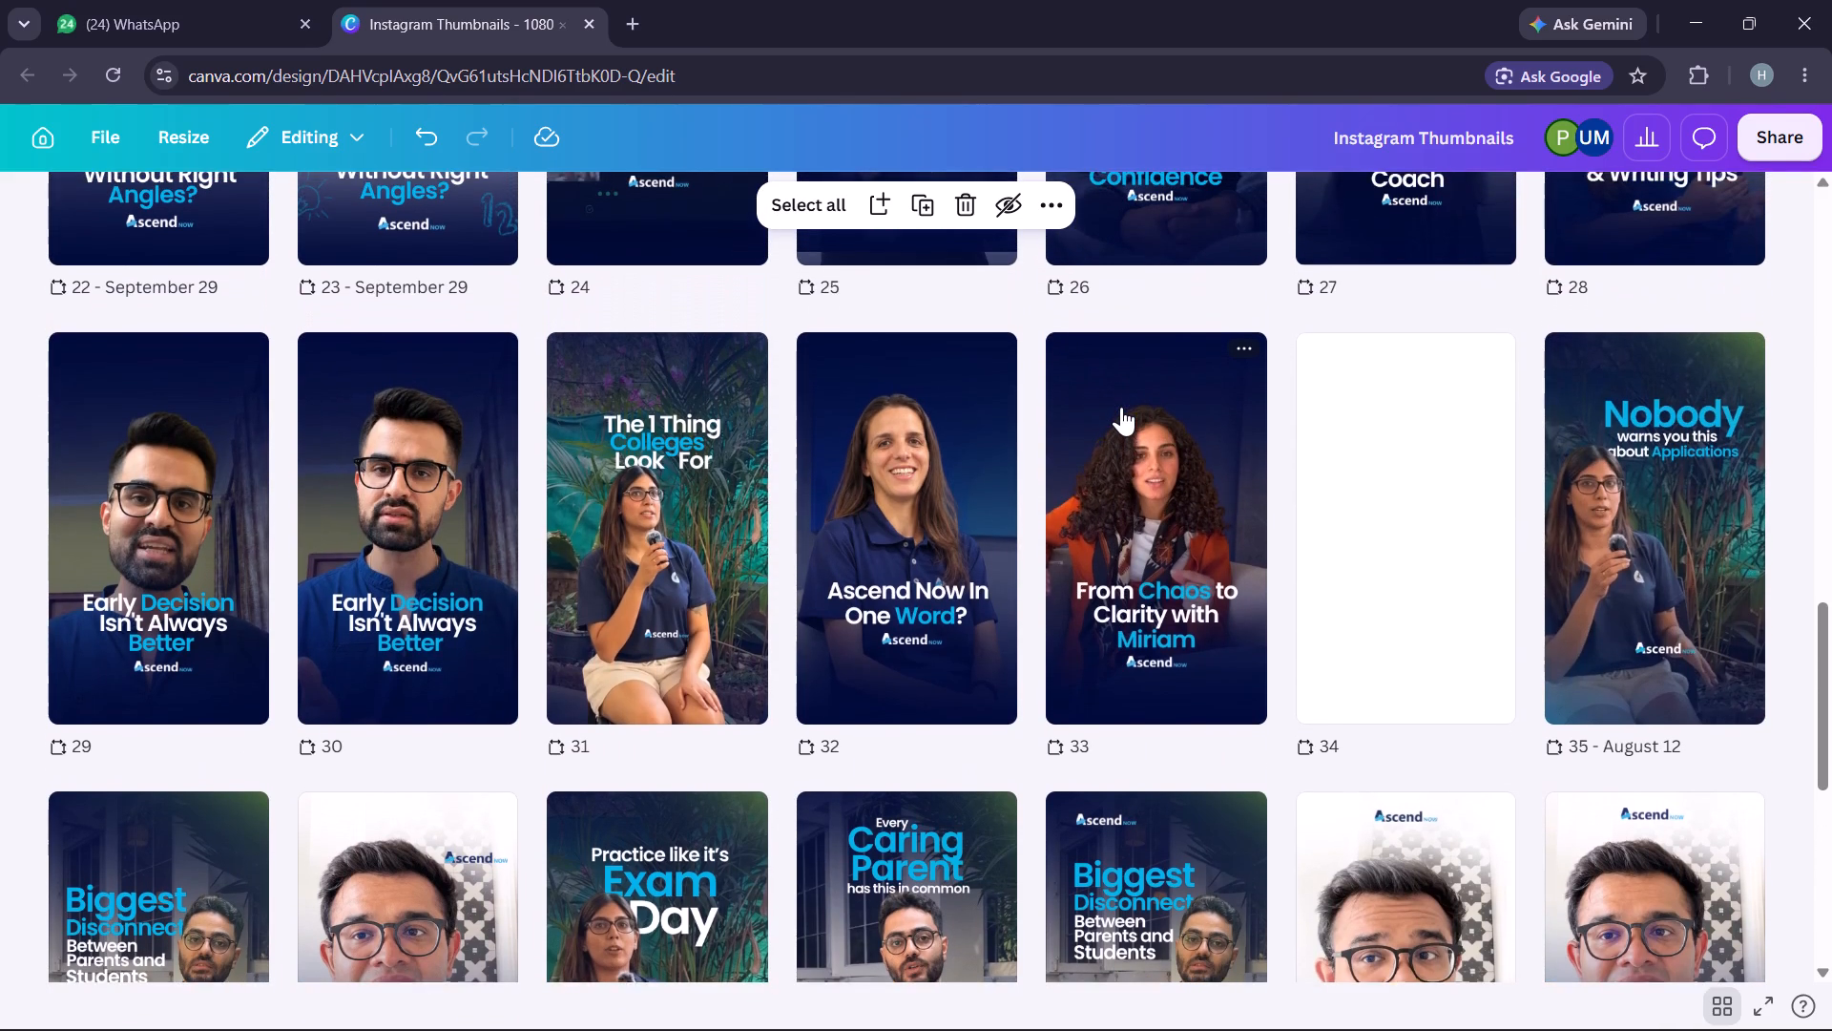
{"action": "scroll", "coordinate": [1121, 407], "scroll_direction": "up", "scroll_amount": 2}
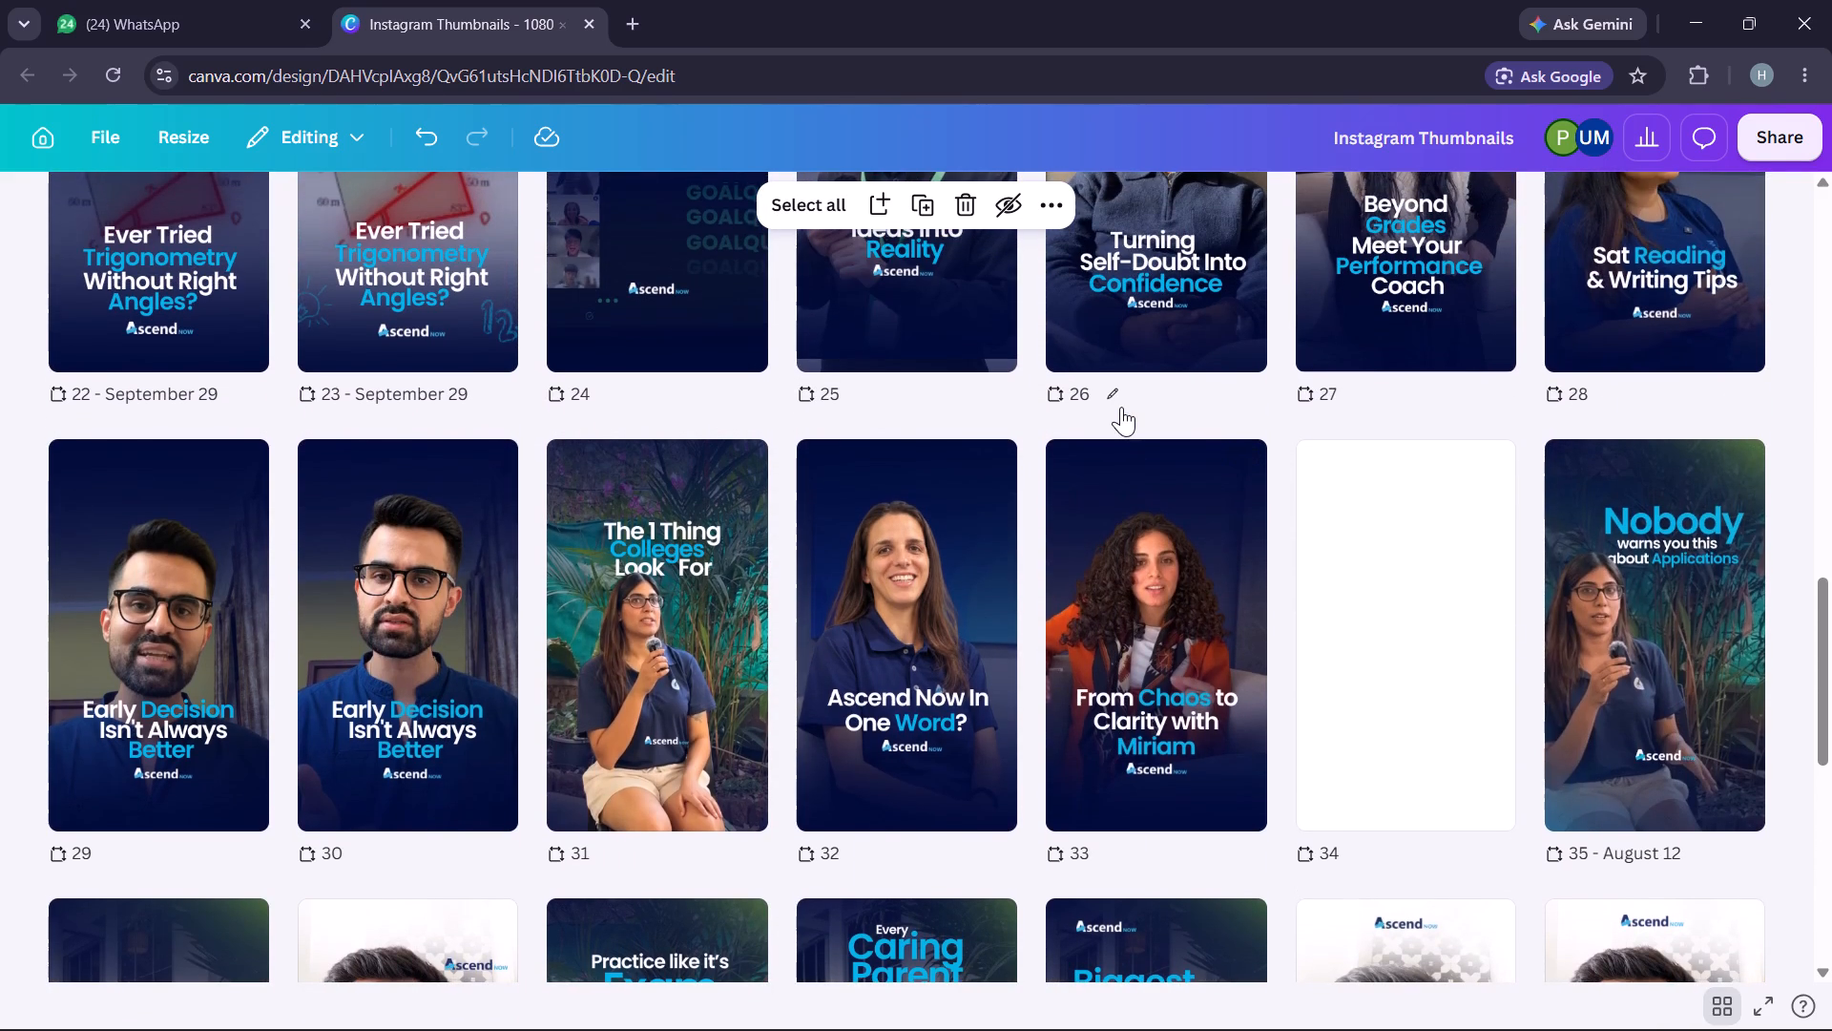
{"action": "scroll", "coordinate": [999, 540], "scroll_direction": "up", "scroll_amount": 1}
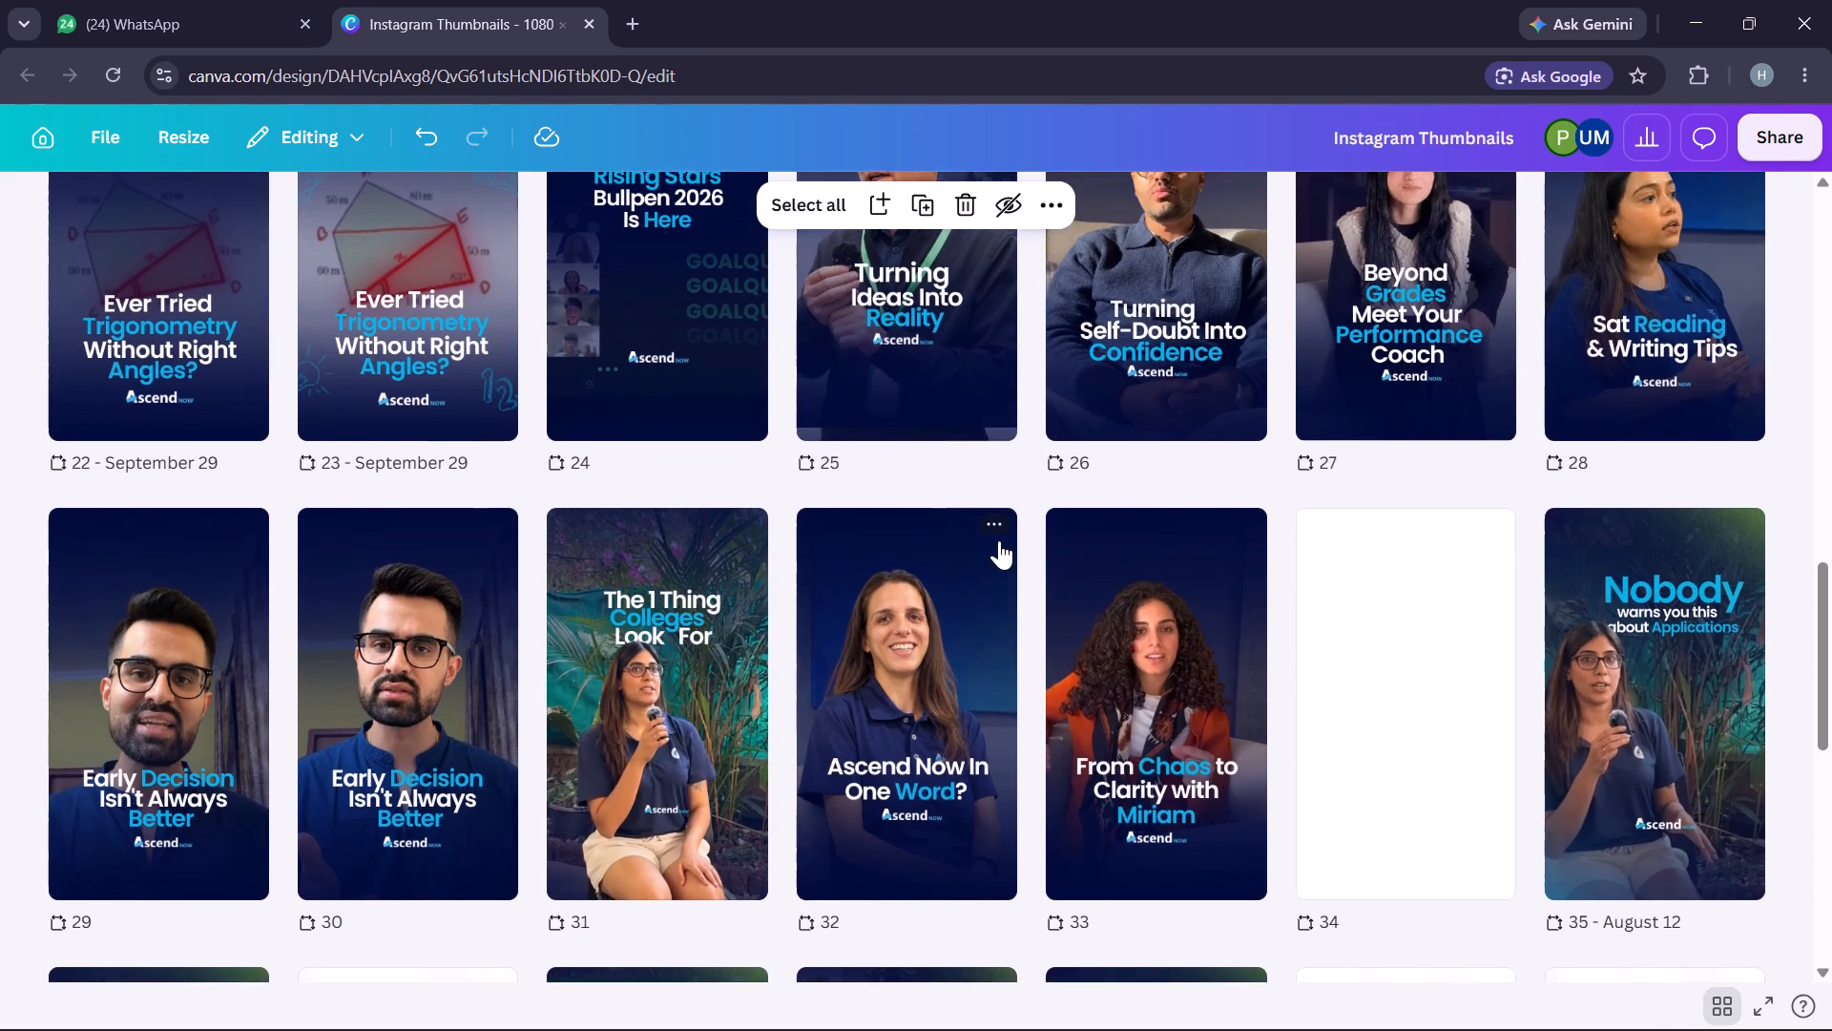
{"action": "scroll", "coordinate": [999, 540], "scroll_direction": "up", "scroll_amount": 1}
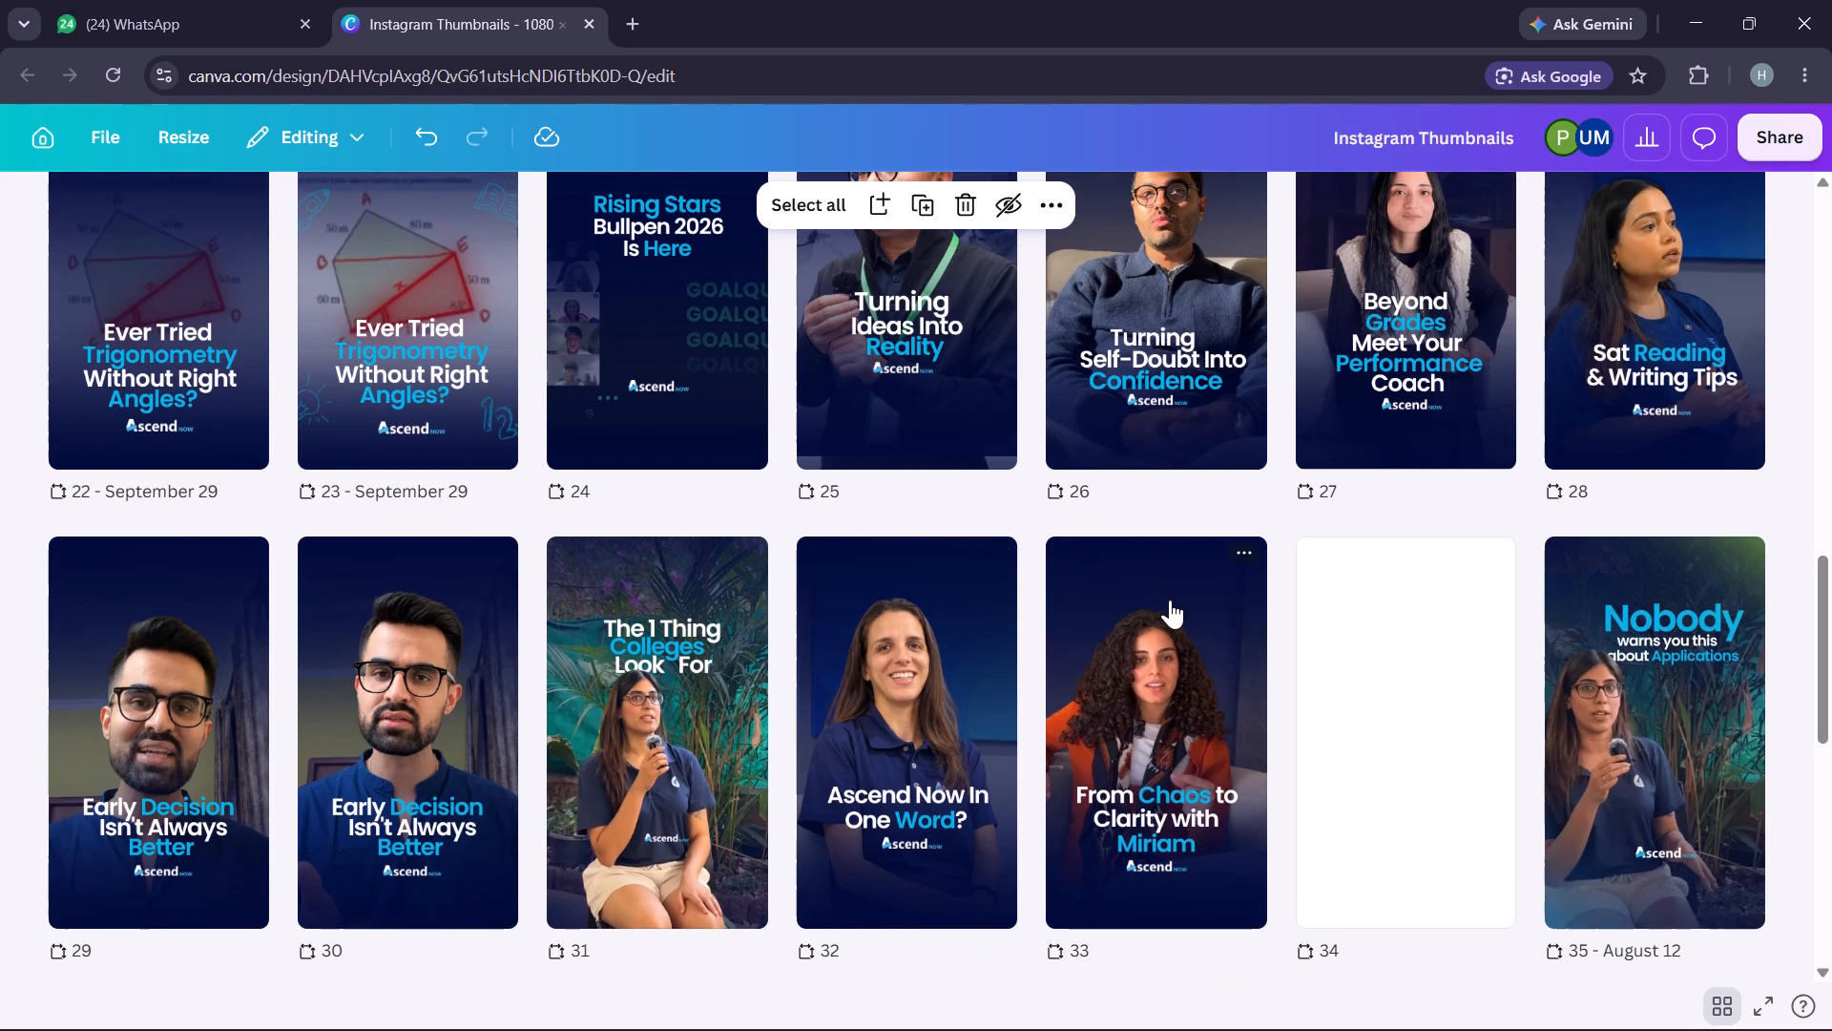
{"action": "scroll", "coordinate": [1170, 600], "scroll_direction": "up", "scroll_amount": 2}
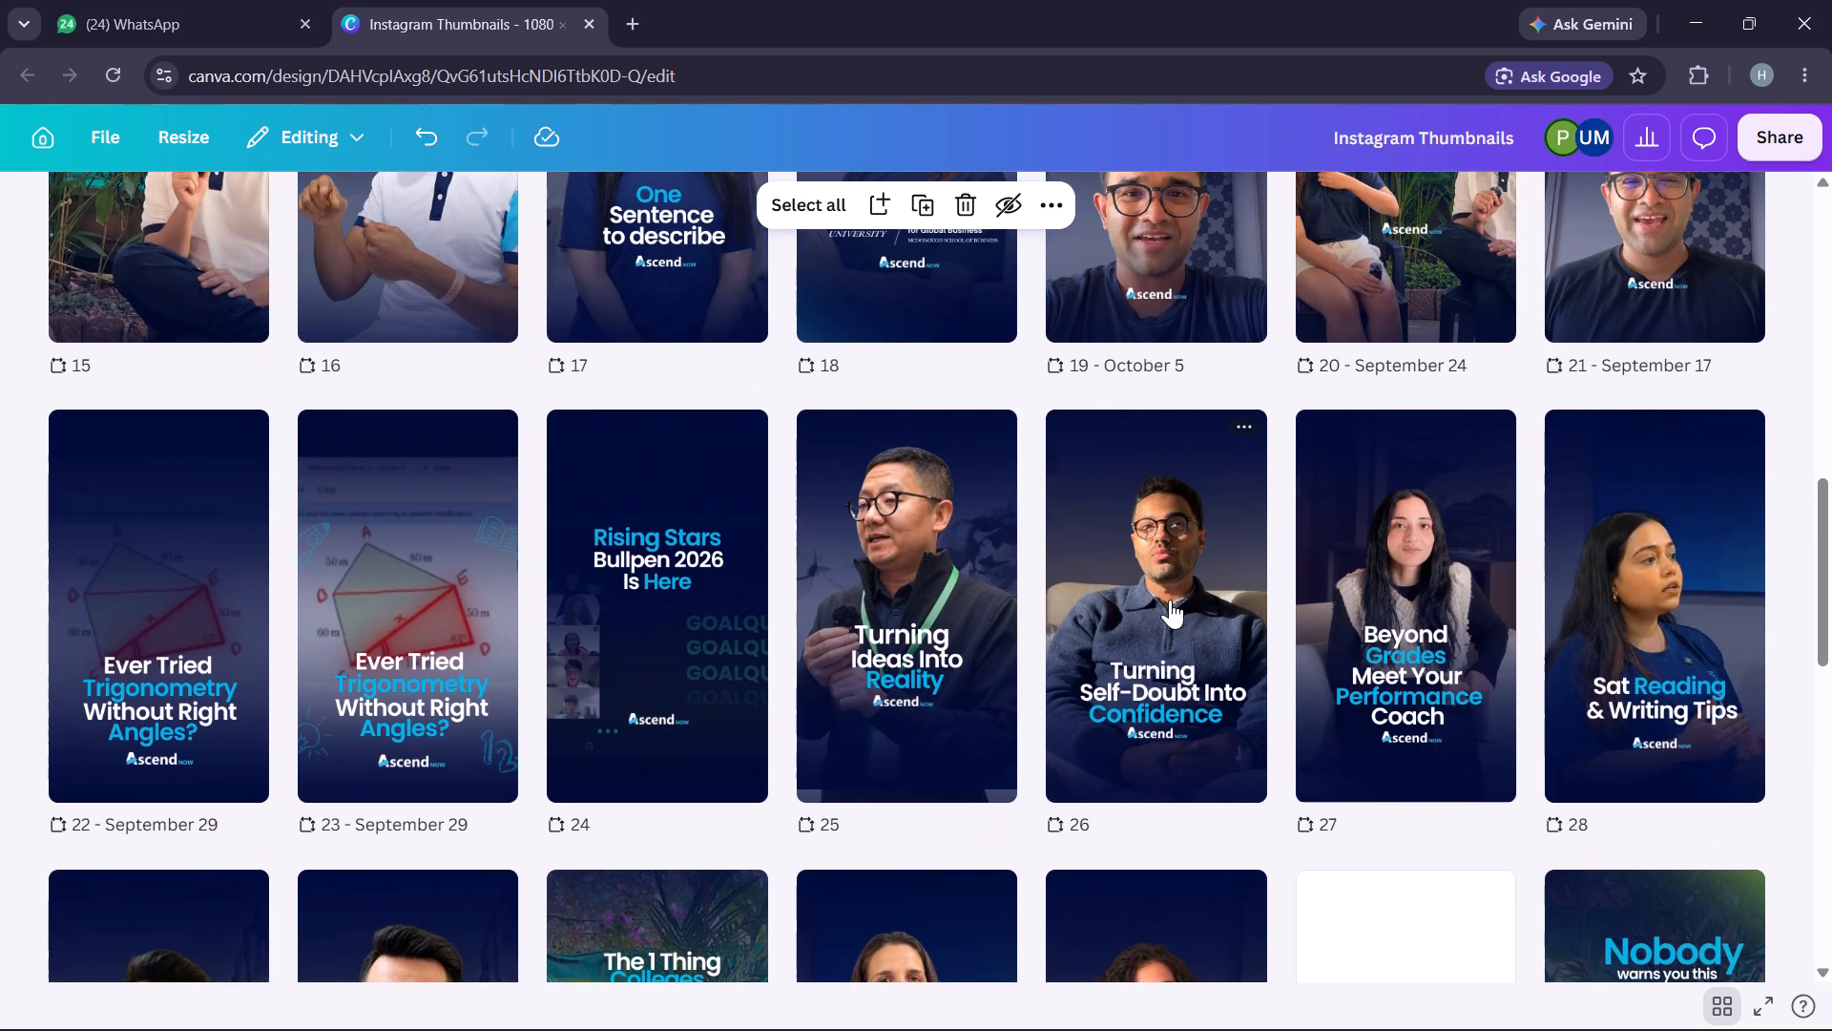
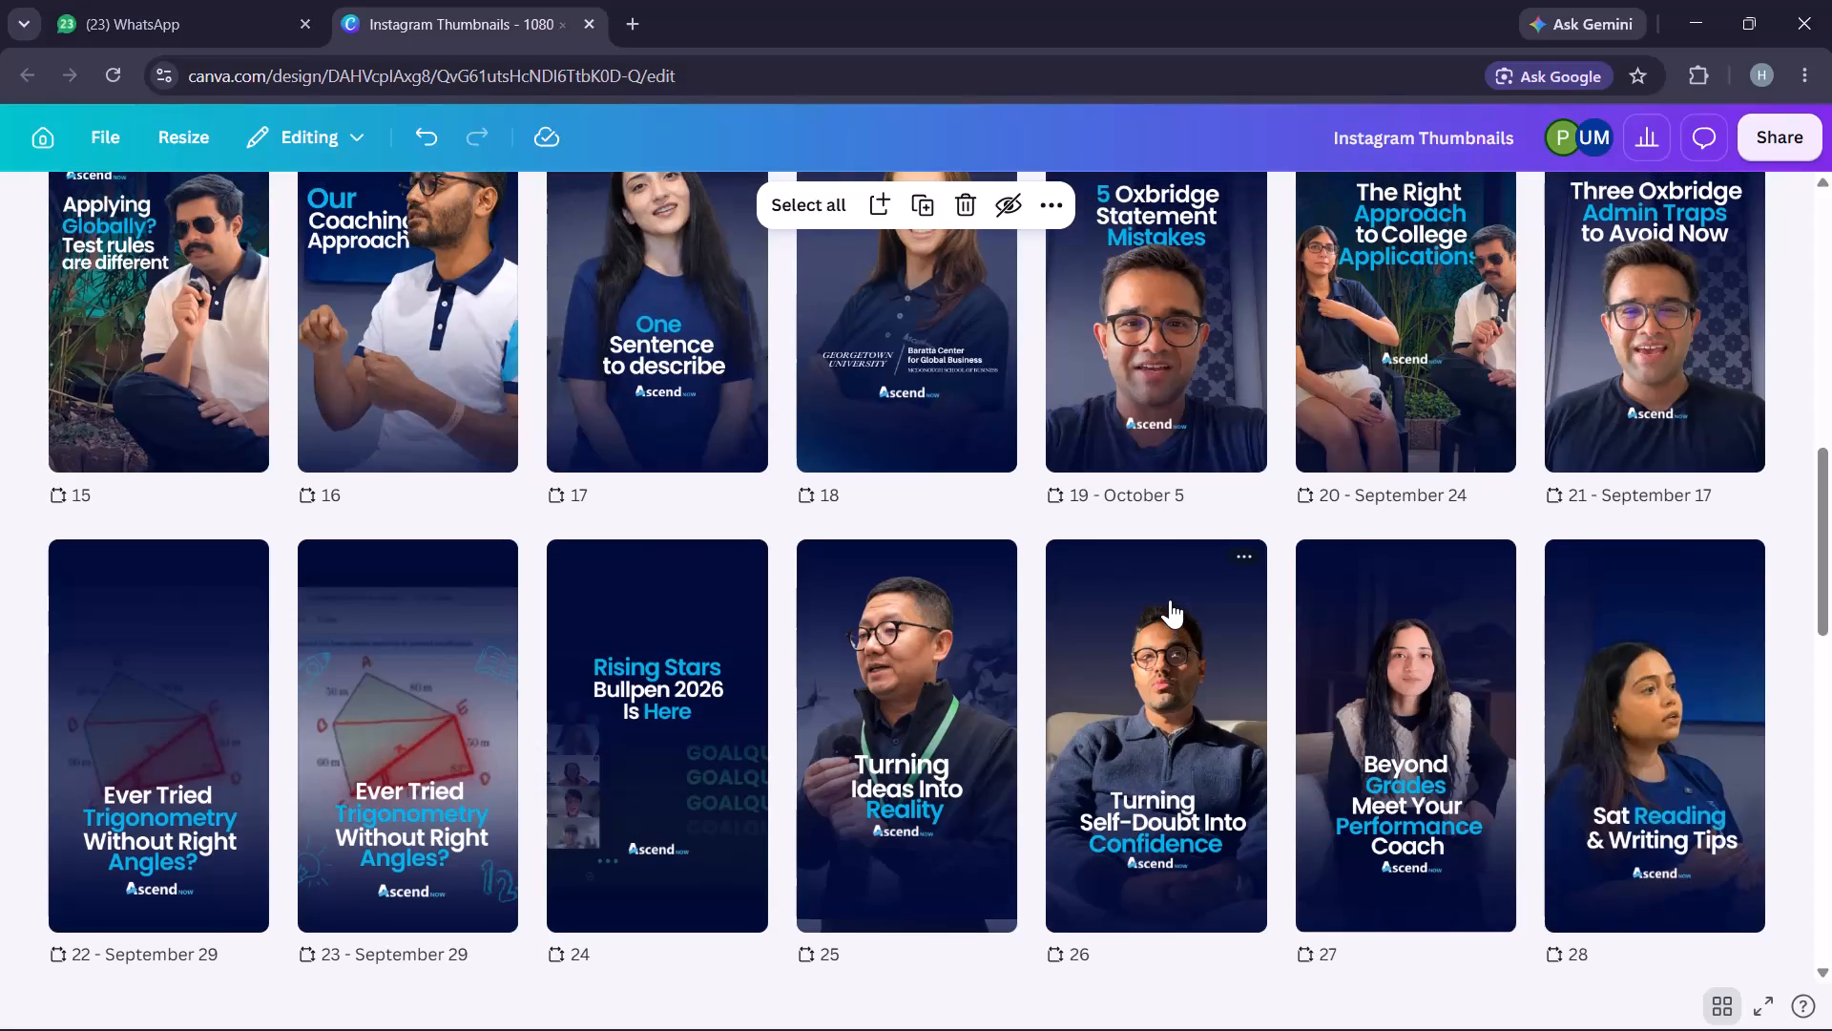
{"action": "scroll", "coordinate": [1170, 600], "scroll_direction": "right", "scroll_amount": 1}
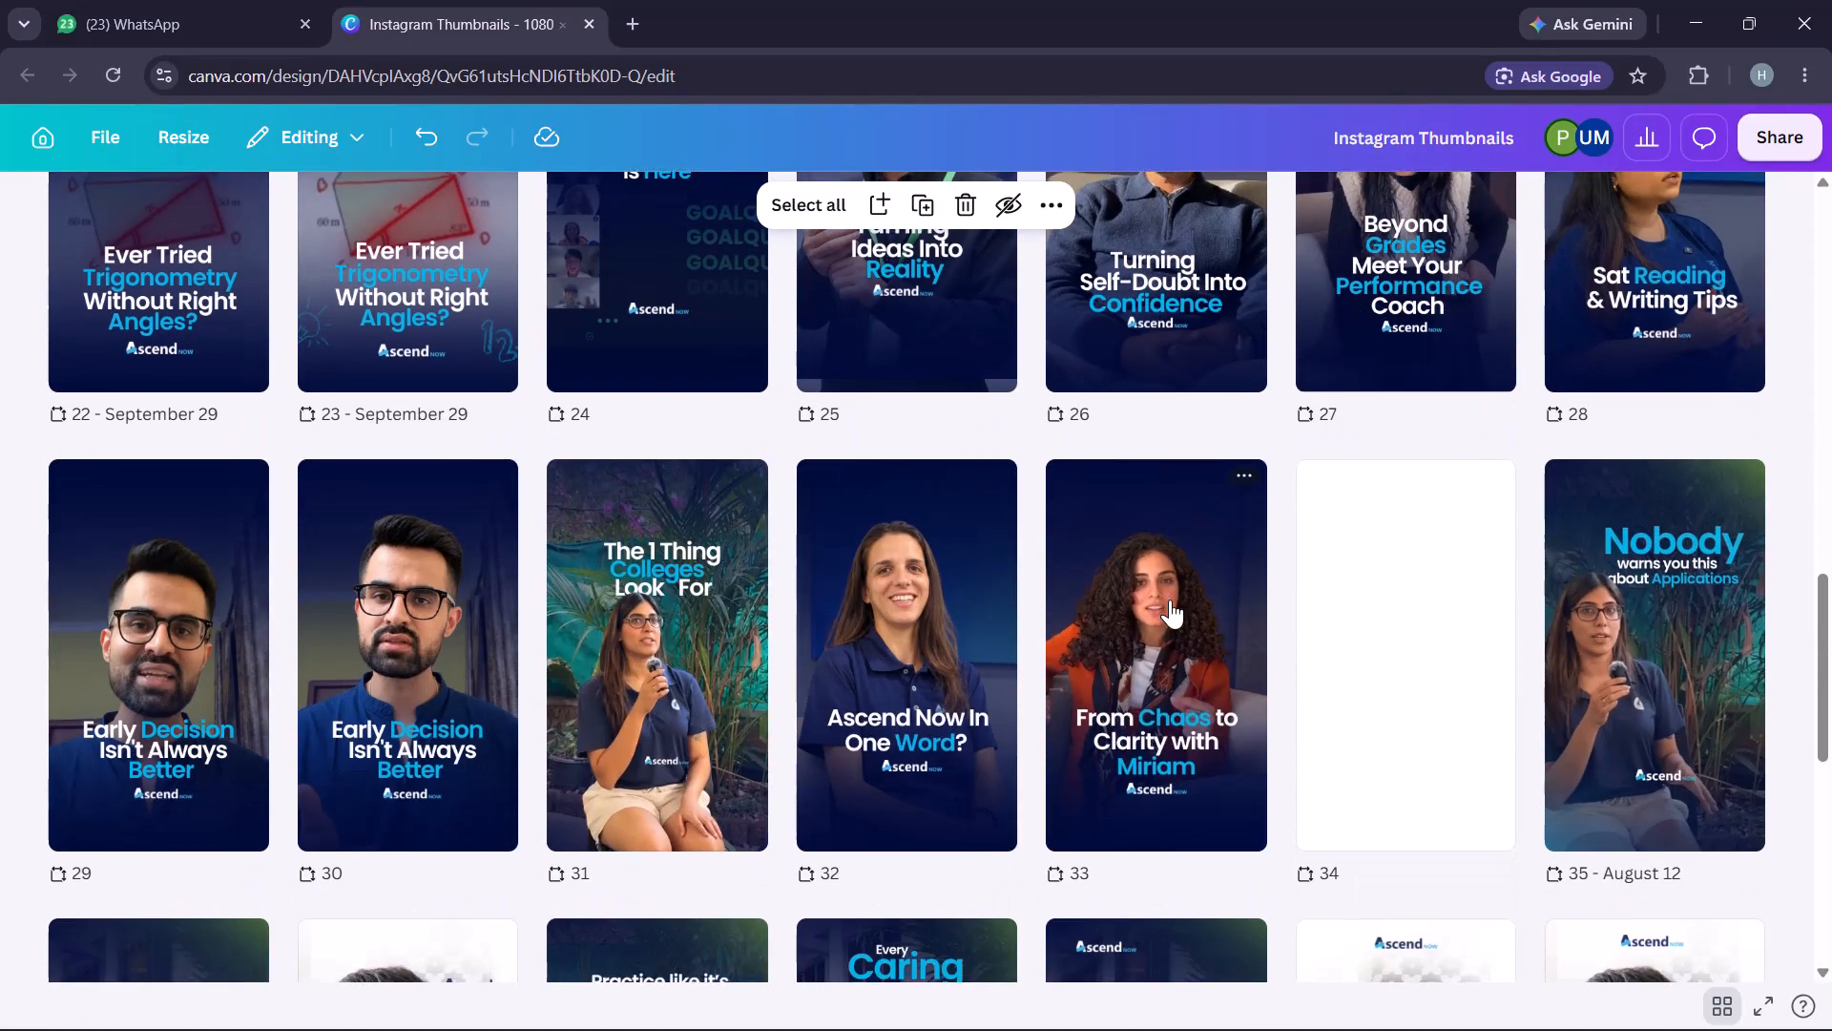
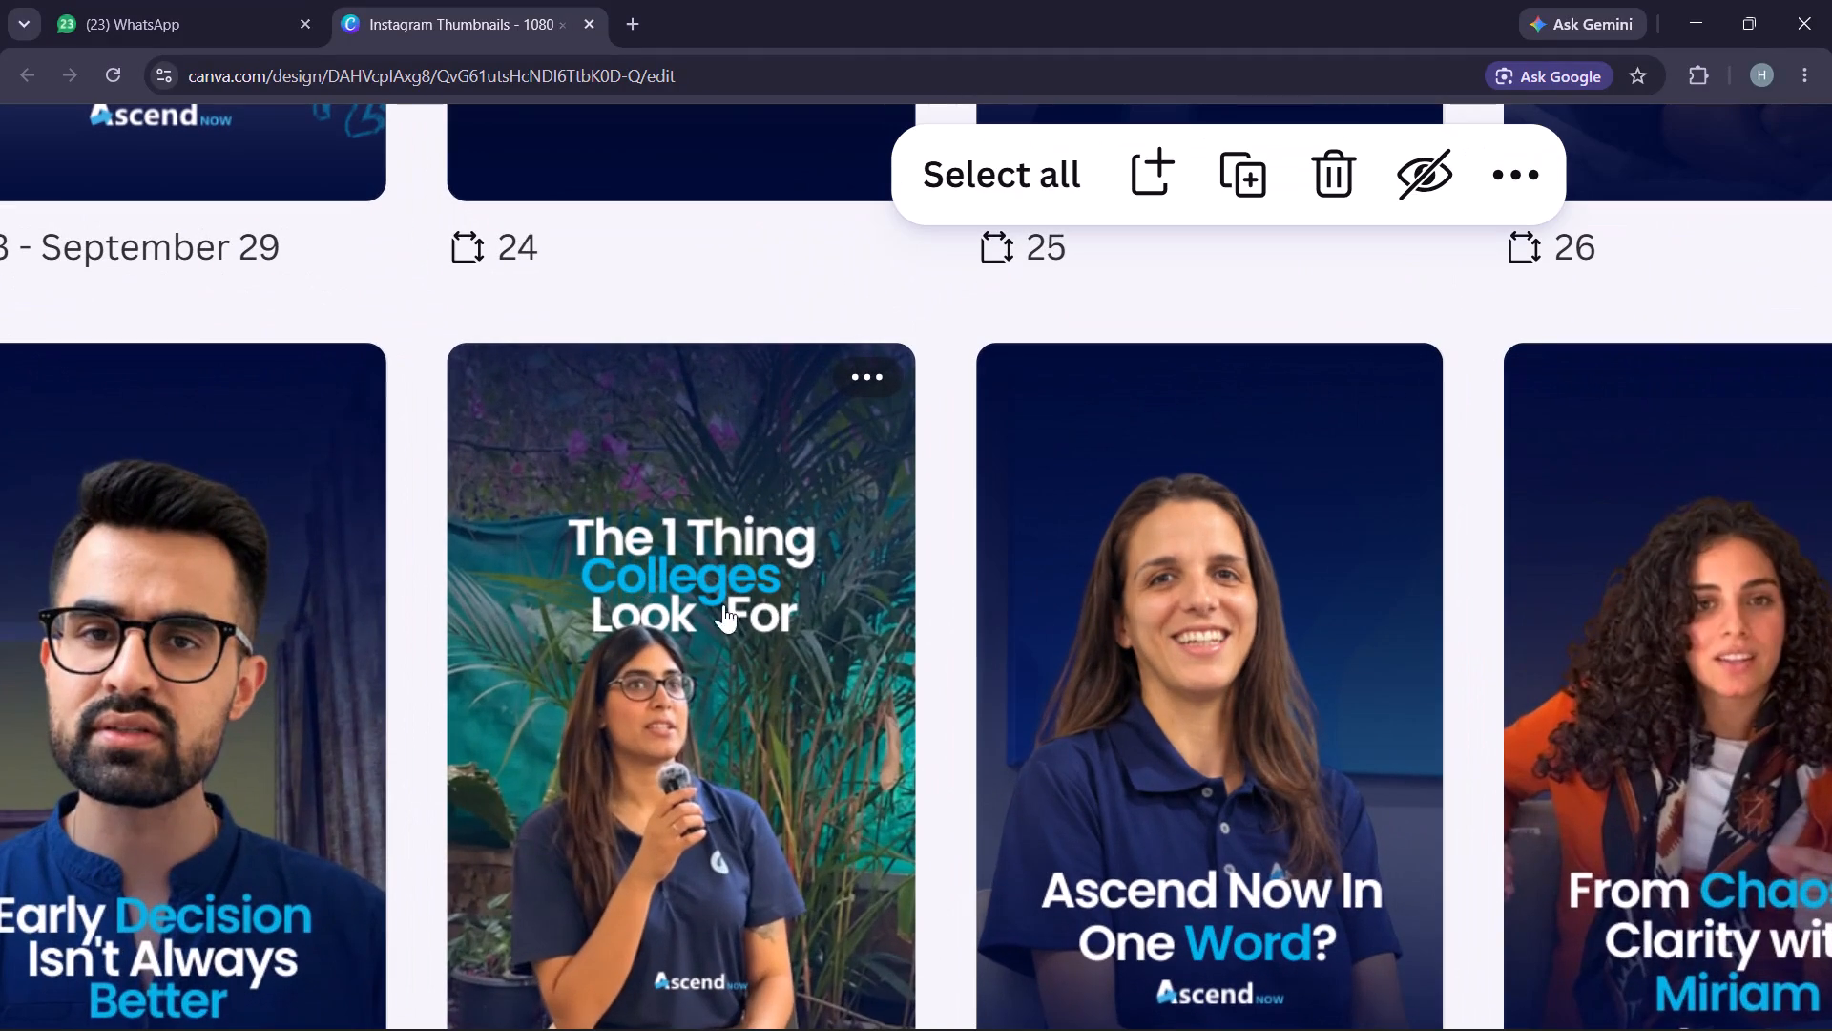
Title page 12, the "US admissions need more than just grades" thumbnail, as "done".
{"action": "scroll", "coordinate": [668, 561], "scroll_direction": "down", "scroll_amount": 1}
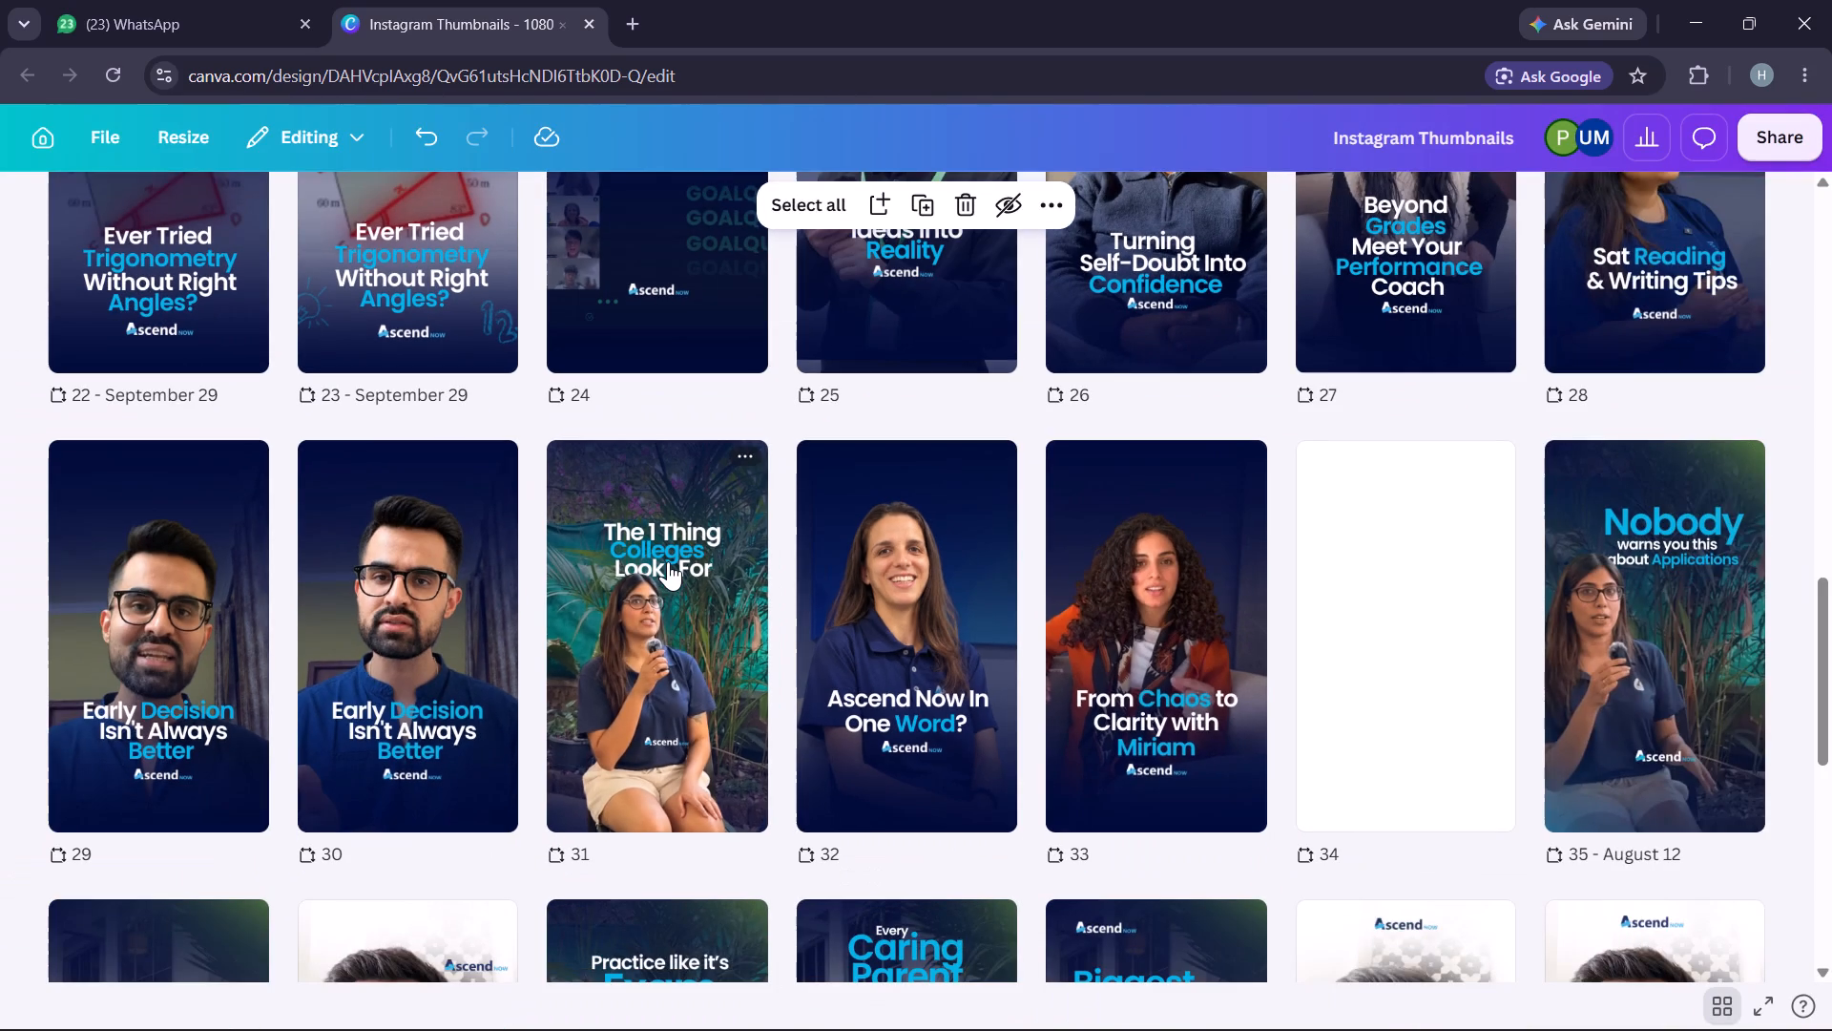
{"action": "scroll", "coordinate": [668, 561], "scroll_direction": "up", "scroll_amount": 1}
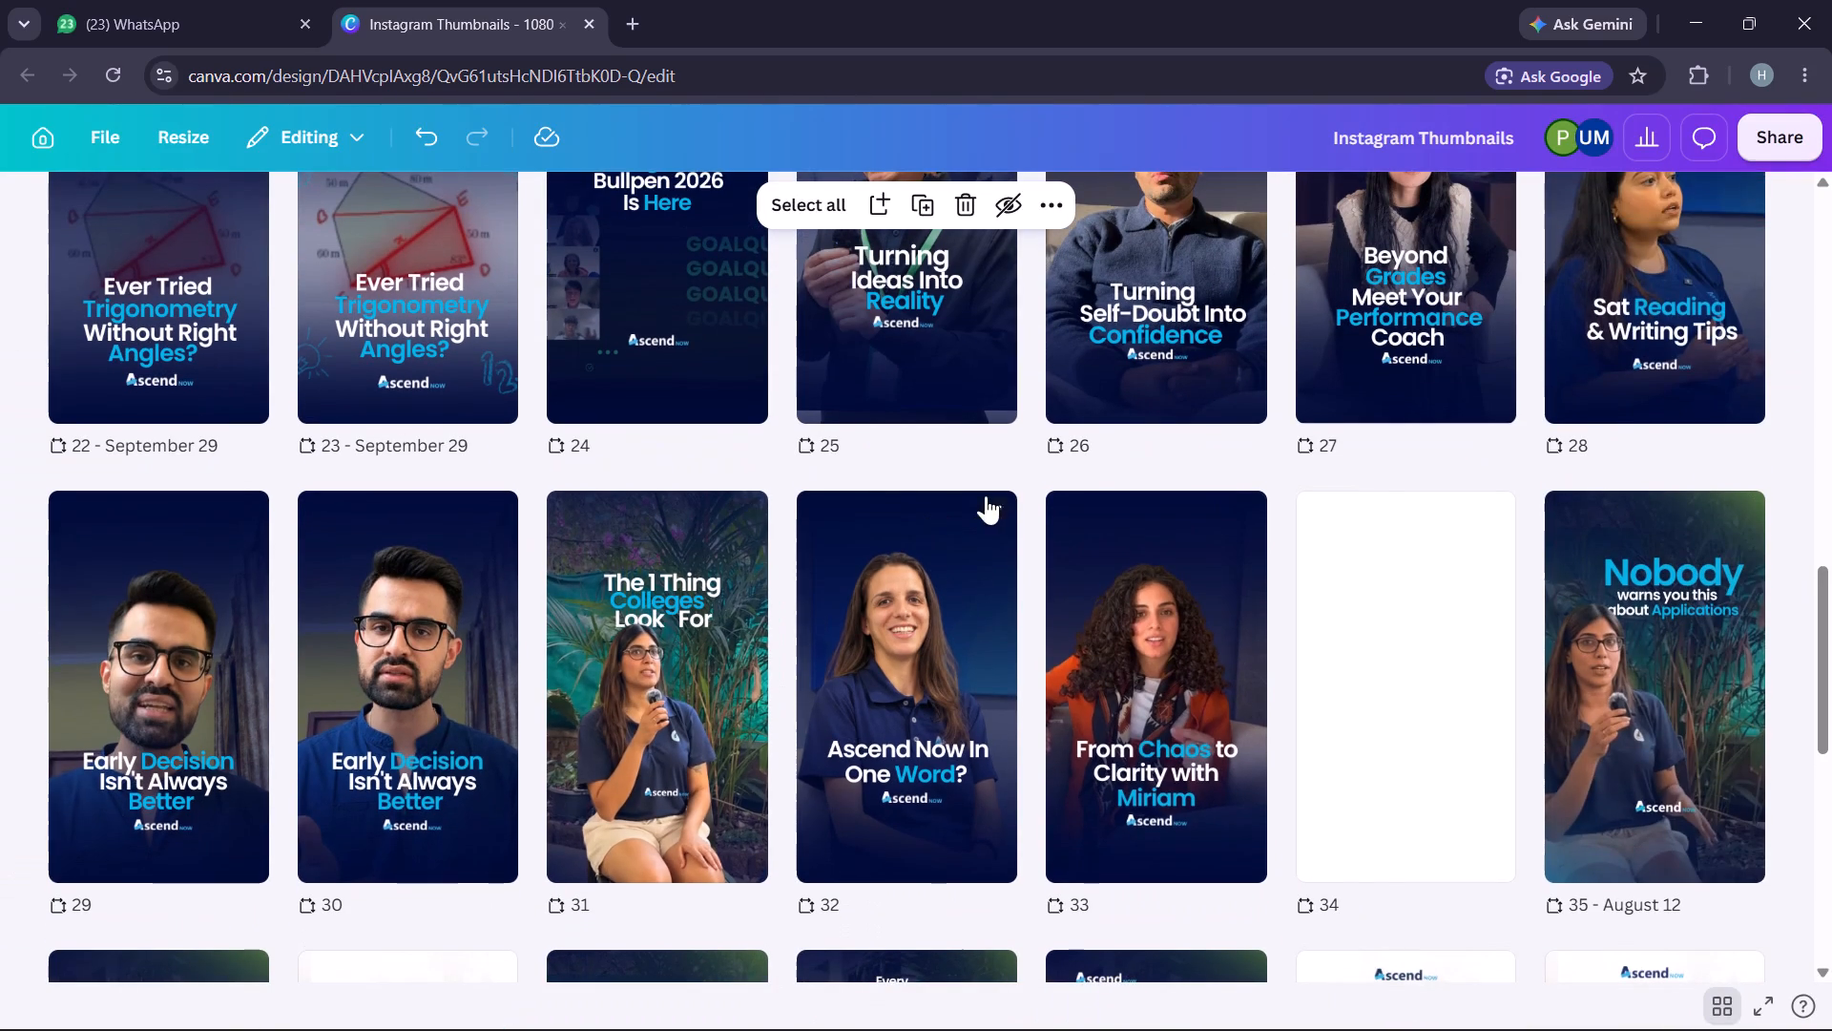
{"action": "scroll", "coordinate": [964, 621], "scroll_direction": "up", "scroll_amount": 2}
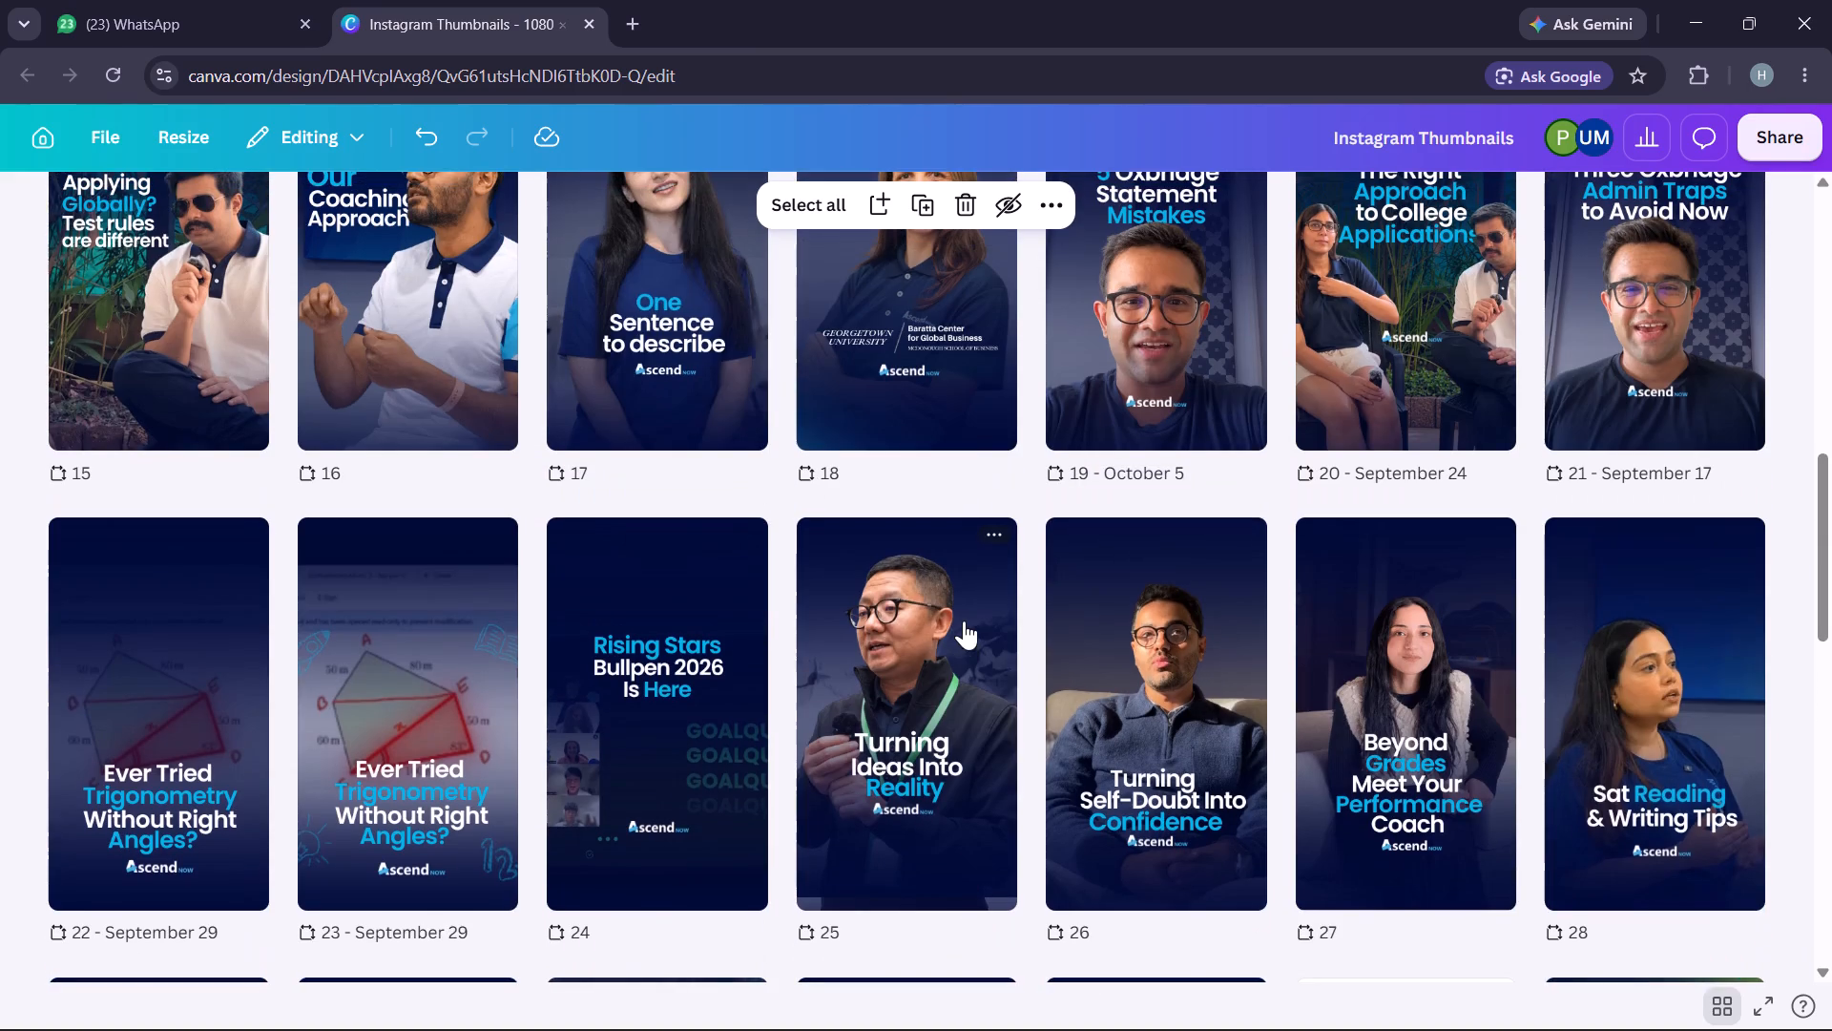
{"action": "scroll", "coordinate": [964, 621], "scroll_direction": "up", "scroll_amount": 2}
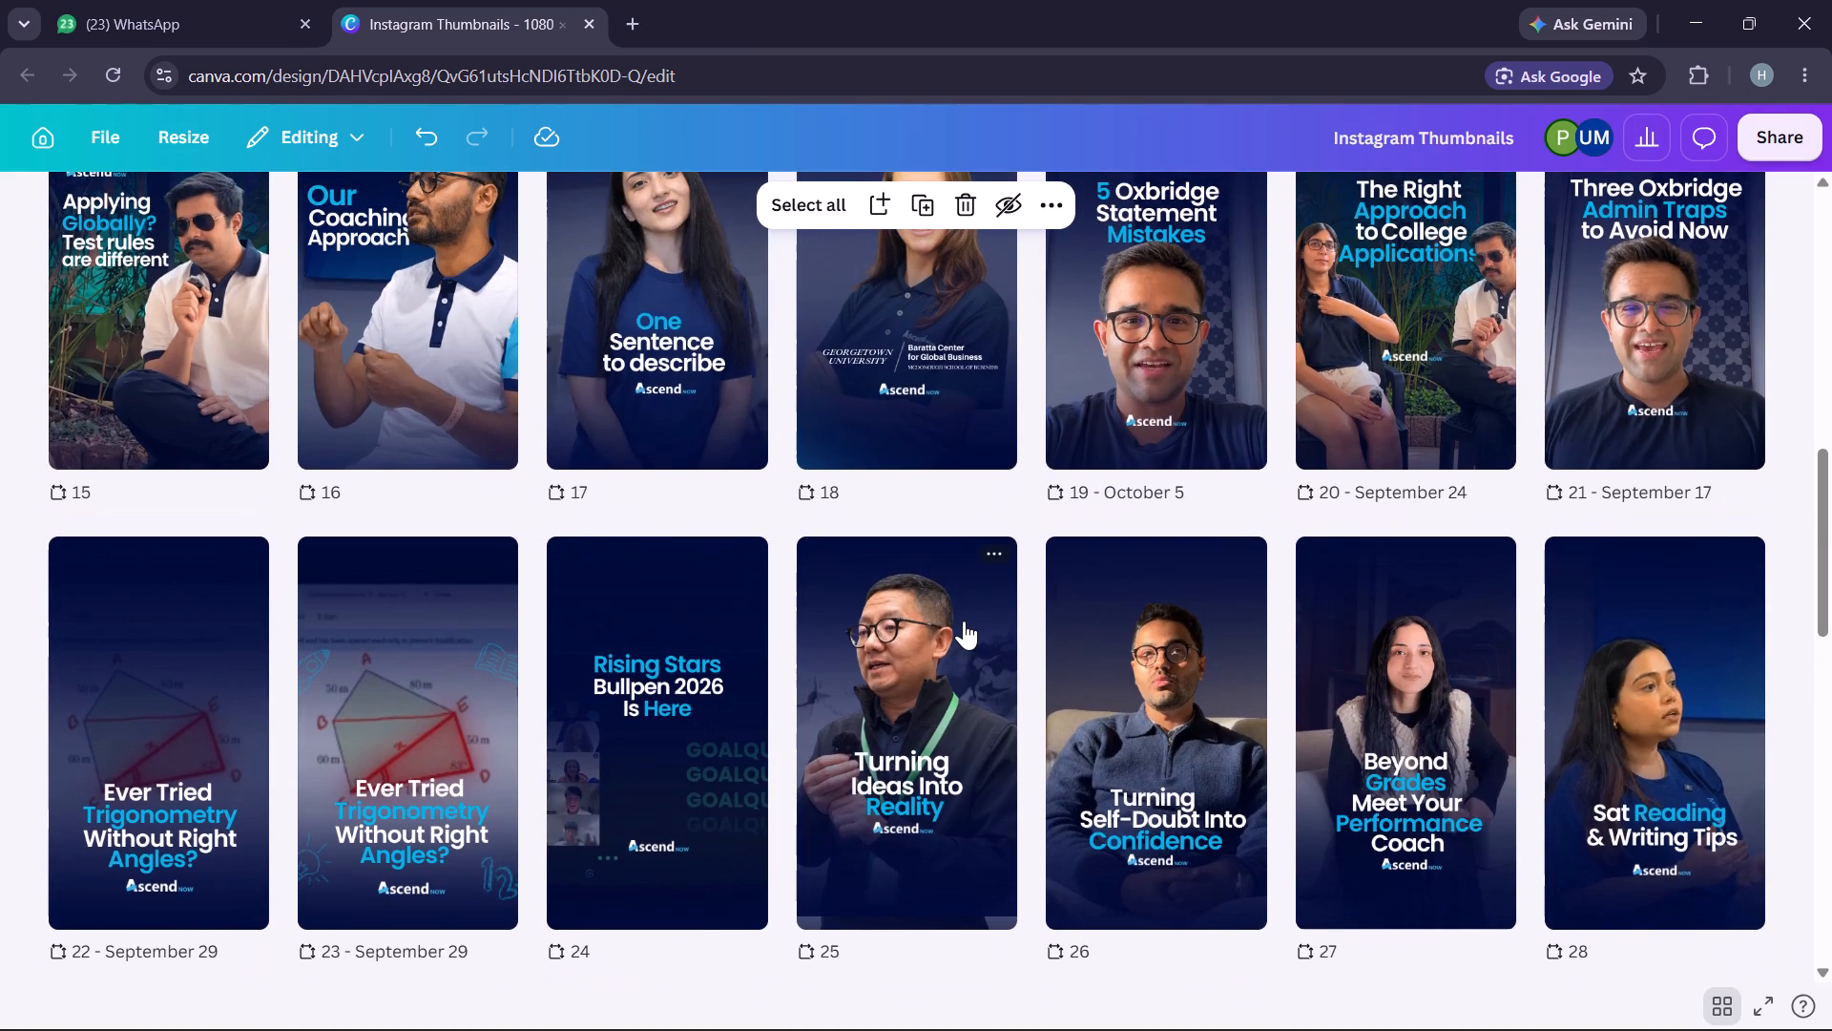
{"action": "scroll", "coordinate": [964, 621], "scroll_direction": "up", "scroll_amount": 1}
{"action": "scroll", "coordinate": [741, 652], "scroll_direction": "up", "scroll_amount": 3}
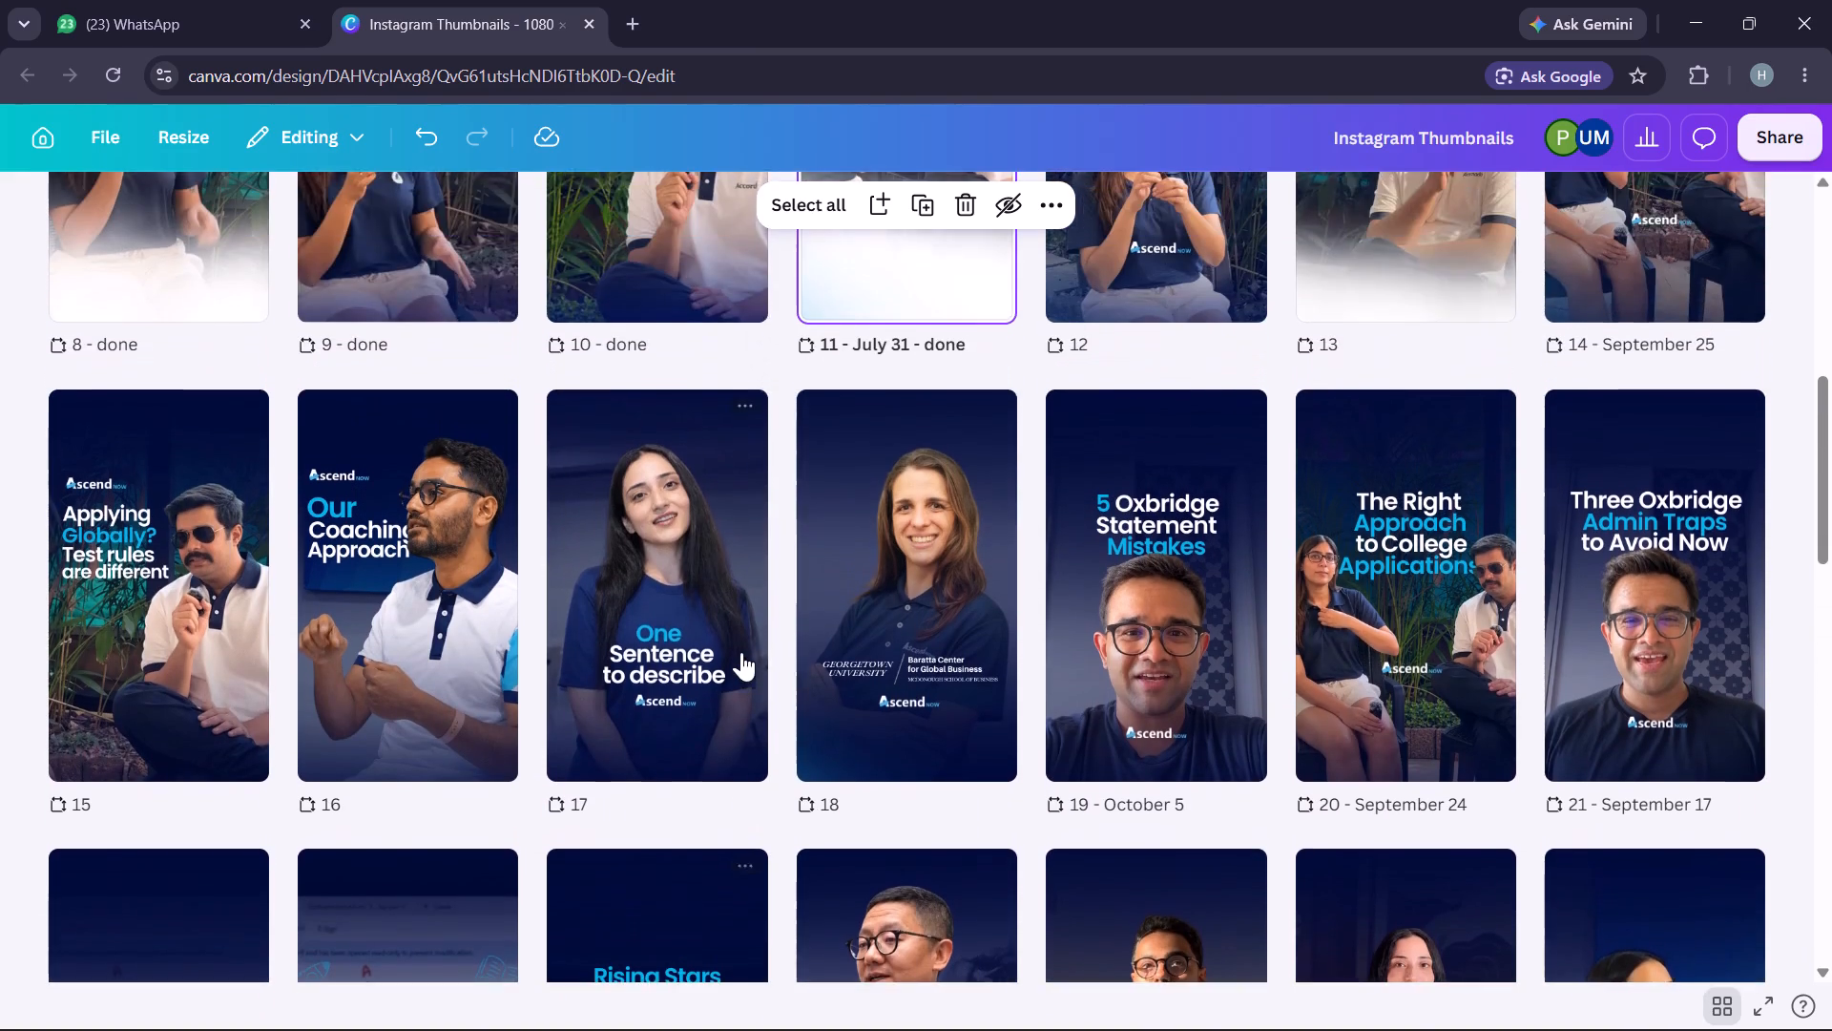
{"action": "scroll", "coordinate": [741, 652], "scroll_direction": "up", "scroll_amount": 6}
{"action": "scroll", "coordinate": [741, 652], "scroll_direction": "down", "scroll_amount": 1}
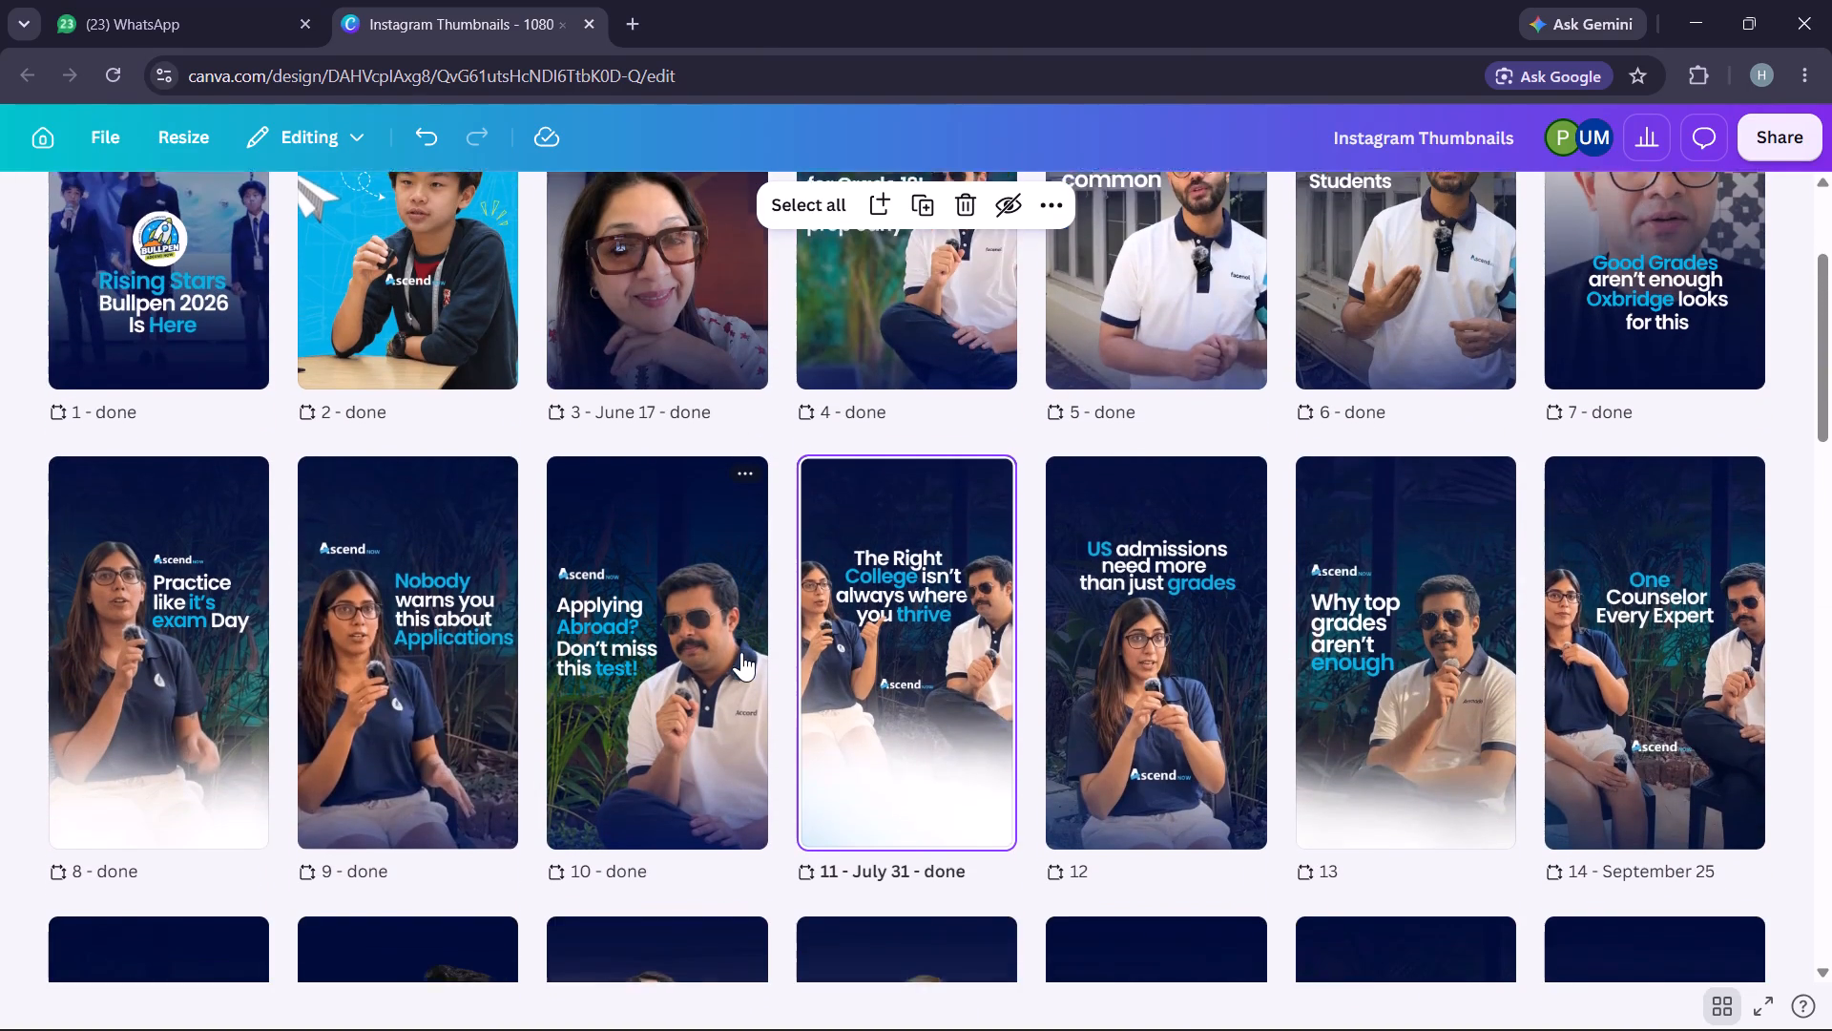
{"action": "scroll", "coordinate": [741, 652], "scroll_direction": "down", "scroll_amount": 1}
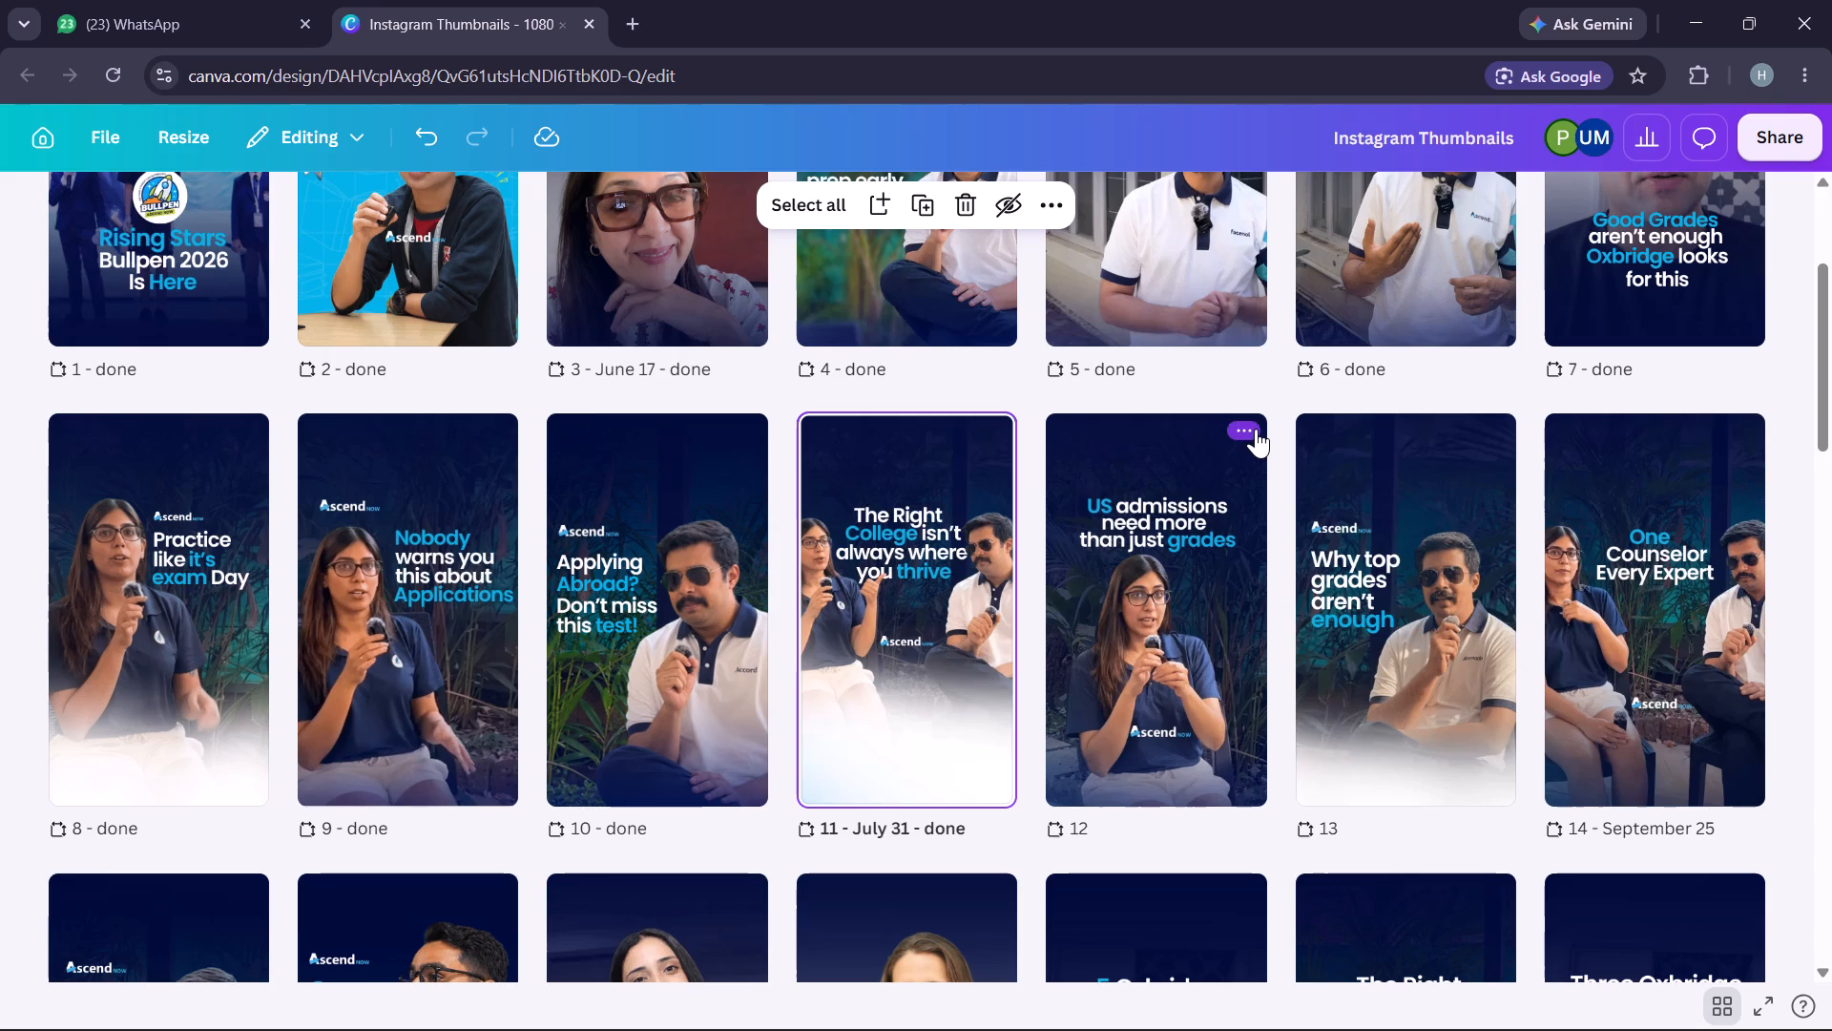
{"action": "left_click", "coordinate": [1256, 429]}
{"action": "left_click", "coordinate": [1254, 475]}
{"action": "type", "text": "done"}
{"action": "key", "text": "Return"}
{"action": "left_click", "coordinate": [1621, 410]}
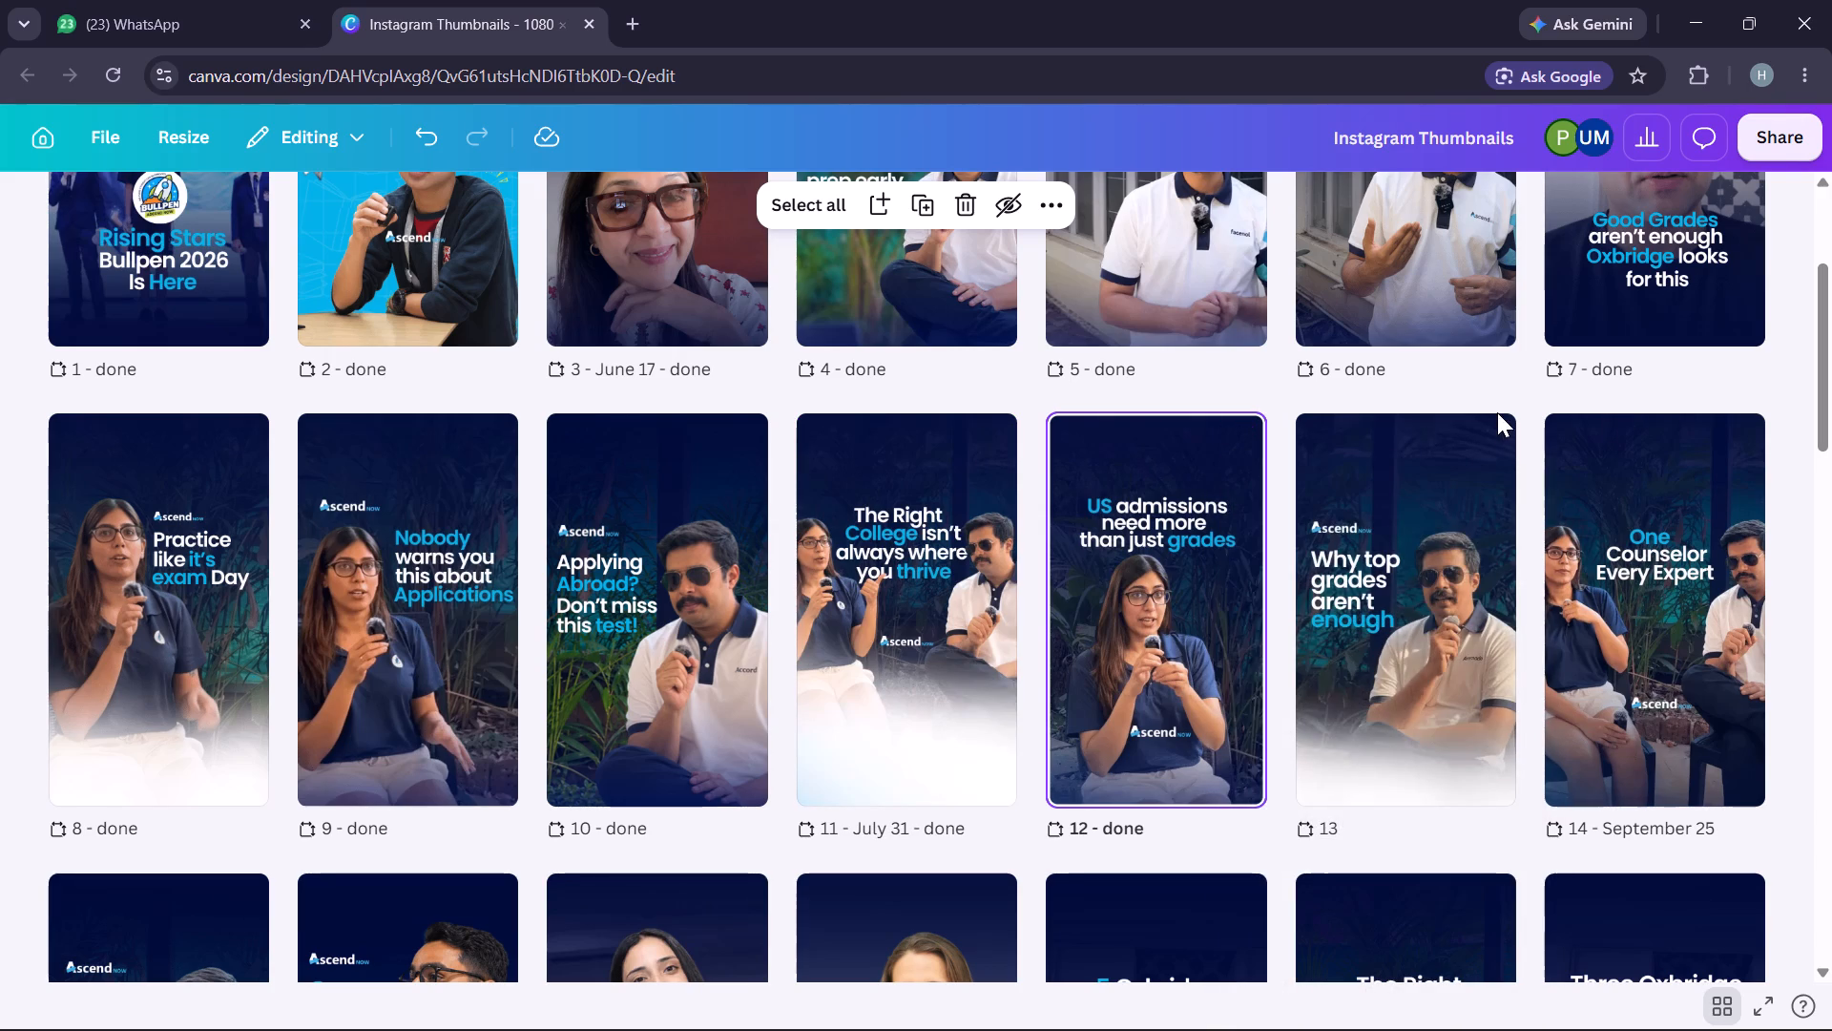
Title page 13, the "Why top grades aren't enough" thumbnail, as "done".
{"action": "left_click", "coordinate": [1502, 436]}
{"action": "left_click", "coordinate": [1527, 483]}
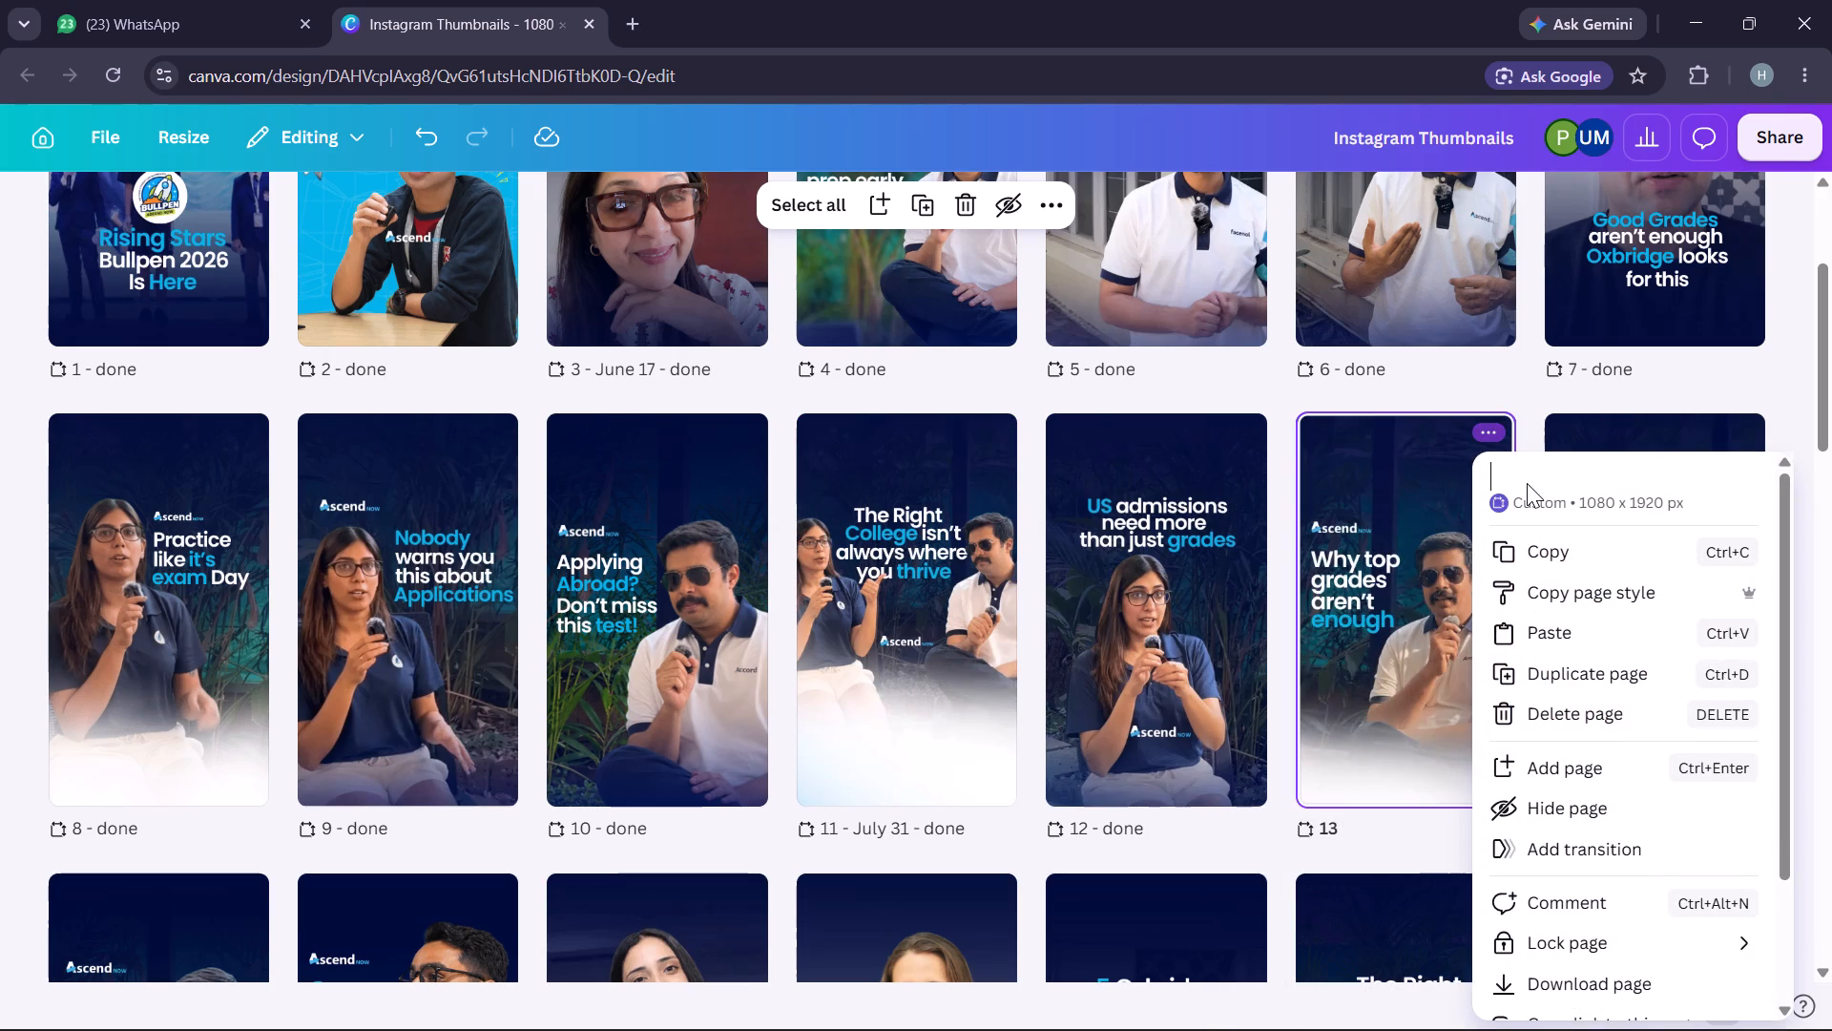
{"action": "type", "text": "done"}
{"action": "left_click", "coordinate": [1600, 411]}
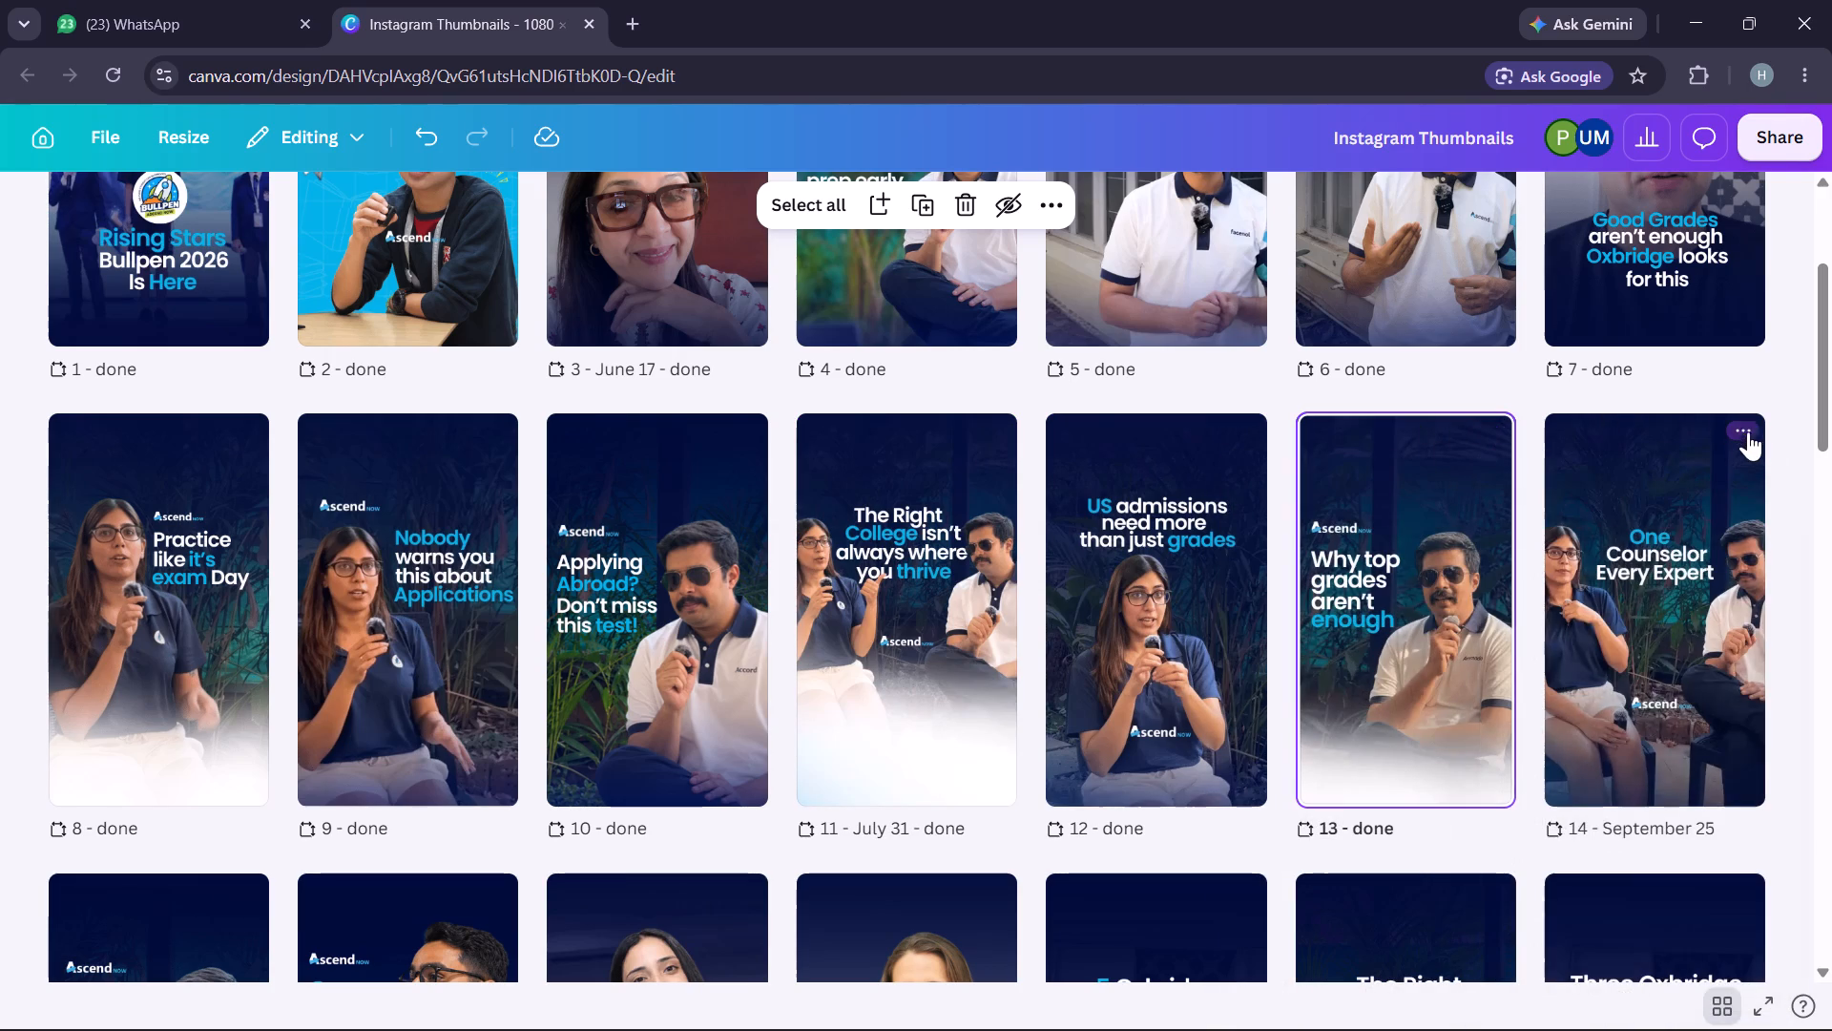
Replace the title of page 14, the "One Counselor Every Expert" thumbnail, with "done".
{"action": "left_click", "coordinate": [1744, 434]}
{"action": "left_click", "coordinate": [1637, 467]}
{"action": "left_click", "coordinate": [1634, 492]}
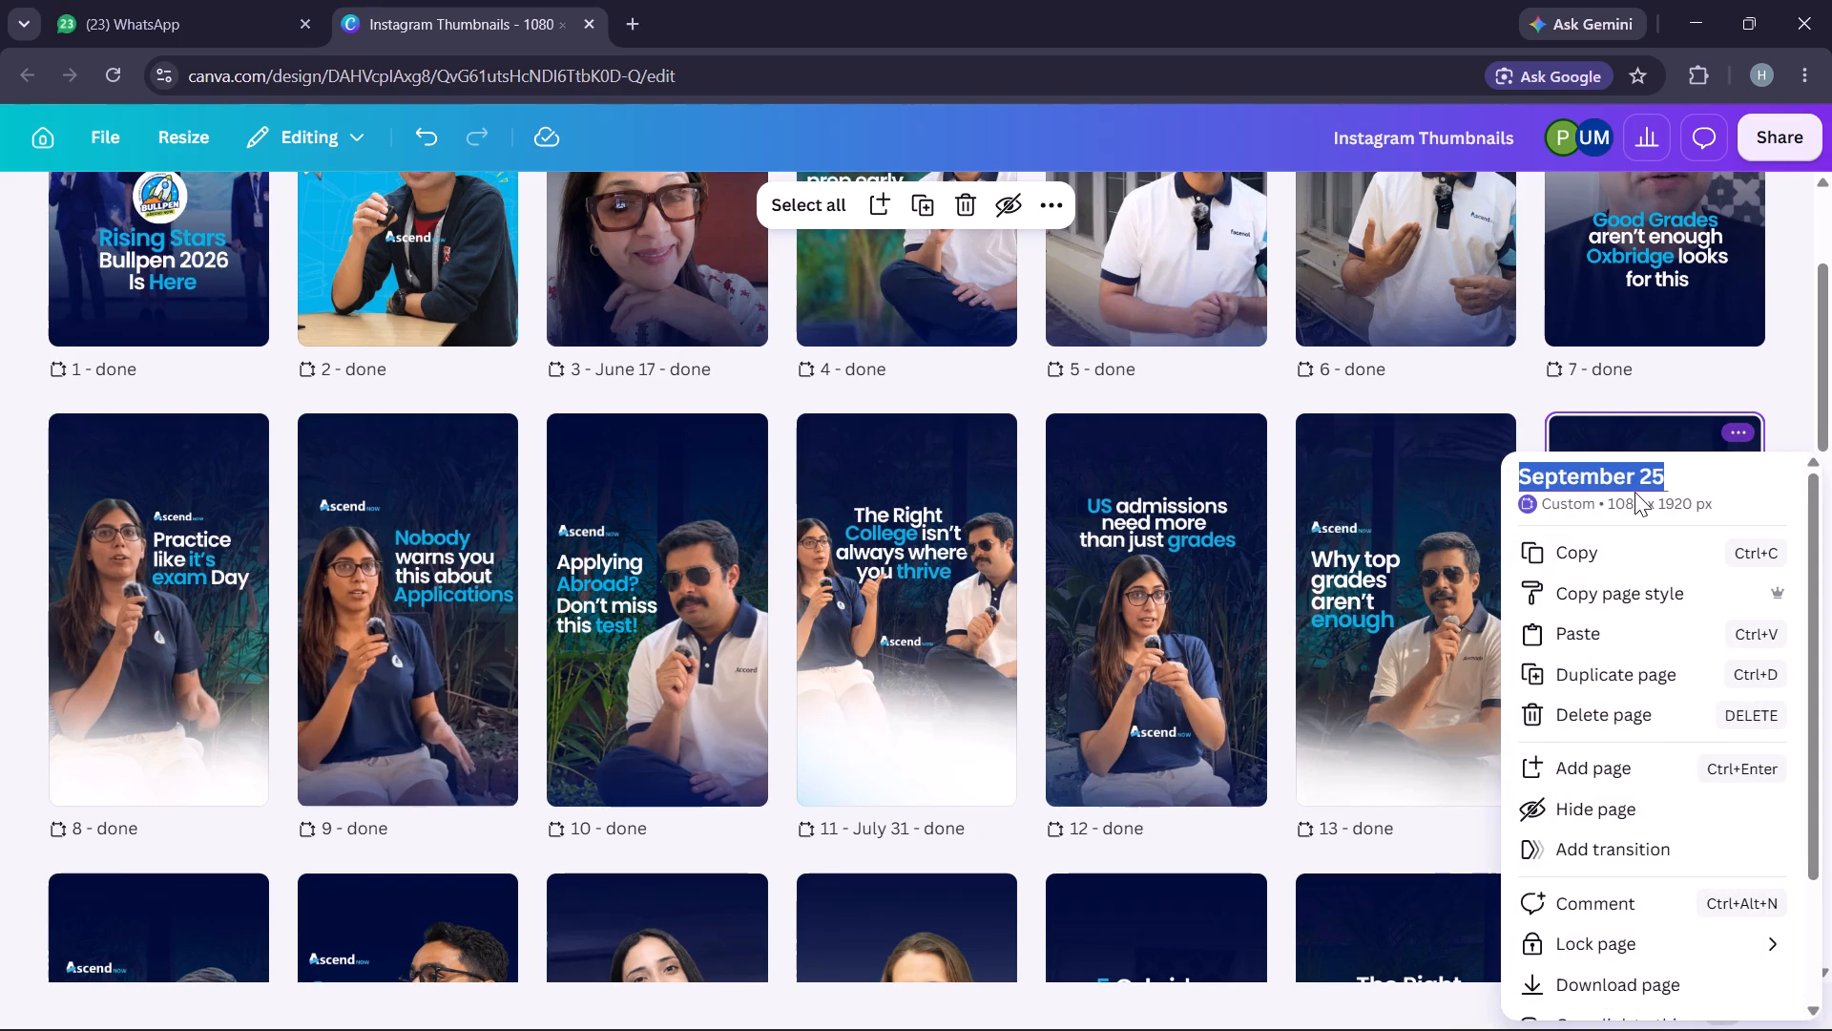
{"action": "type", "text": "done"}
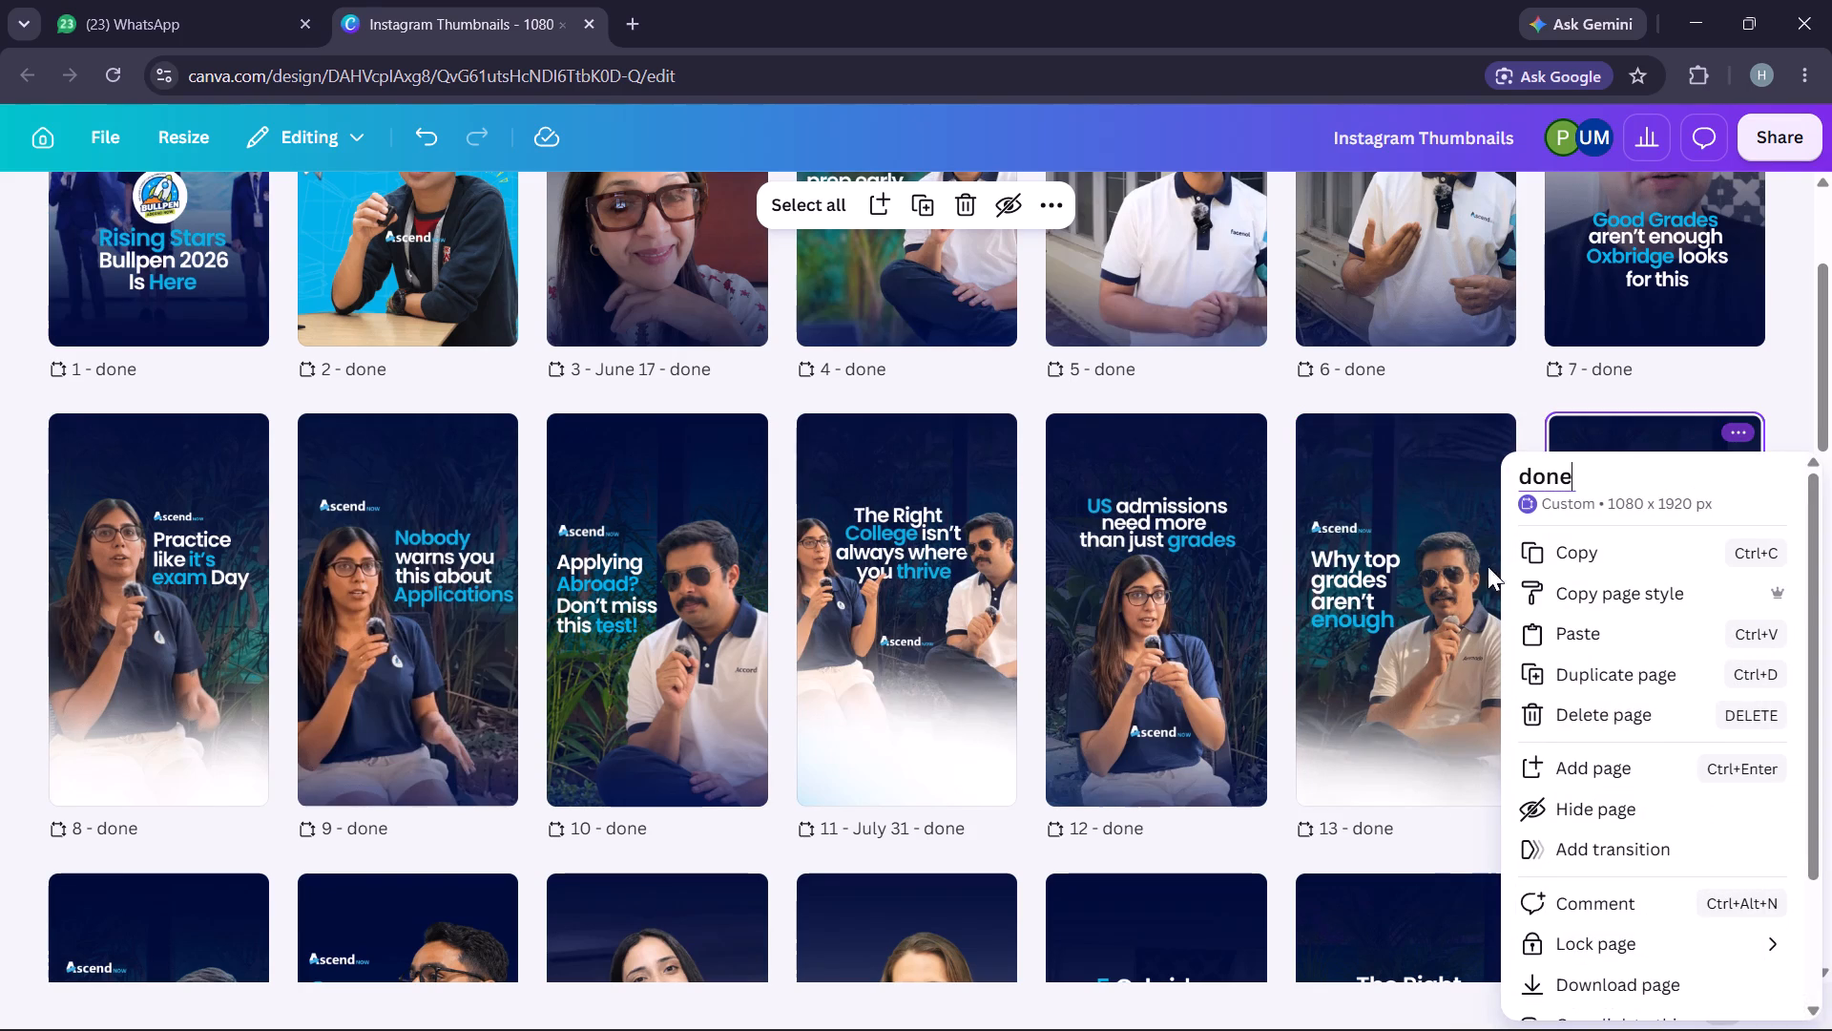
{"action": "left_click", "coordinate": [1416, 633]}
{"action": "scroll", "coordinate": [1416, 633], "scroll_direction": "down", "scroll_amount": 4}
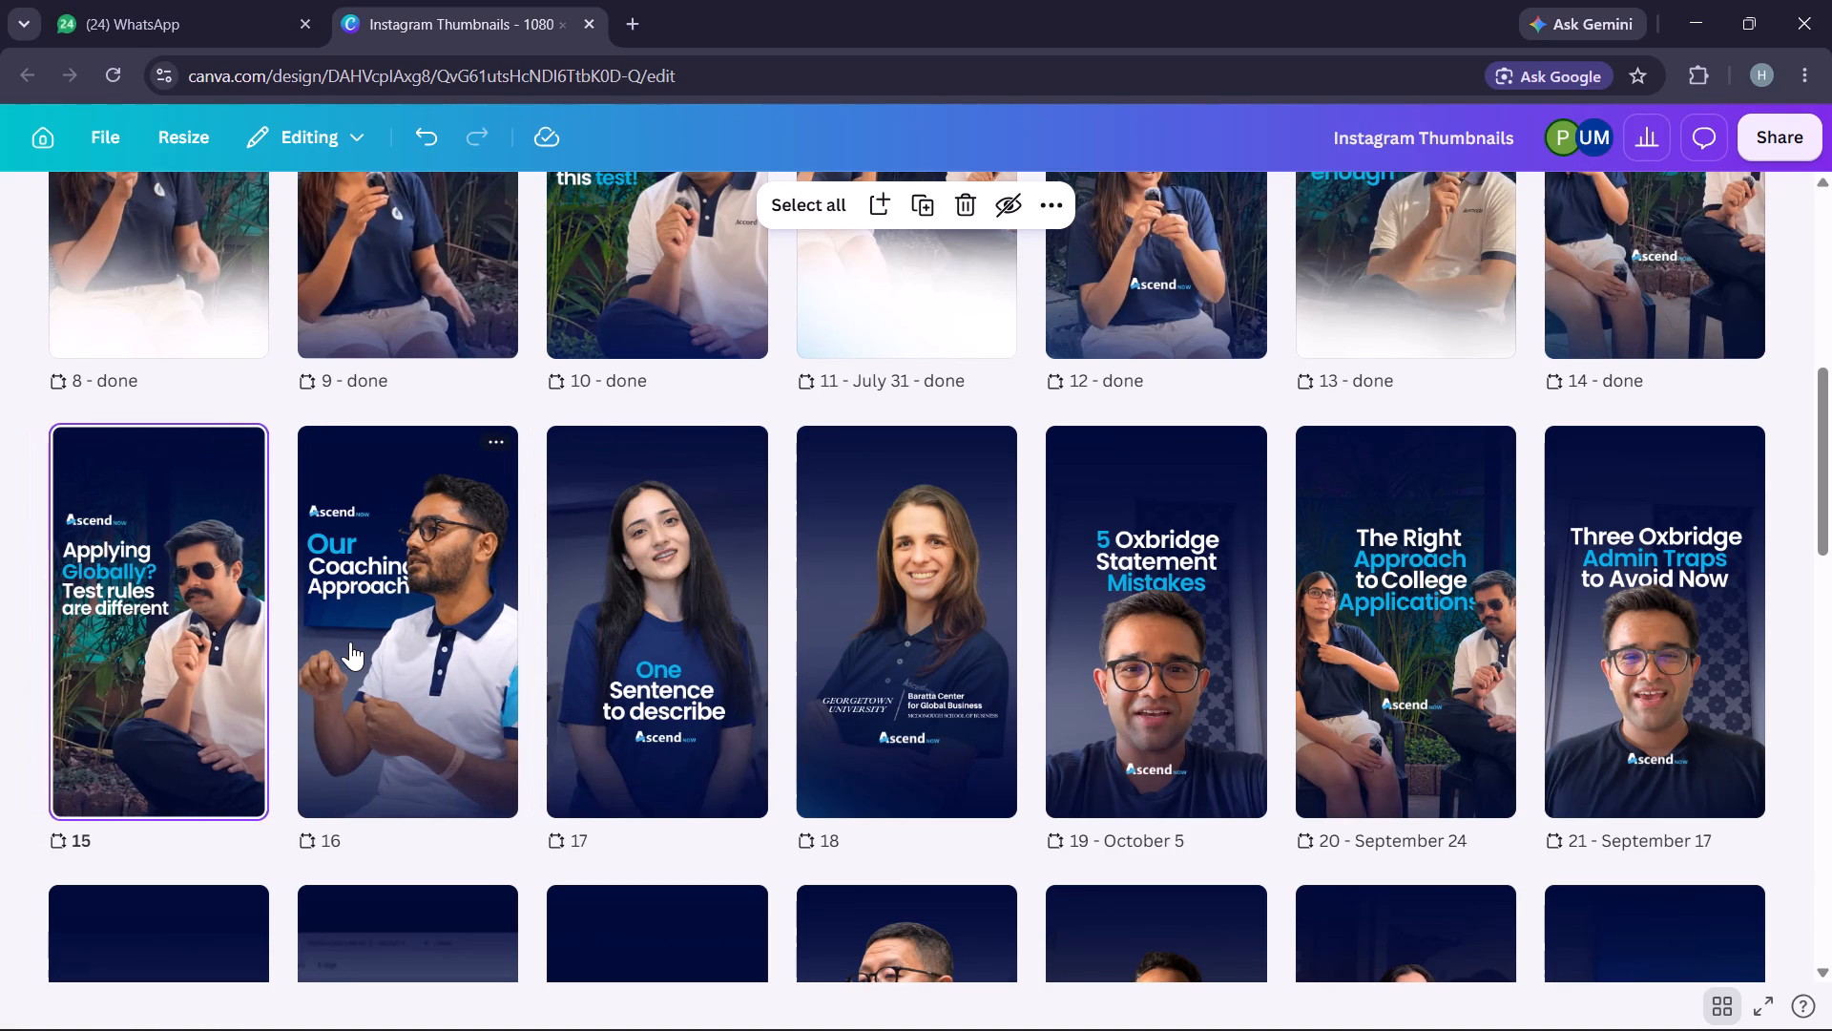
{"action": "left_click", "coordinate": [385, 646], "text": "shift"}
{"action": "left_click", "coordinate": [673, 672], "text": "shift"}
{"action": "left_click", "coordinate": [969, 692], "text": "shift"}
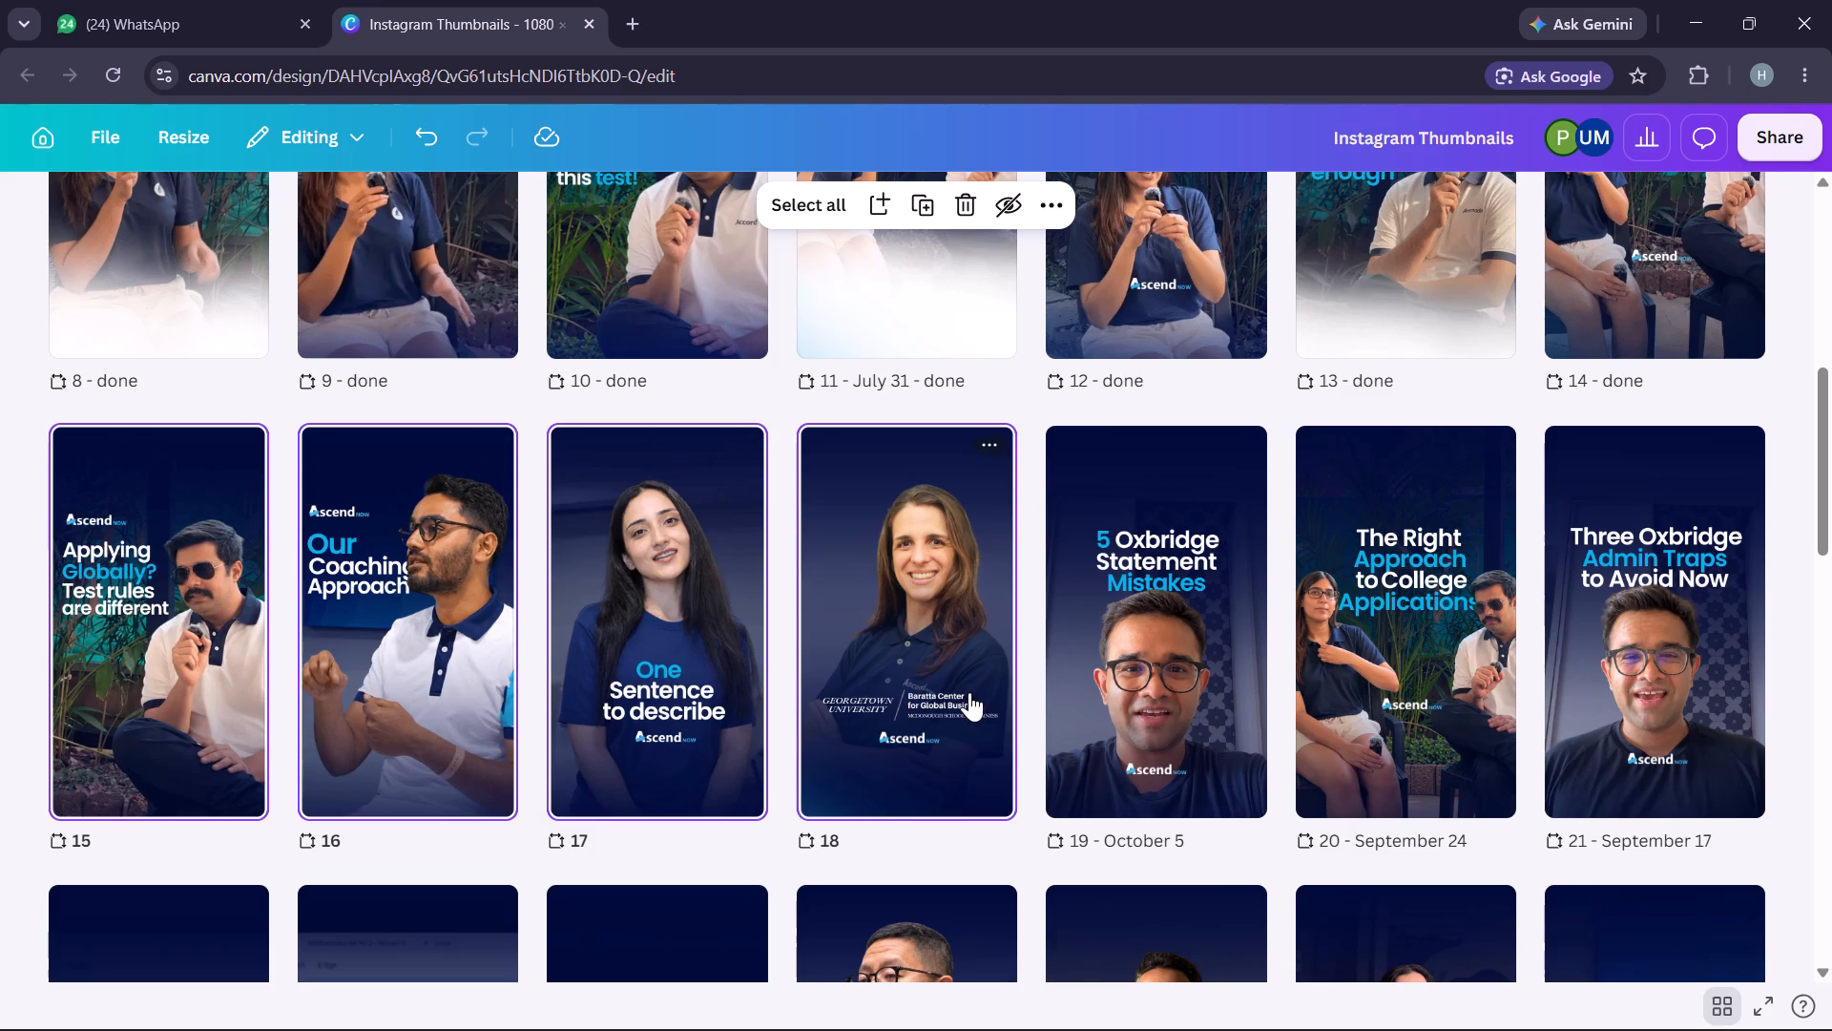
{"action": "left_click", "coordinate": [1167, 687], "text": "shift"}
{"action": "left_click", "coordinate": [1379, 668], "text": "shift"}
{"action": "left_click", "coordinate": [1645, 639], "text": "shift"}
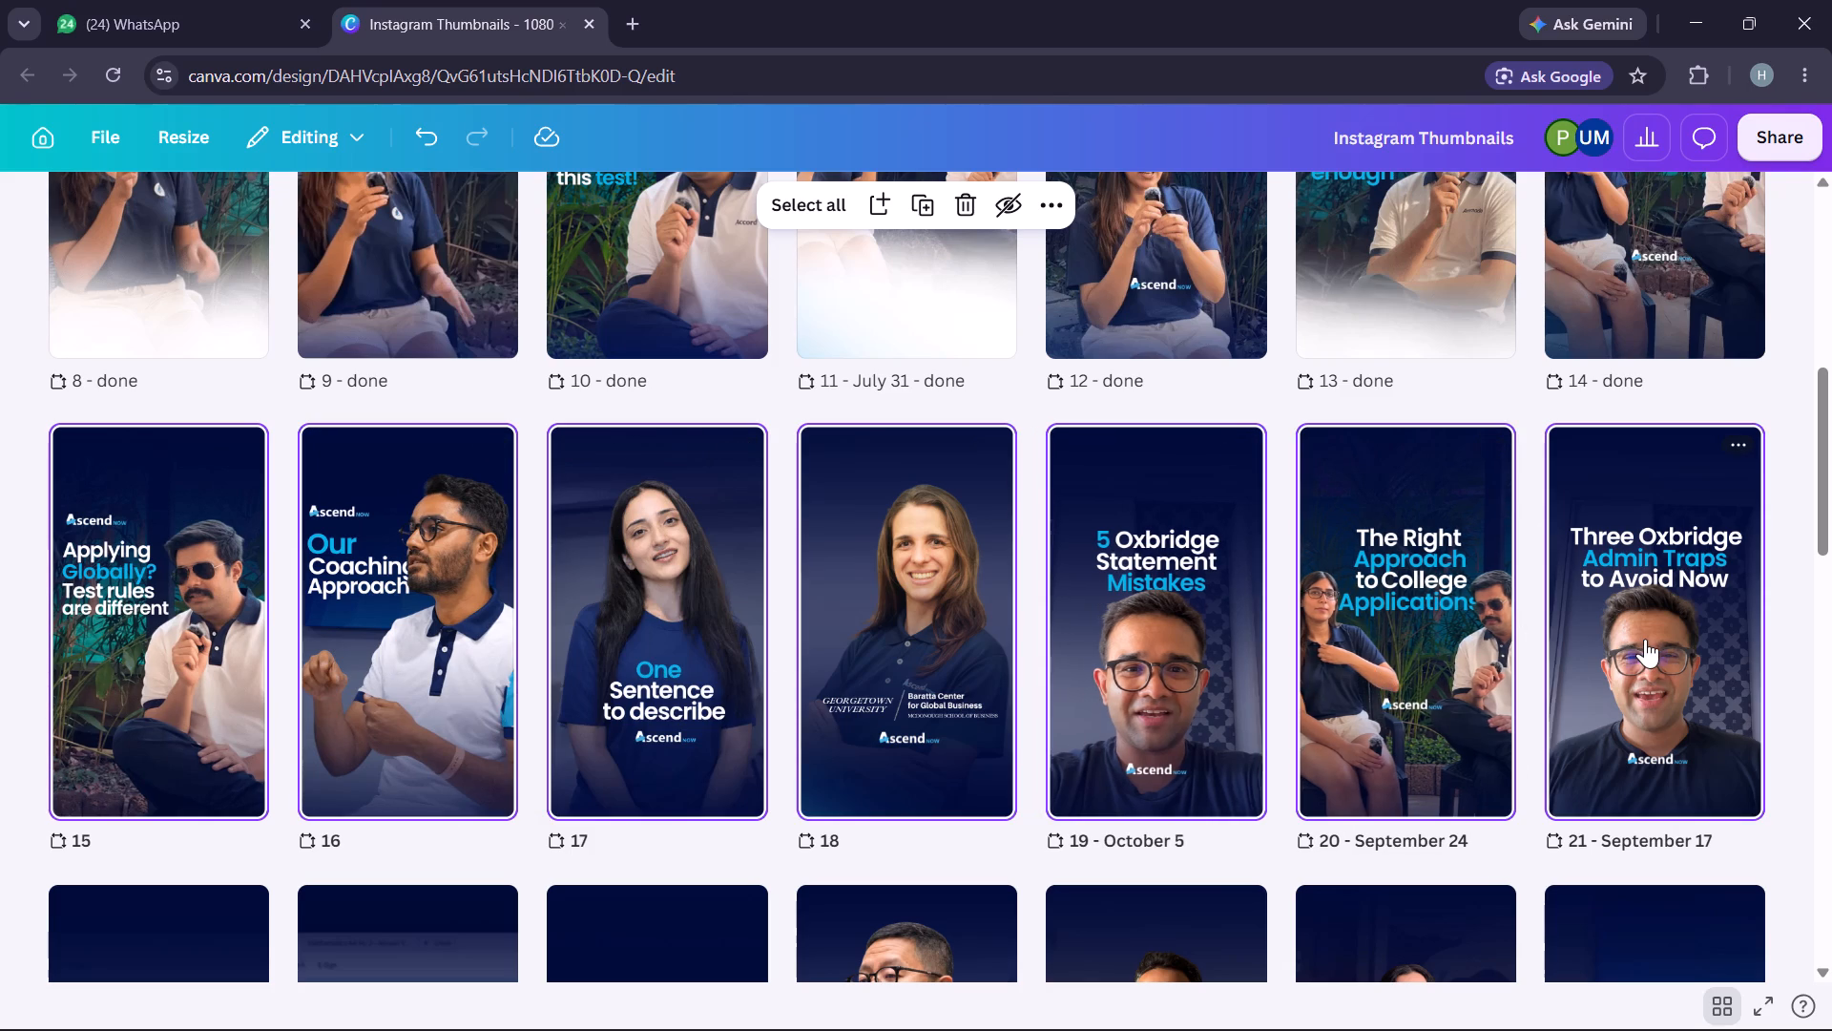
{"action": "left_click", "coordinate": [1747, 447]}
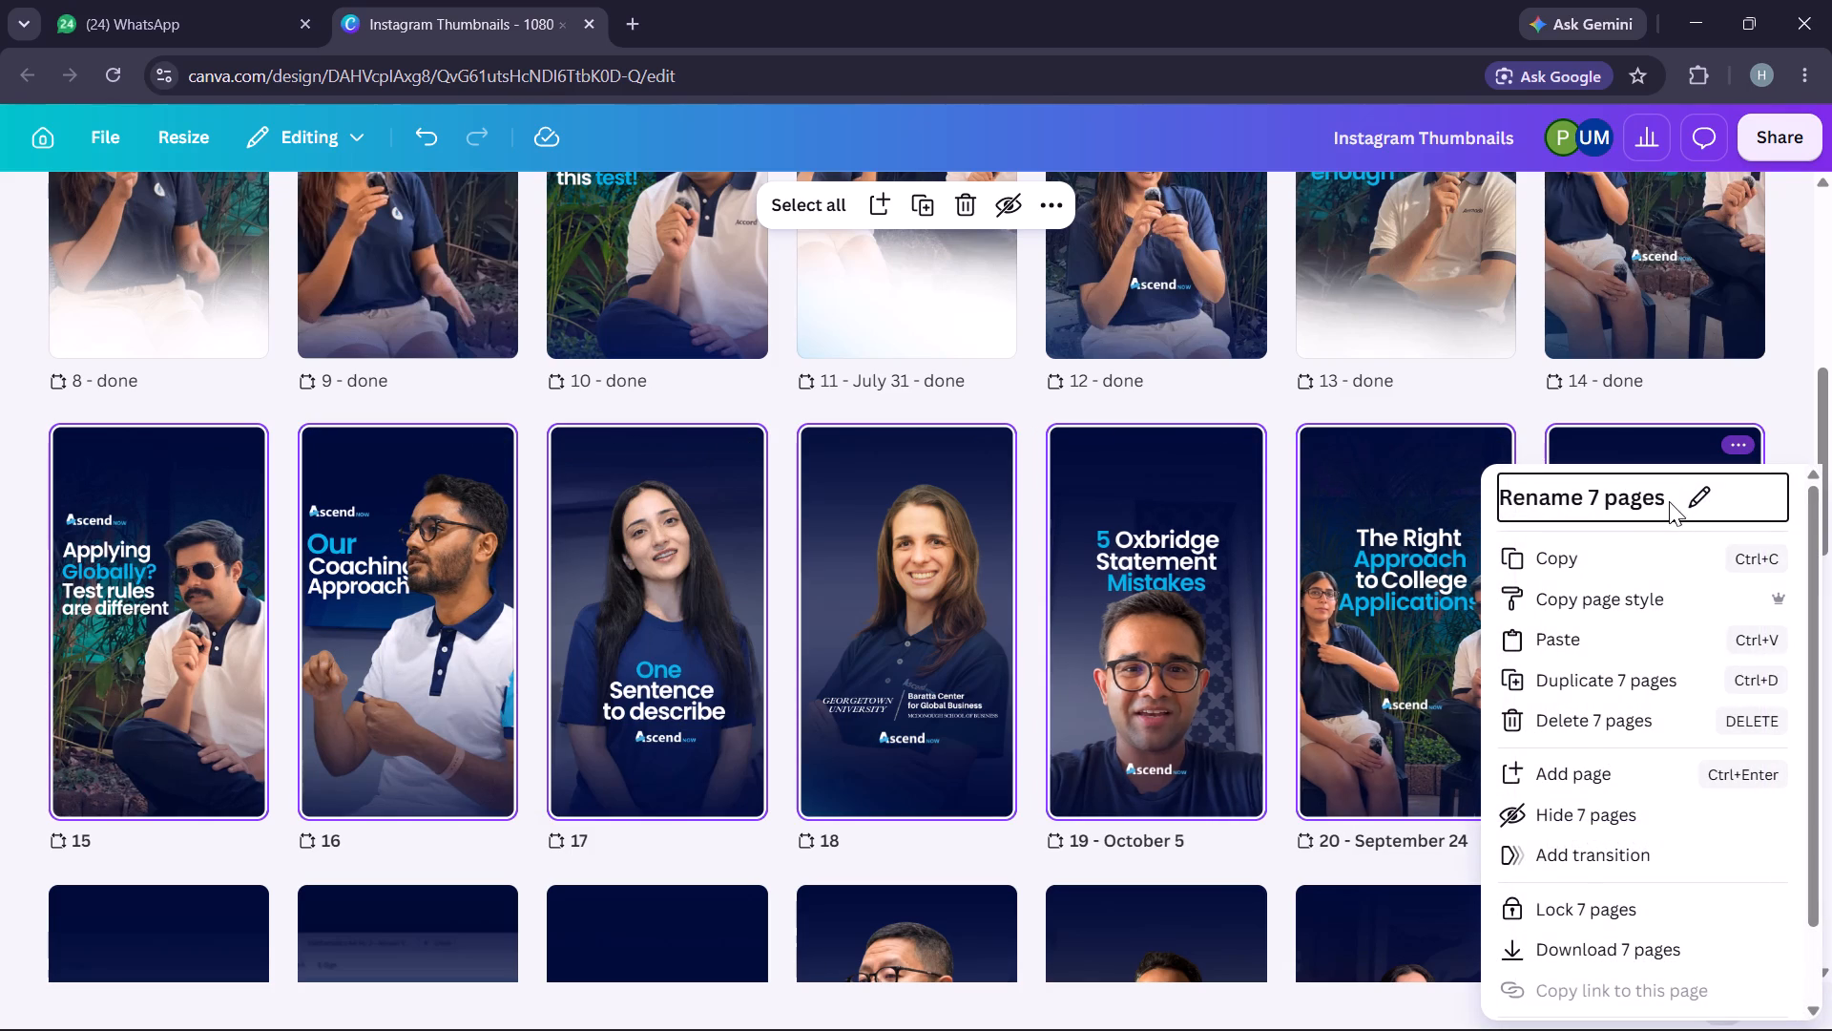
{"action": "left_click", "coordinate": [1660, 499]}
{"action": "type", "text": "done"}
{"action": "key", "text": "Return"}
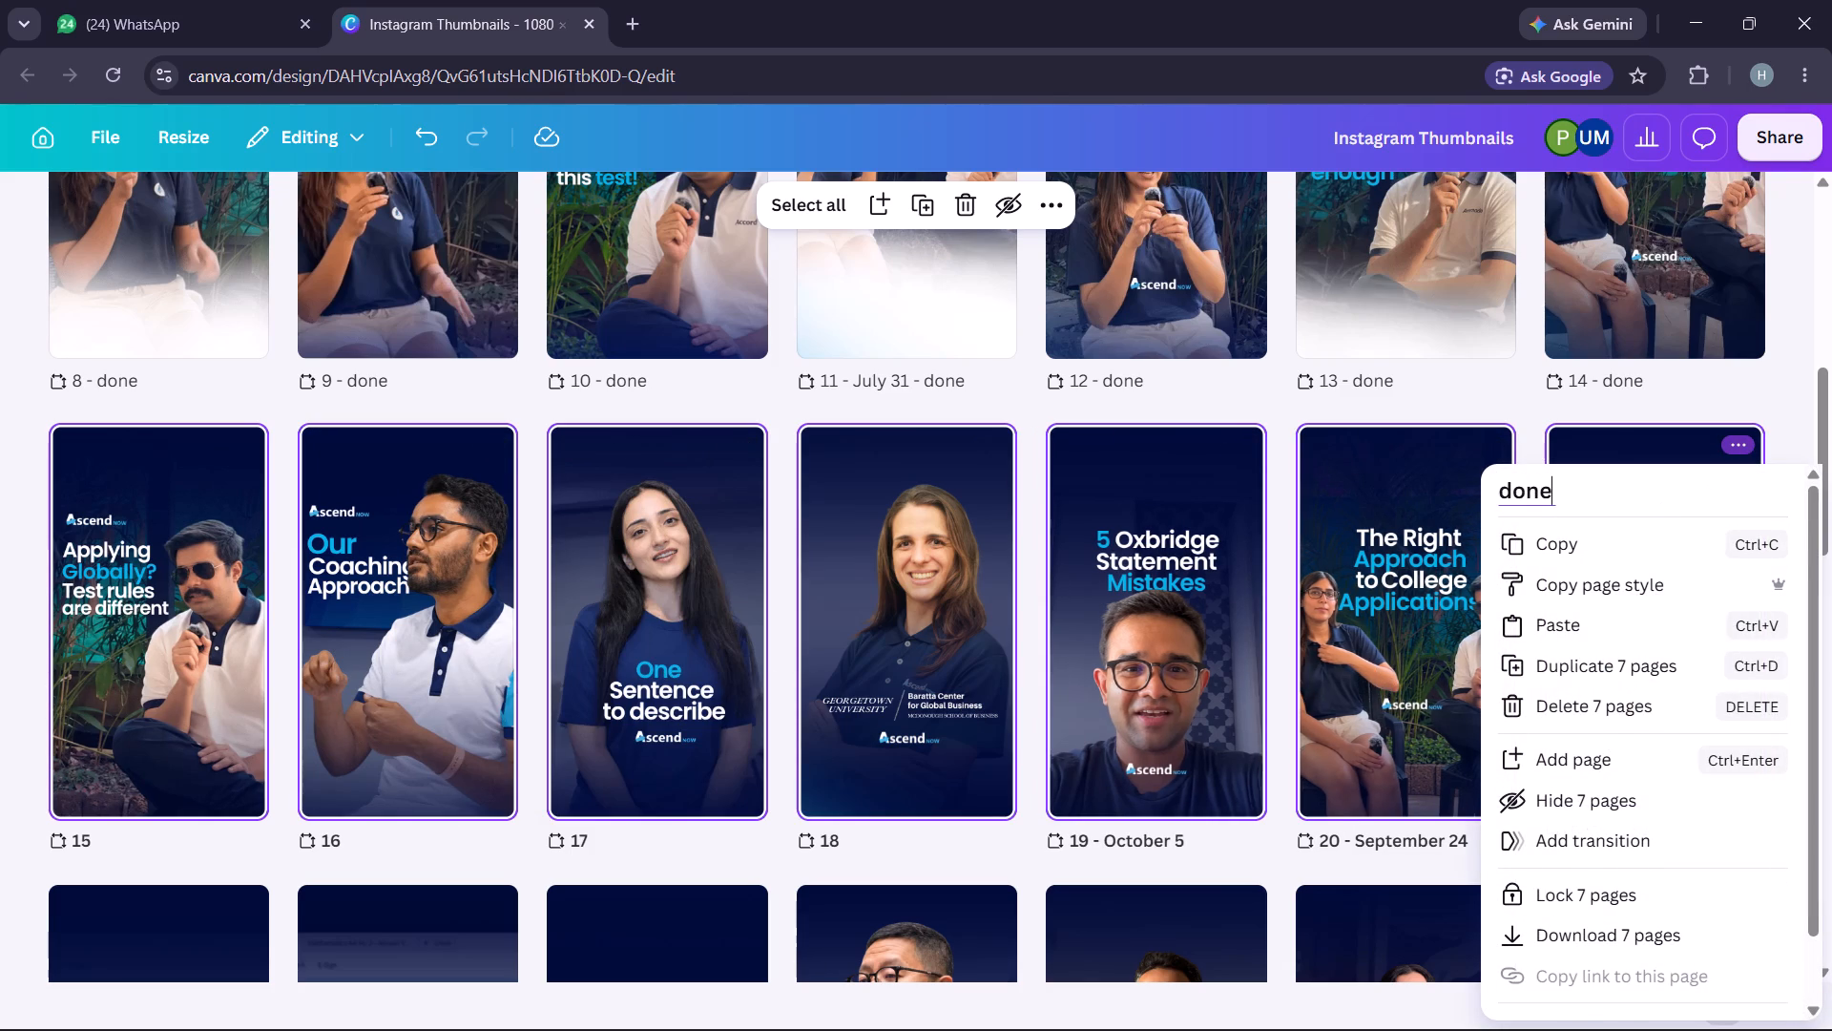
{"action": "left_click", "coordinate": [1388, 645]}
Rename pages 24, 25 and 26 together as "done", from "Rising Stars Bullpen 2026" through "Turning Self-Doubt Into Confidence".
{"action": "scroll", "coordinate": [1388, 645], "scroll_direction": "down", "scroll_amount": 3}
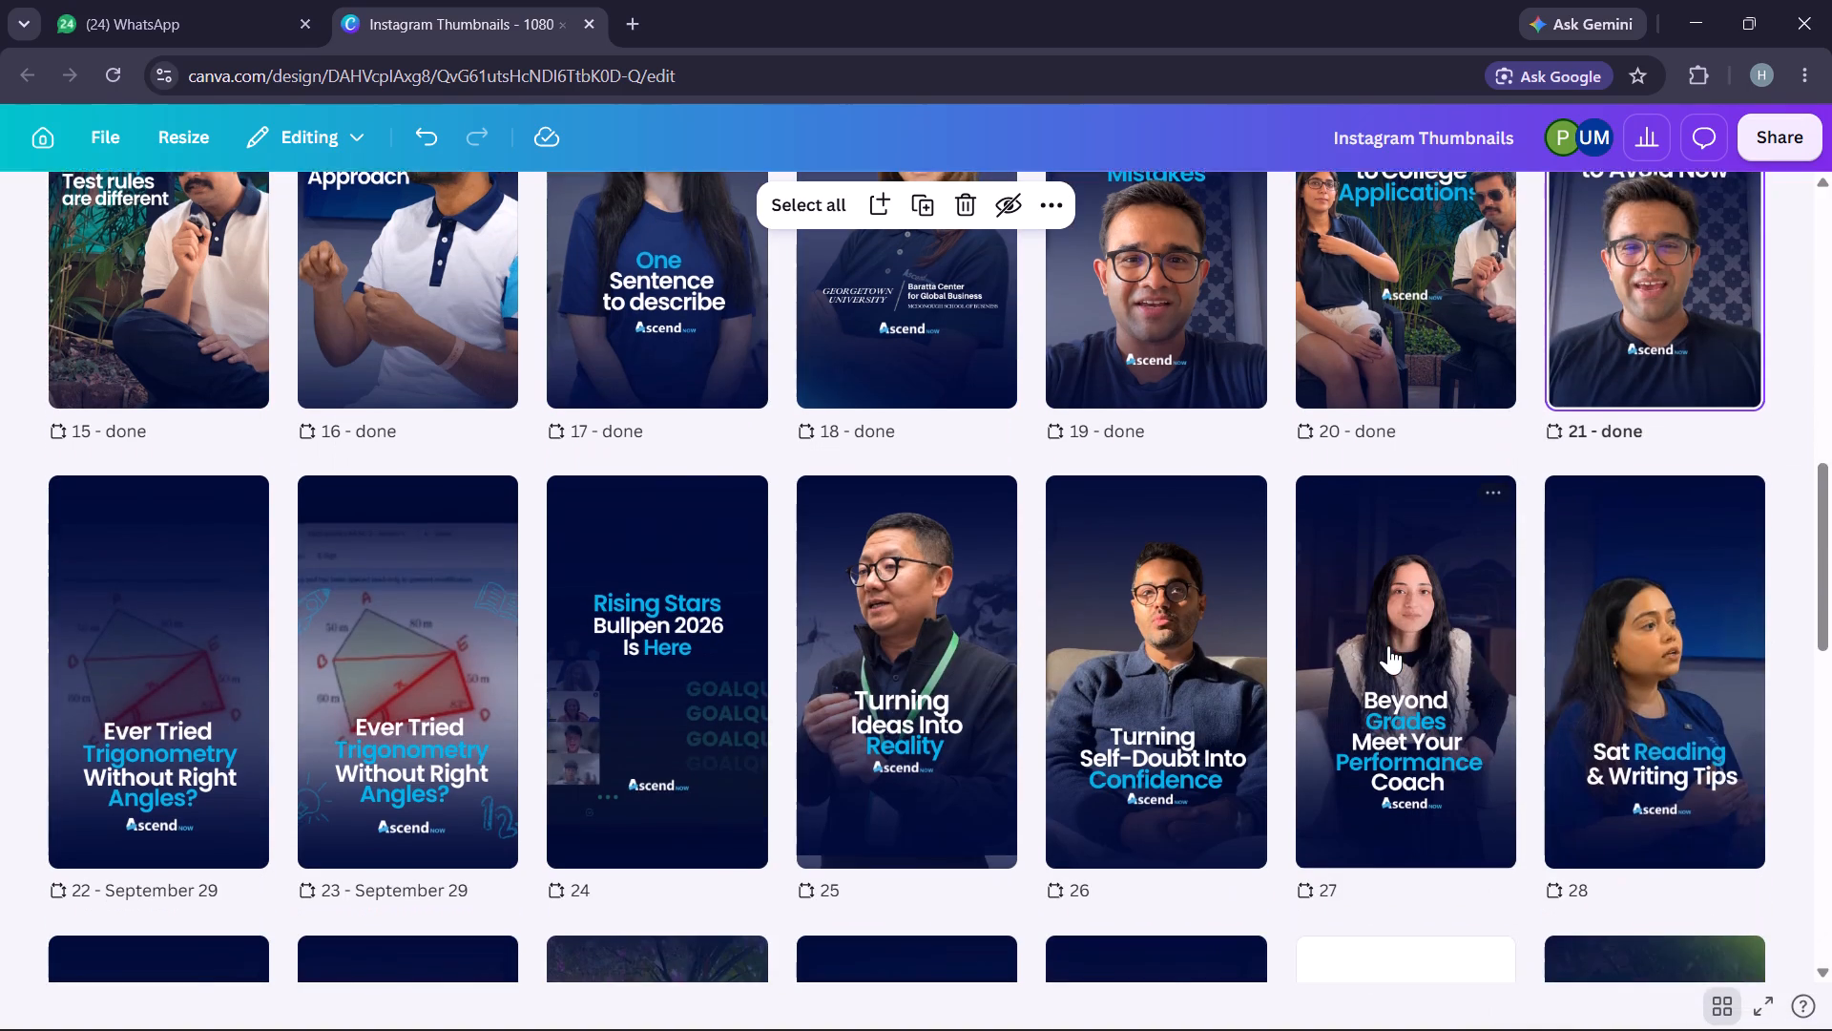
{"action": "scroll", "coordinate": [1388, 645], "scroll_direction": "down", "scroll_amount": 2}
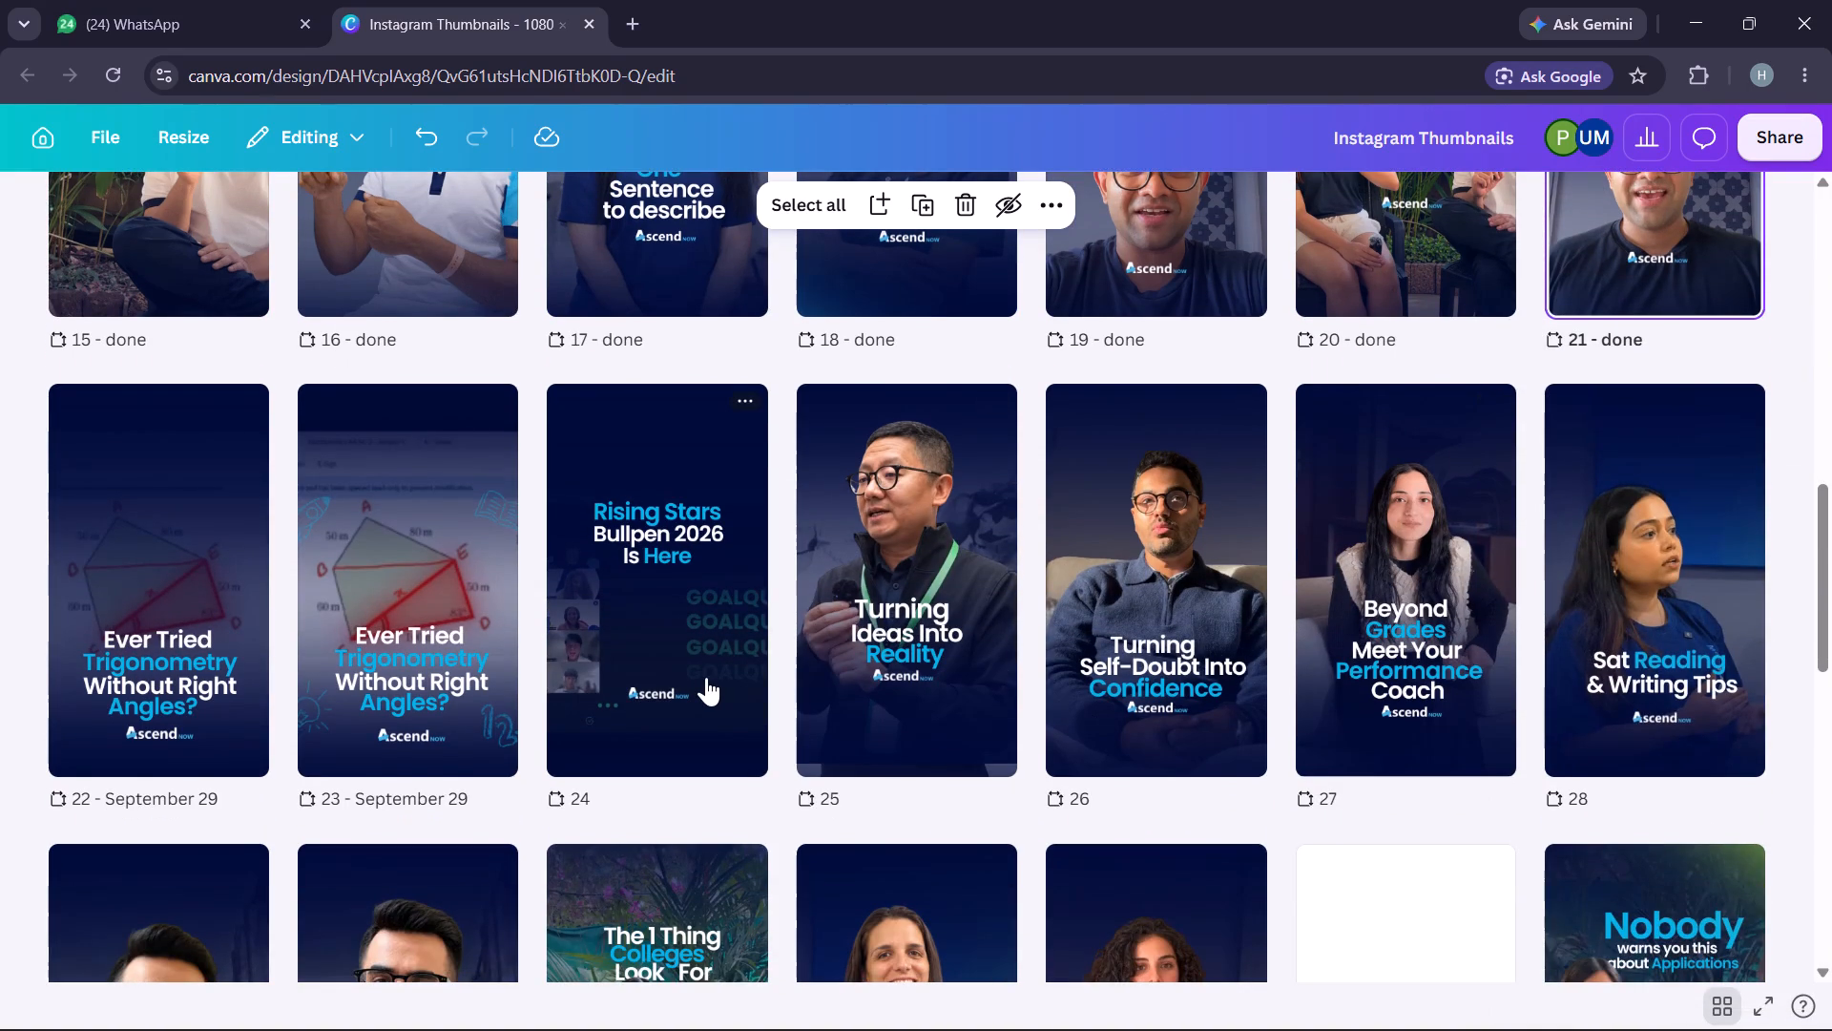
{"action": "left_click", "coordinate": [706, 677]}
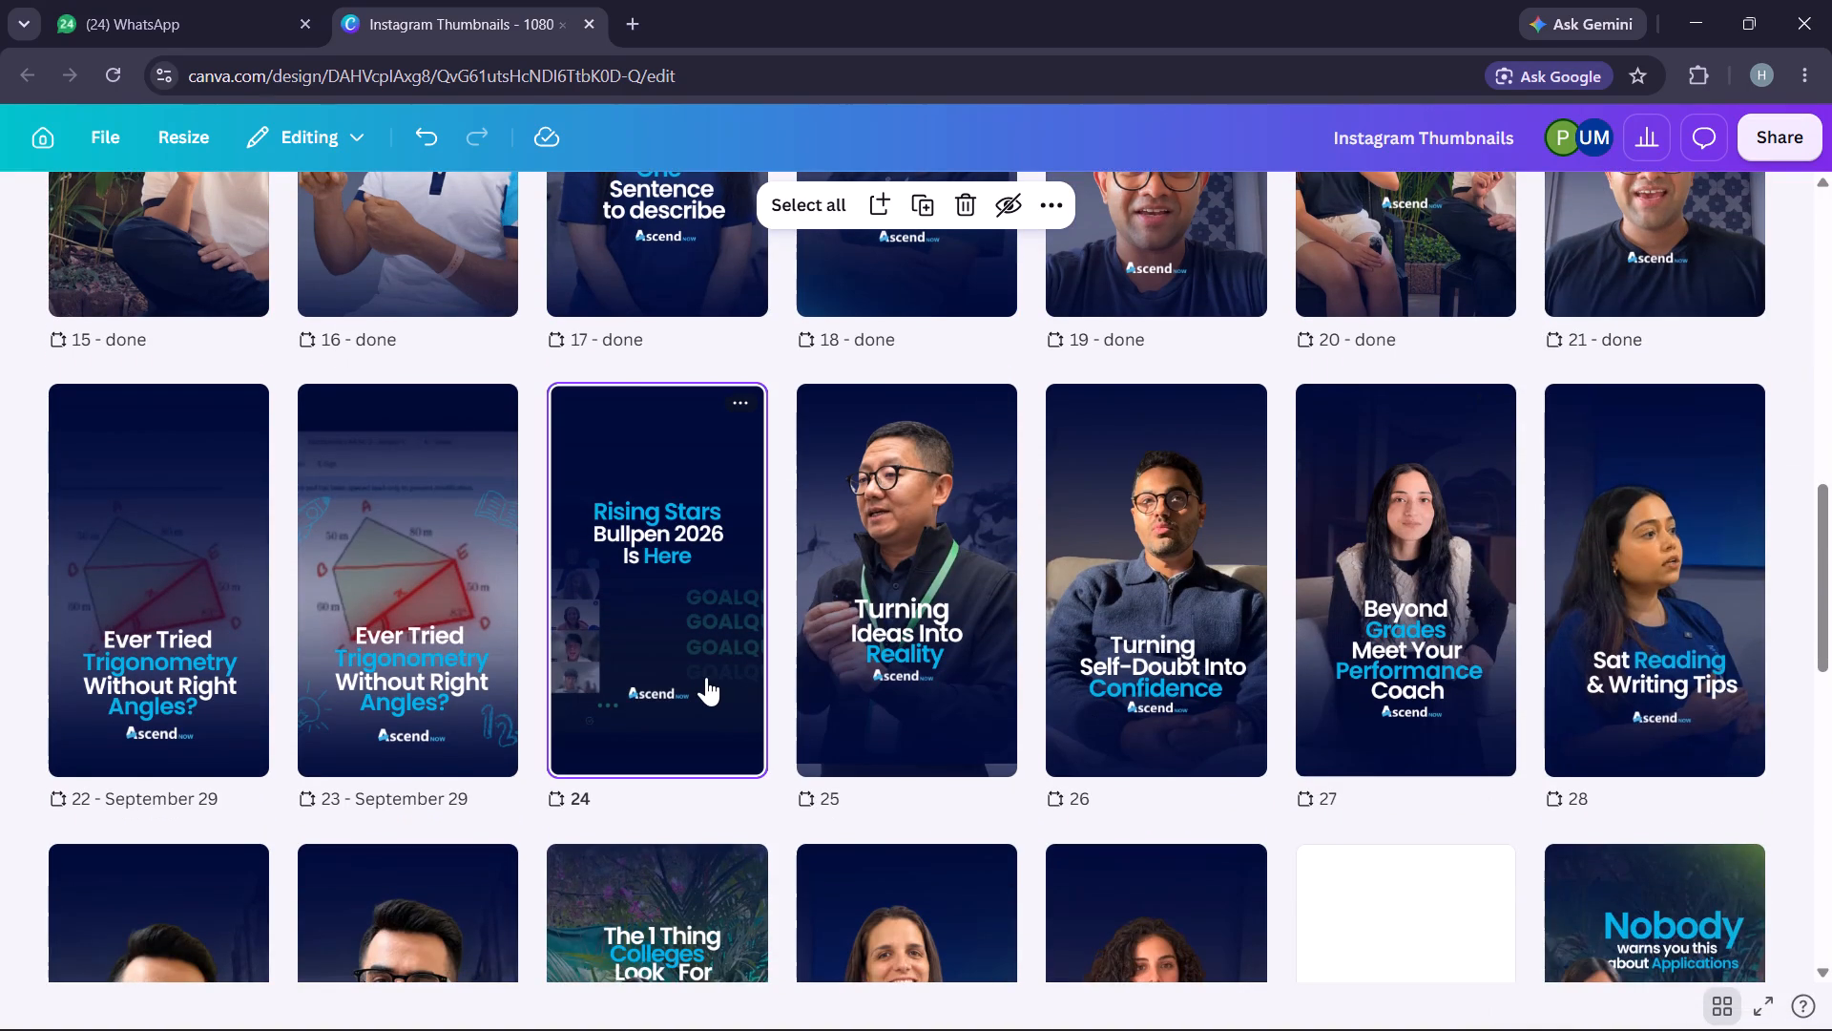
{"action": "left_click", "coordinate": [906, 666], "text": "shift"}
{"action": "left_click", "coordinate": [1196, 639], "text": "shift"}
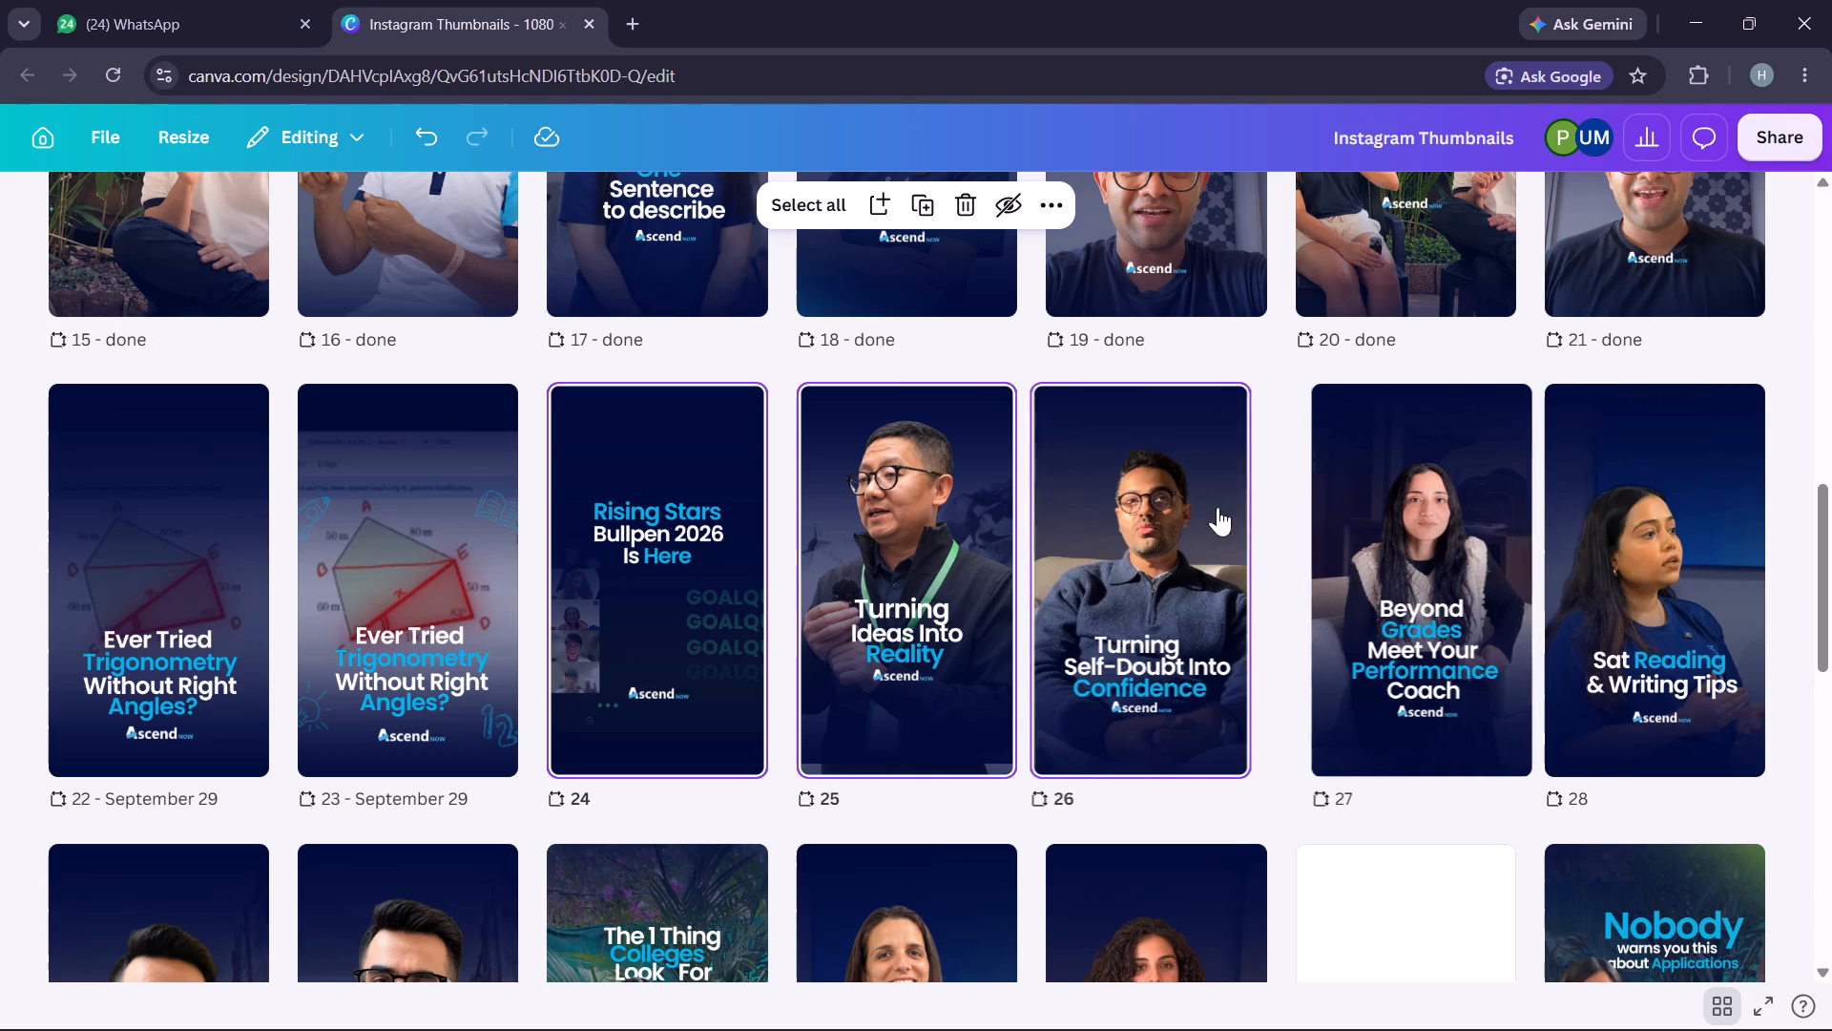
{"action": "left_click", "coordinate": [1239, 401]}
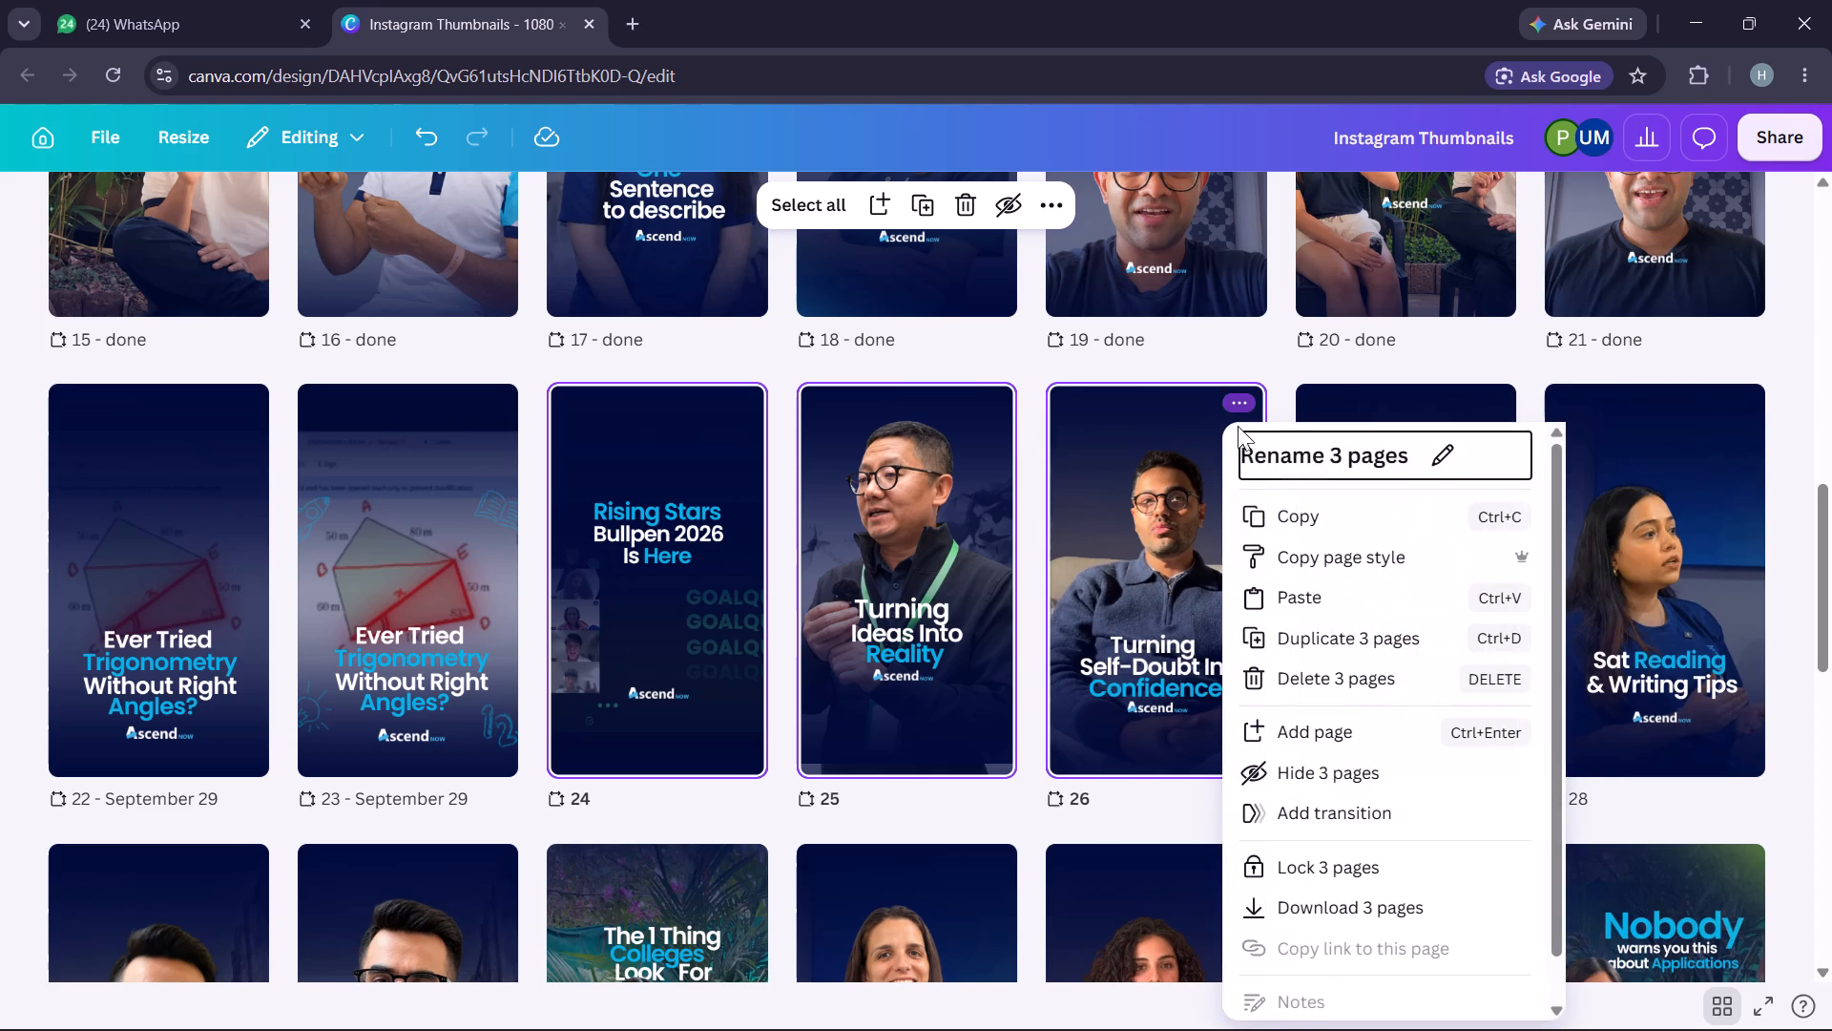
{"action": "left_click", "coordinate": [1293, 461]}
{"action": "type", "text": "done"}
{"action": "key", "text": "Return"}
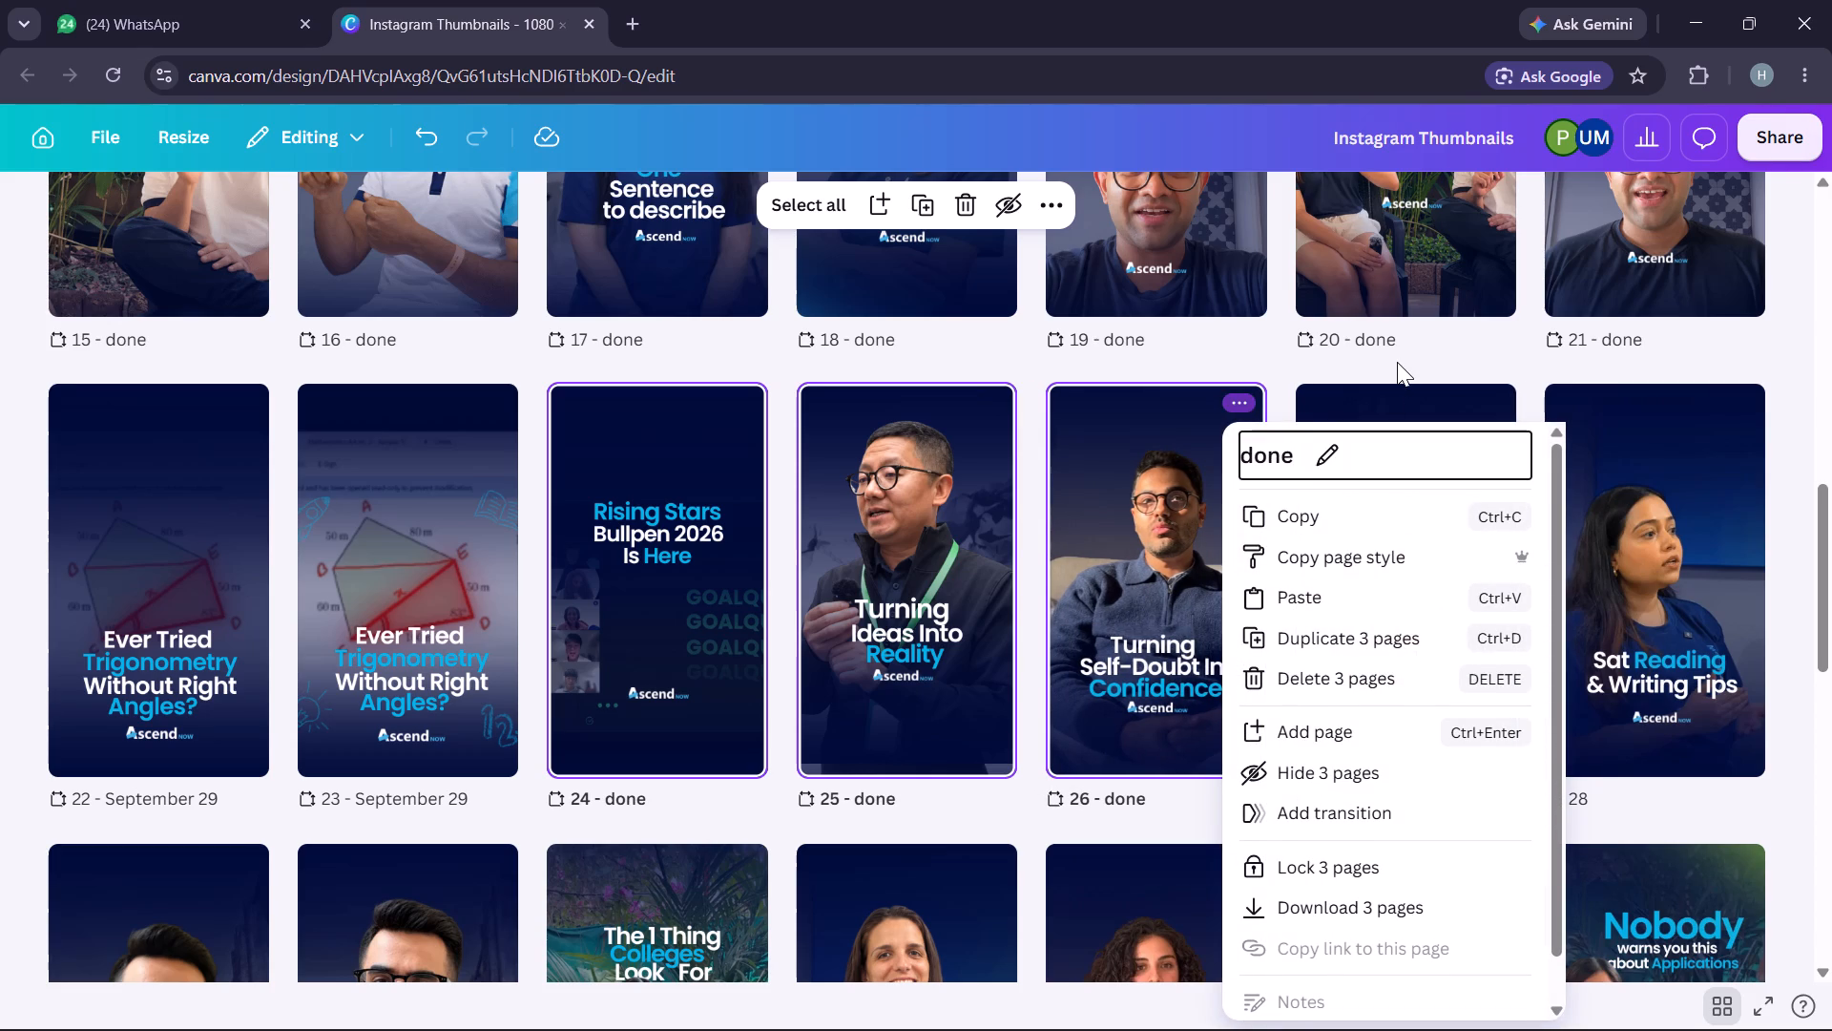
{"action": "left_click", "coordinate": [1398, 366]}
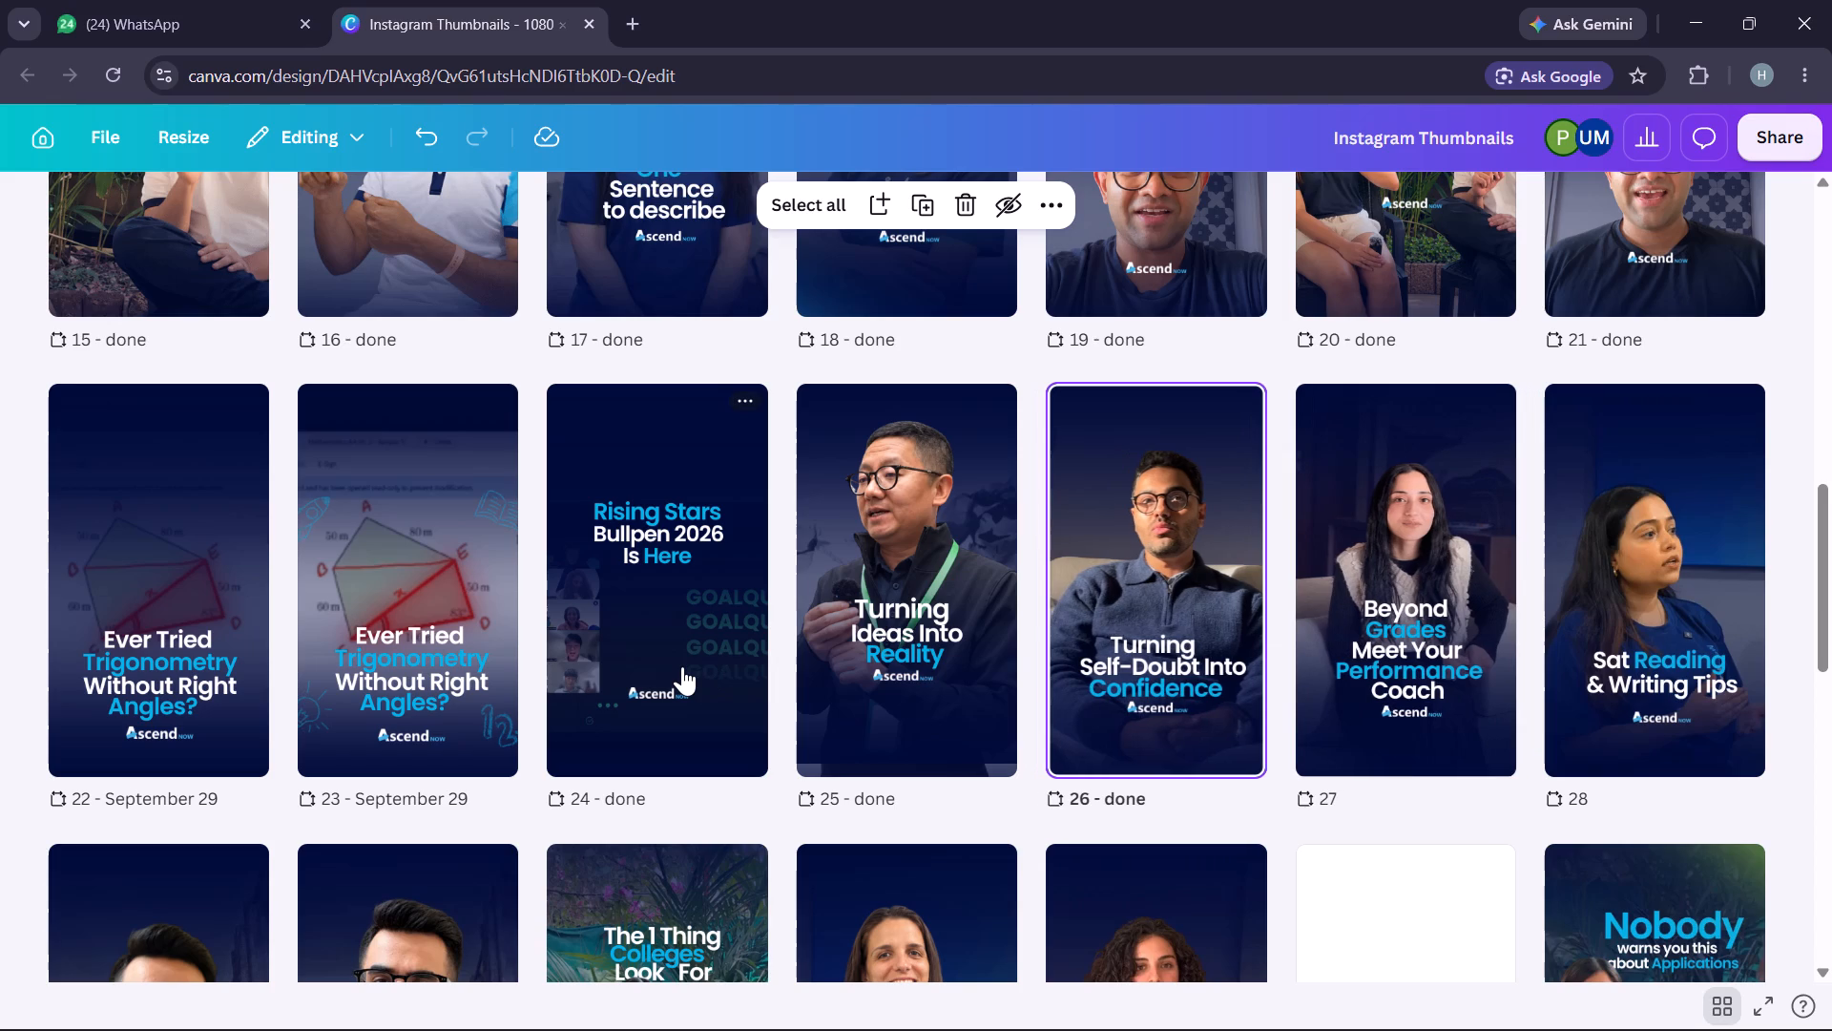
Move page 23, the doodled "Ever Tried Trigonometry Without Right Angles?" thumbnail, to page 1, with "Rising Stars Bullpen 2026" right after it.
{"action": "scroll", "coordinate": [682, 666], "scroll_direction": "down", "scroll_amount": 1}
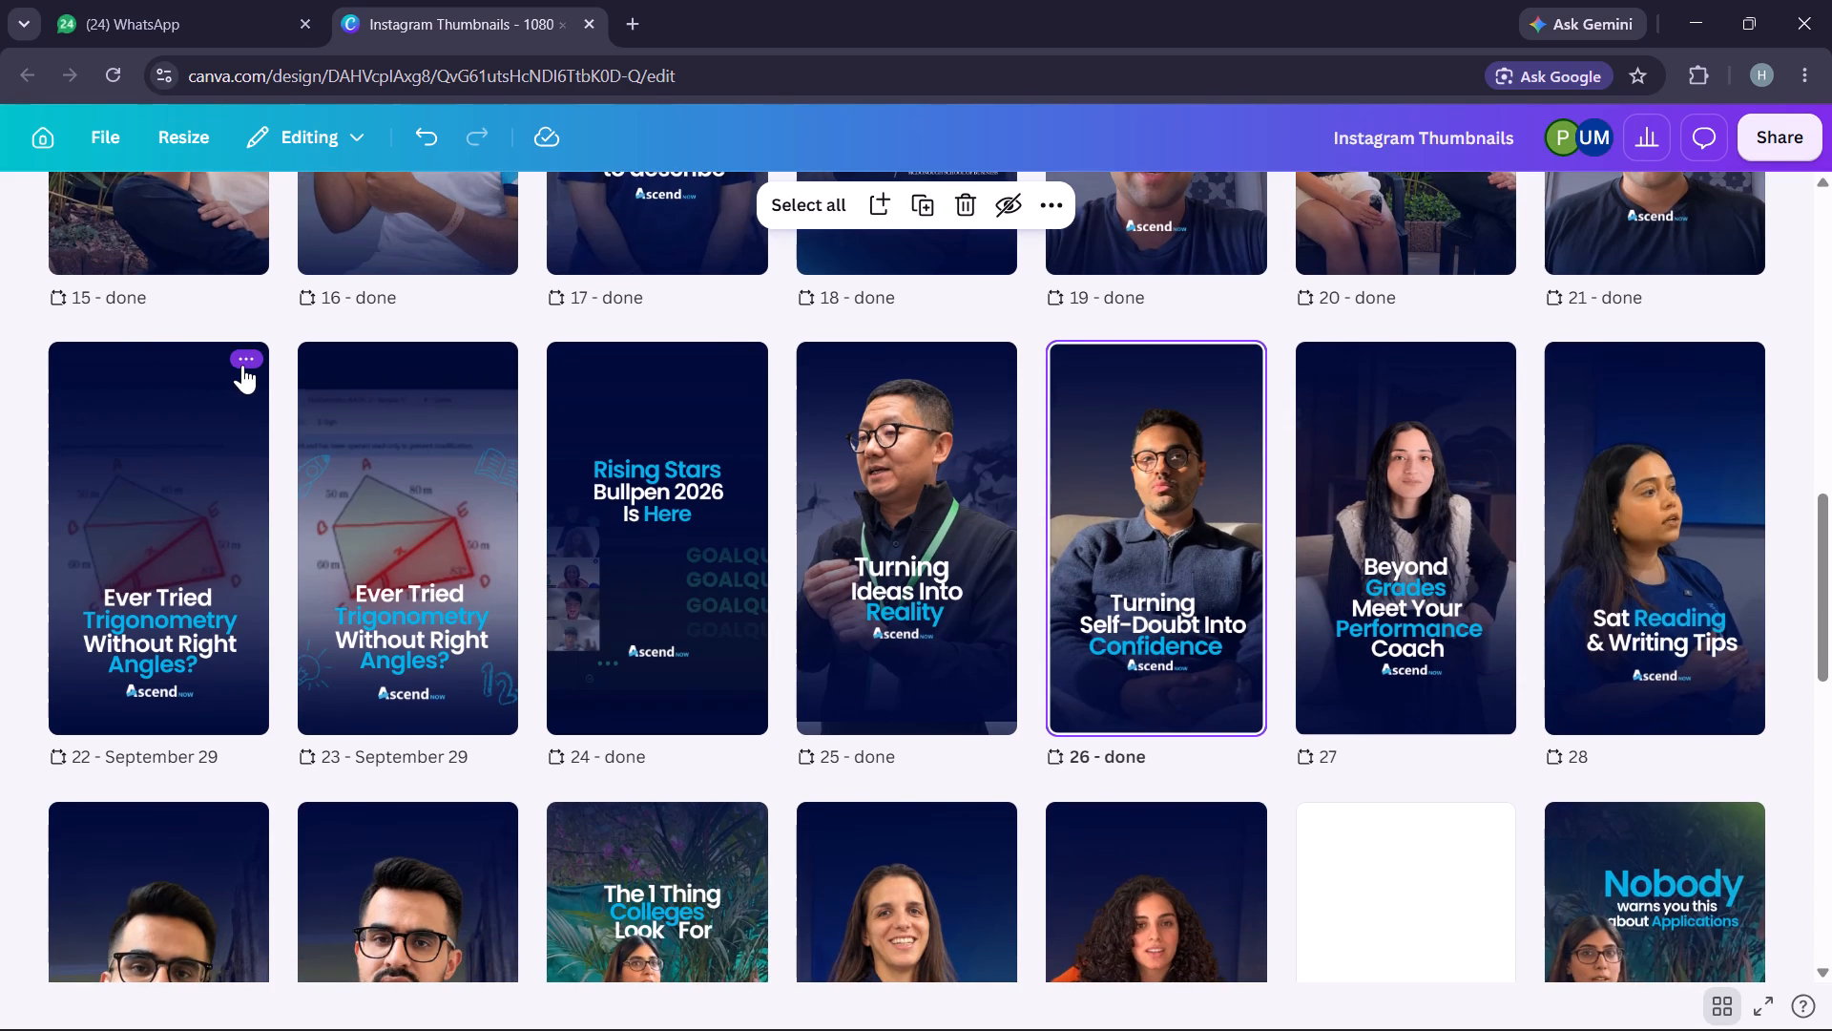
{"action": "left_click_drag", "start_coordinate": [428, 500], "coordinate": [360, 325]}
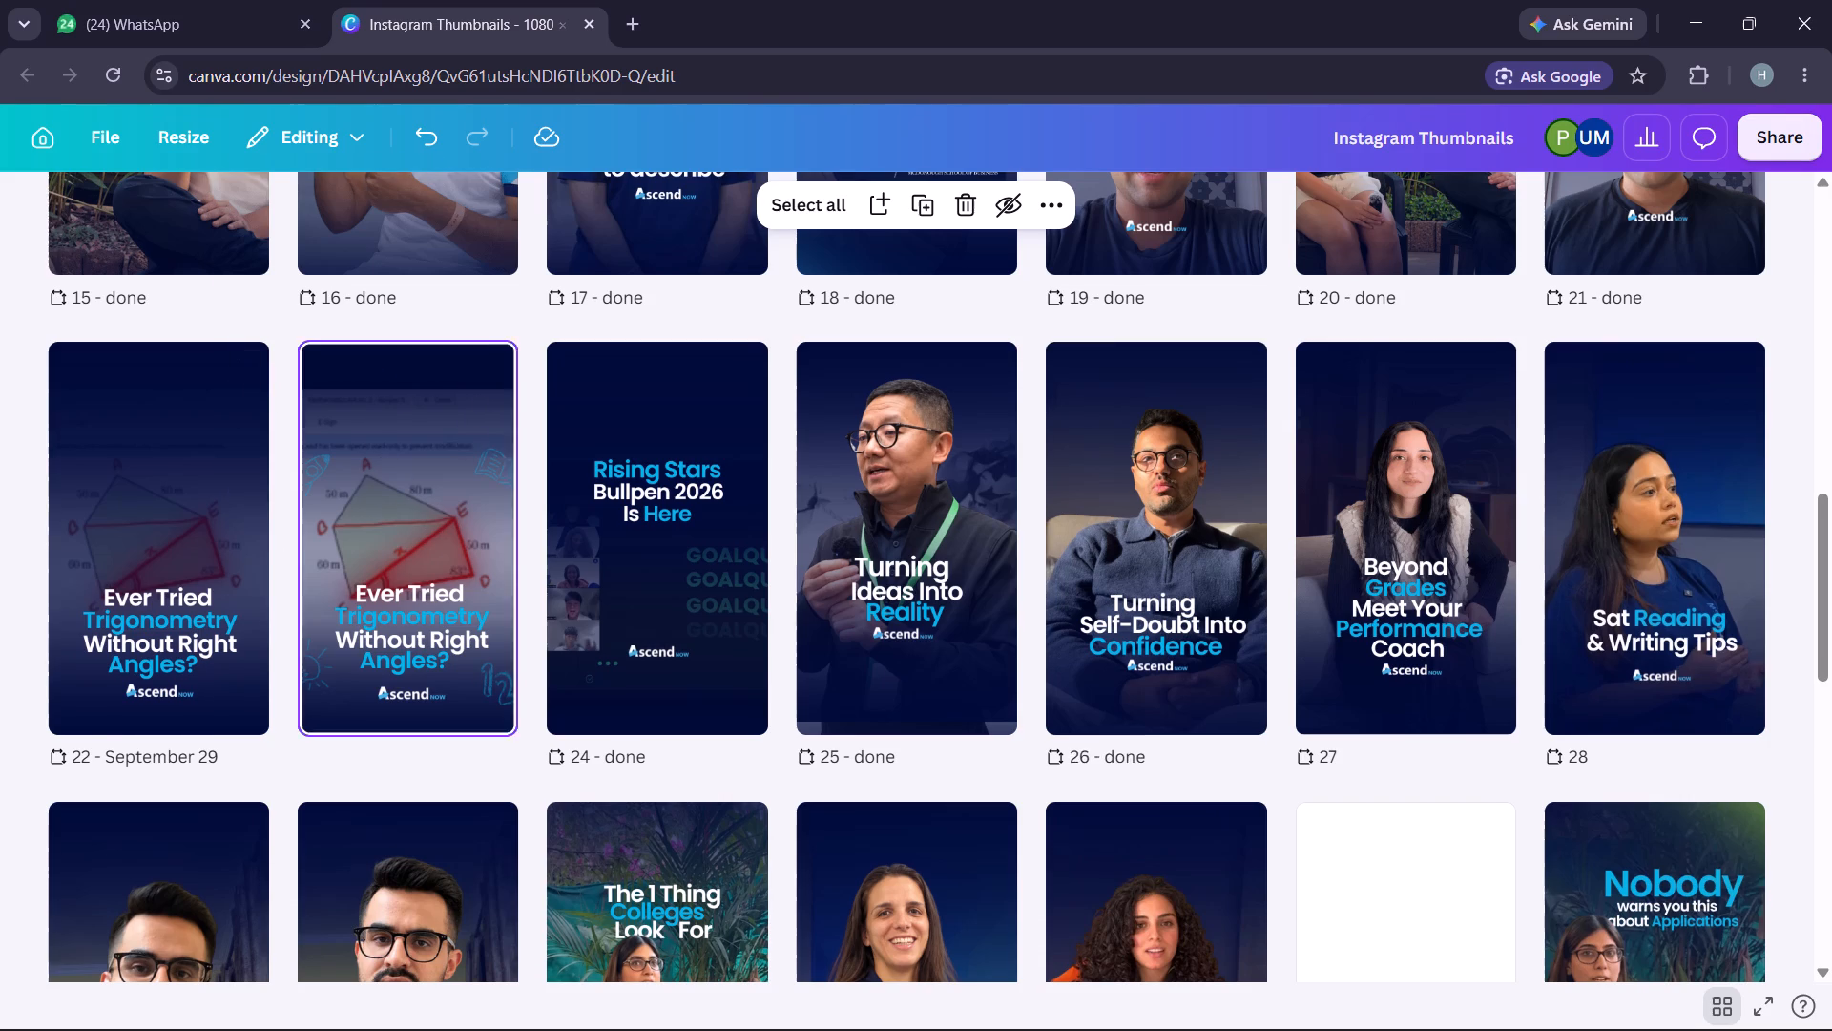
{"action": "left_click_drag", "start_coordinate": [360, 325], "coordinate": [328, 314]}
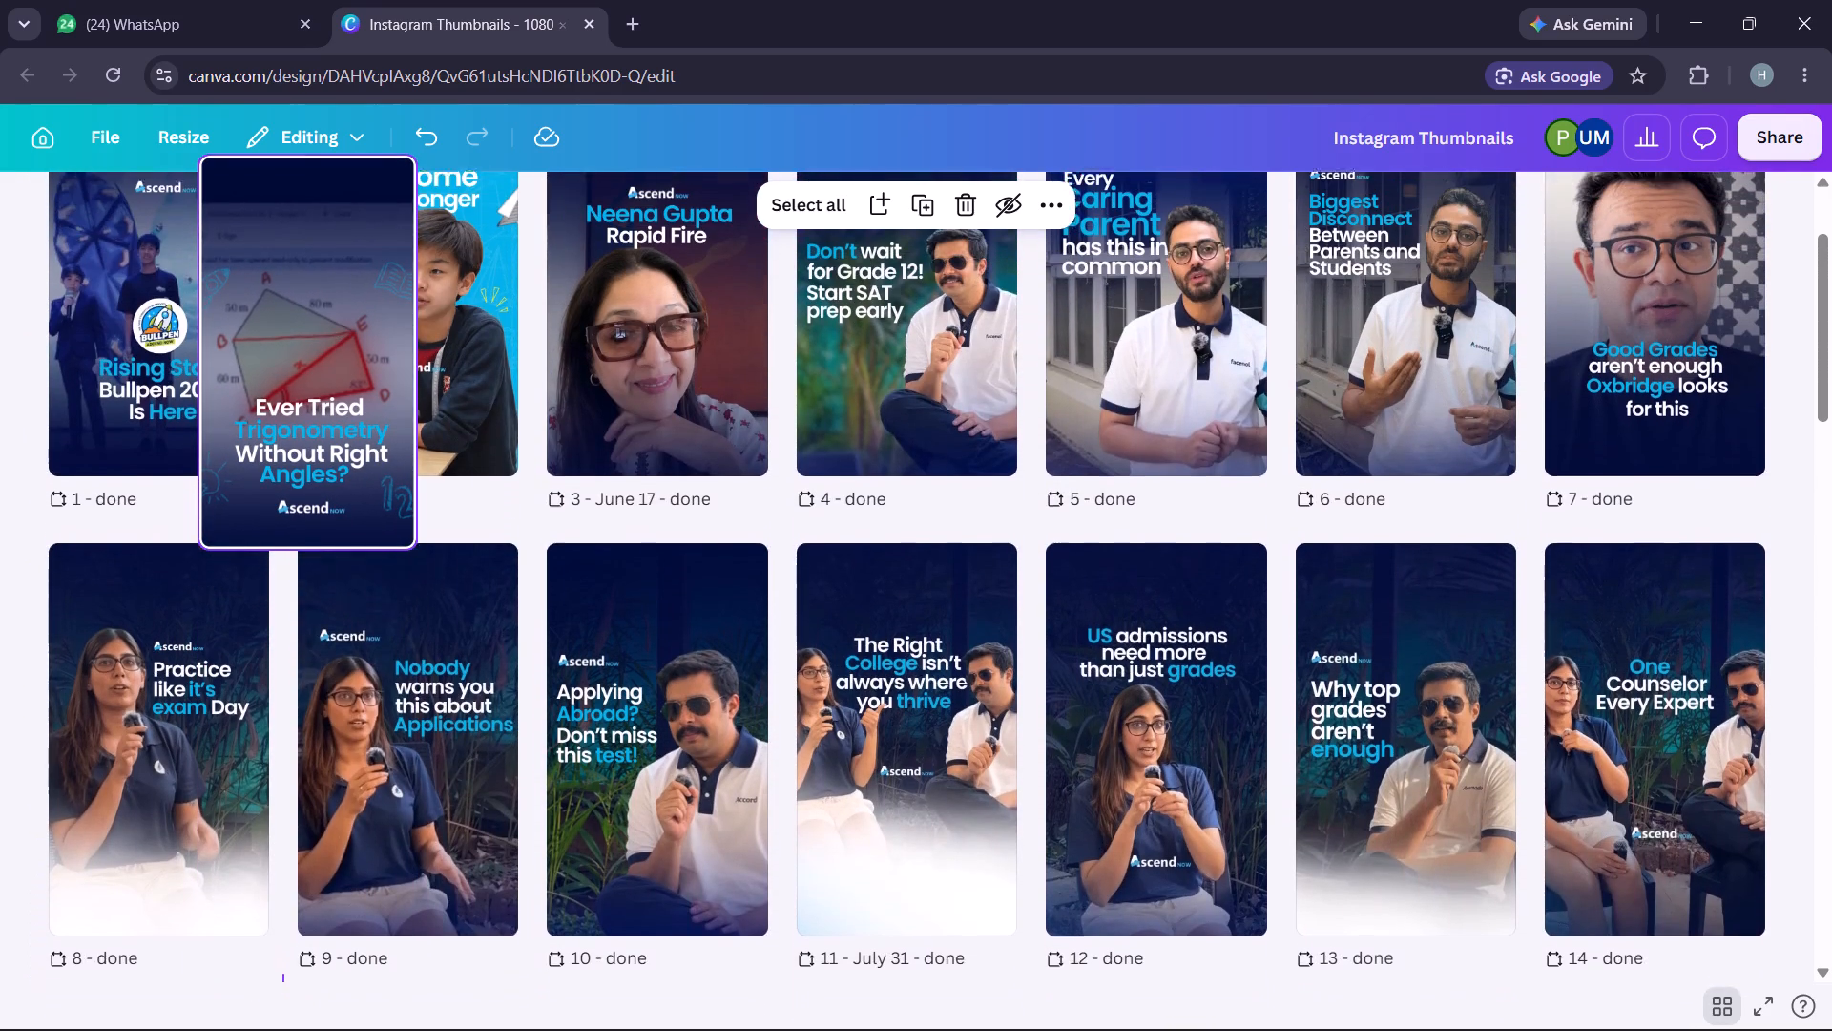
{"action": "left_click_drag", "start_coordinate": [328, 314], "coordinate": [317, 410]}
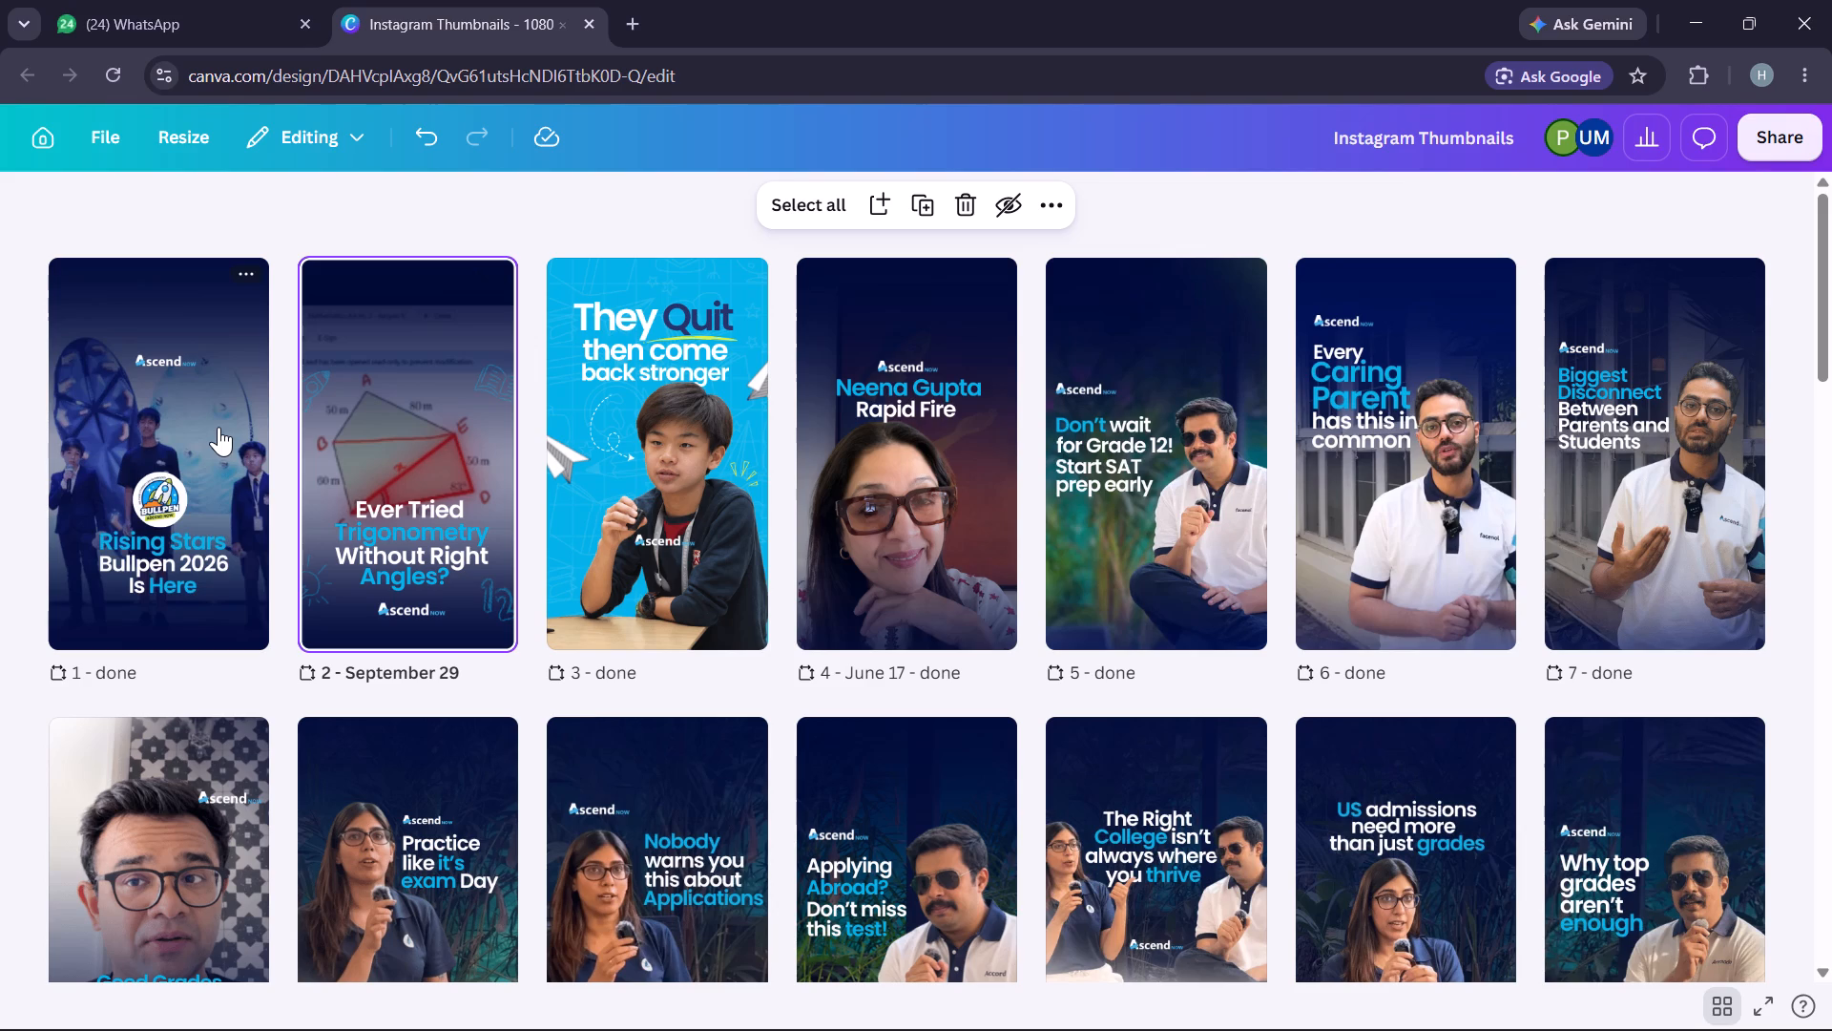
{"action": "left_click_drag", "start_coordinate": [197, 516], "coordinate": [201, 516]}
{"action": "left_click_drag", "start_coordinate": [201, 516], "coordinate": [551, 537]}
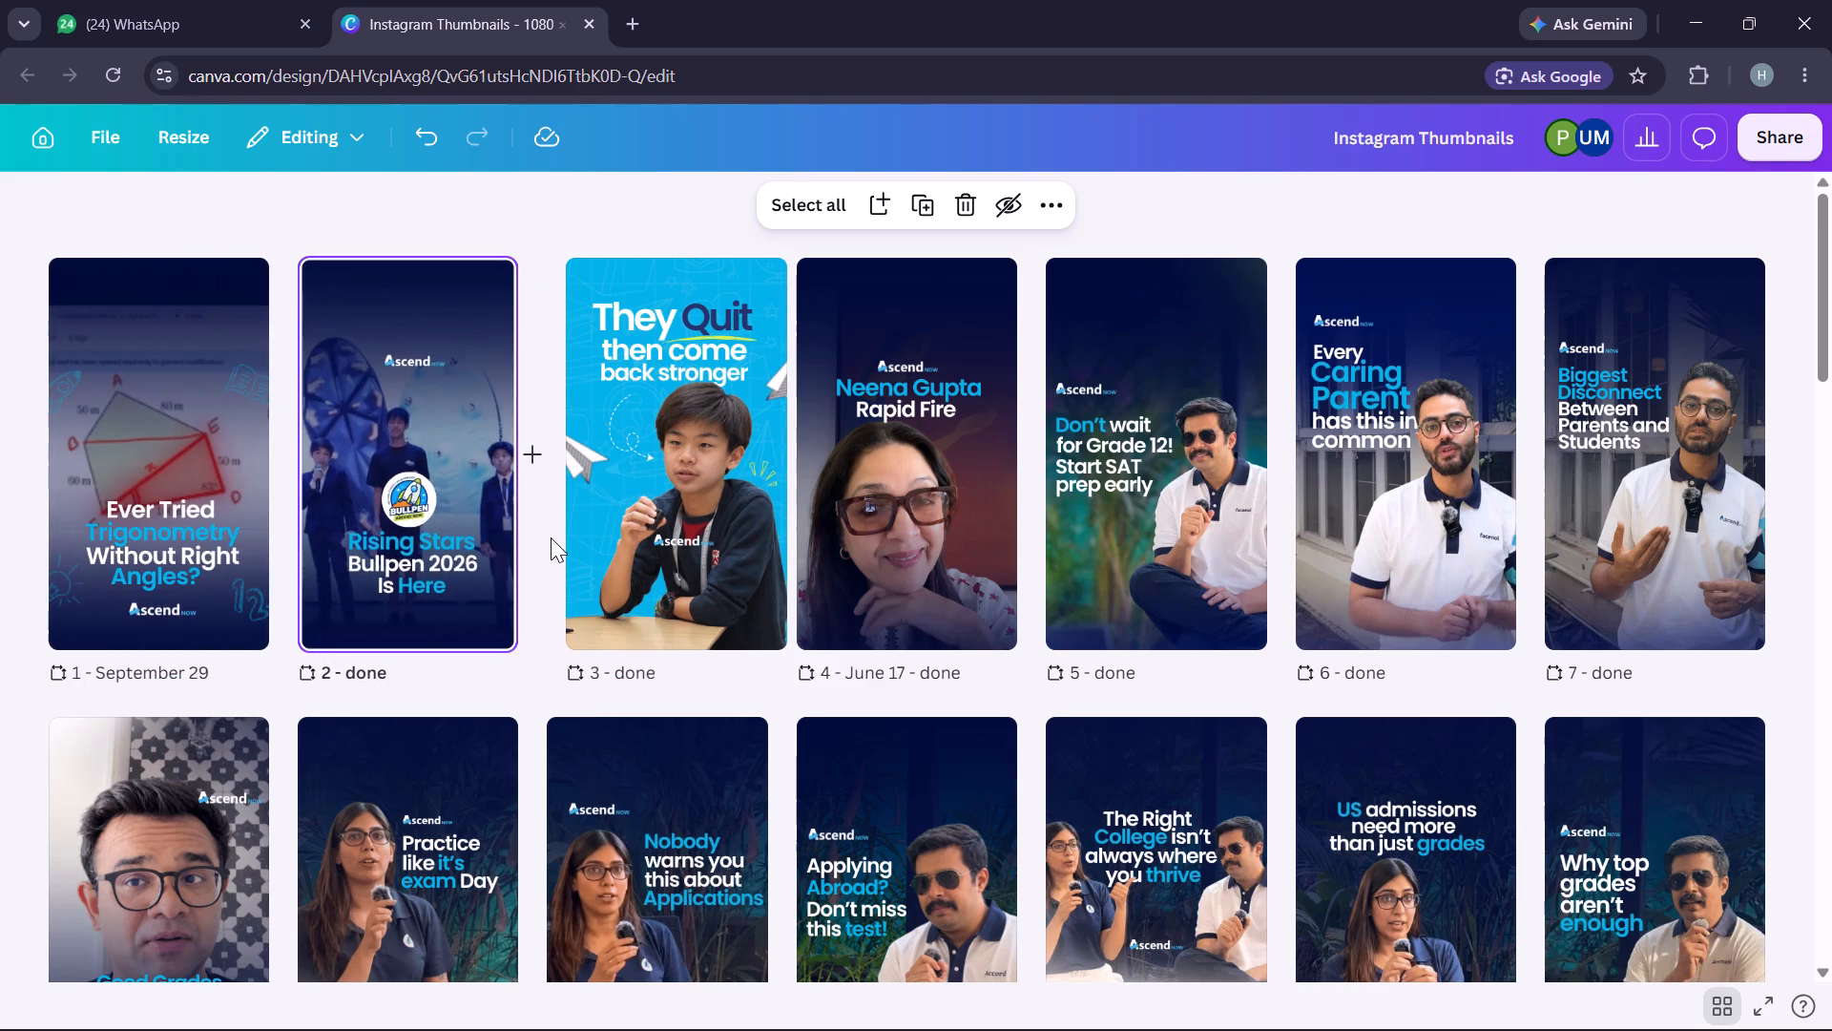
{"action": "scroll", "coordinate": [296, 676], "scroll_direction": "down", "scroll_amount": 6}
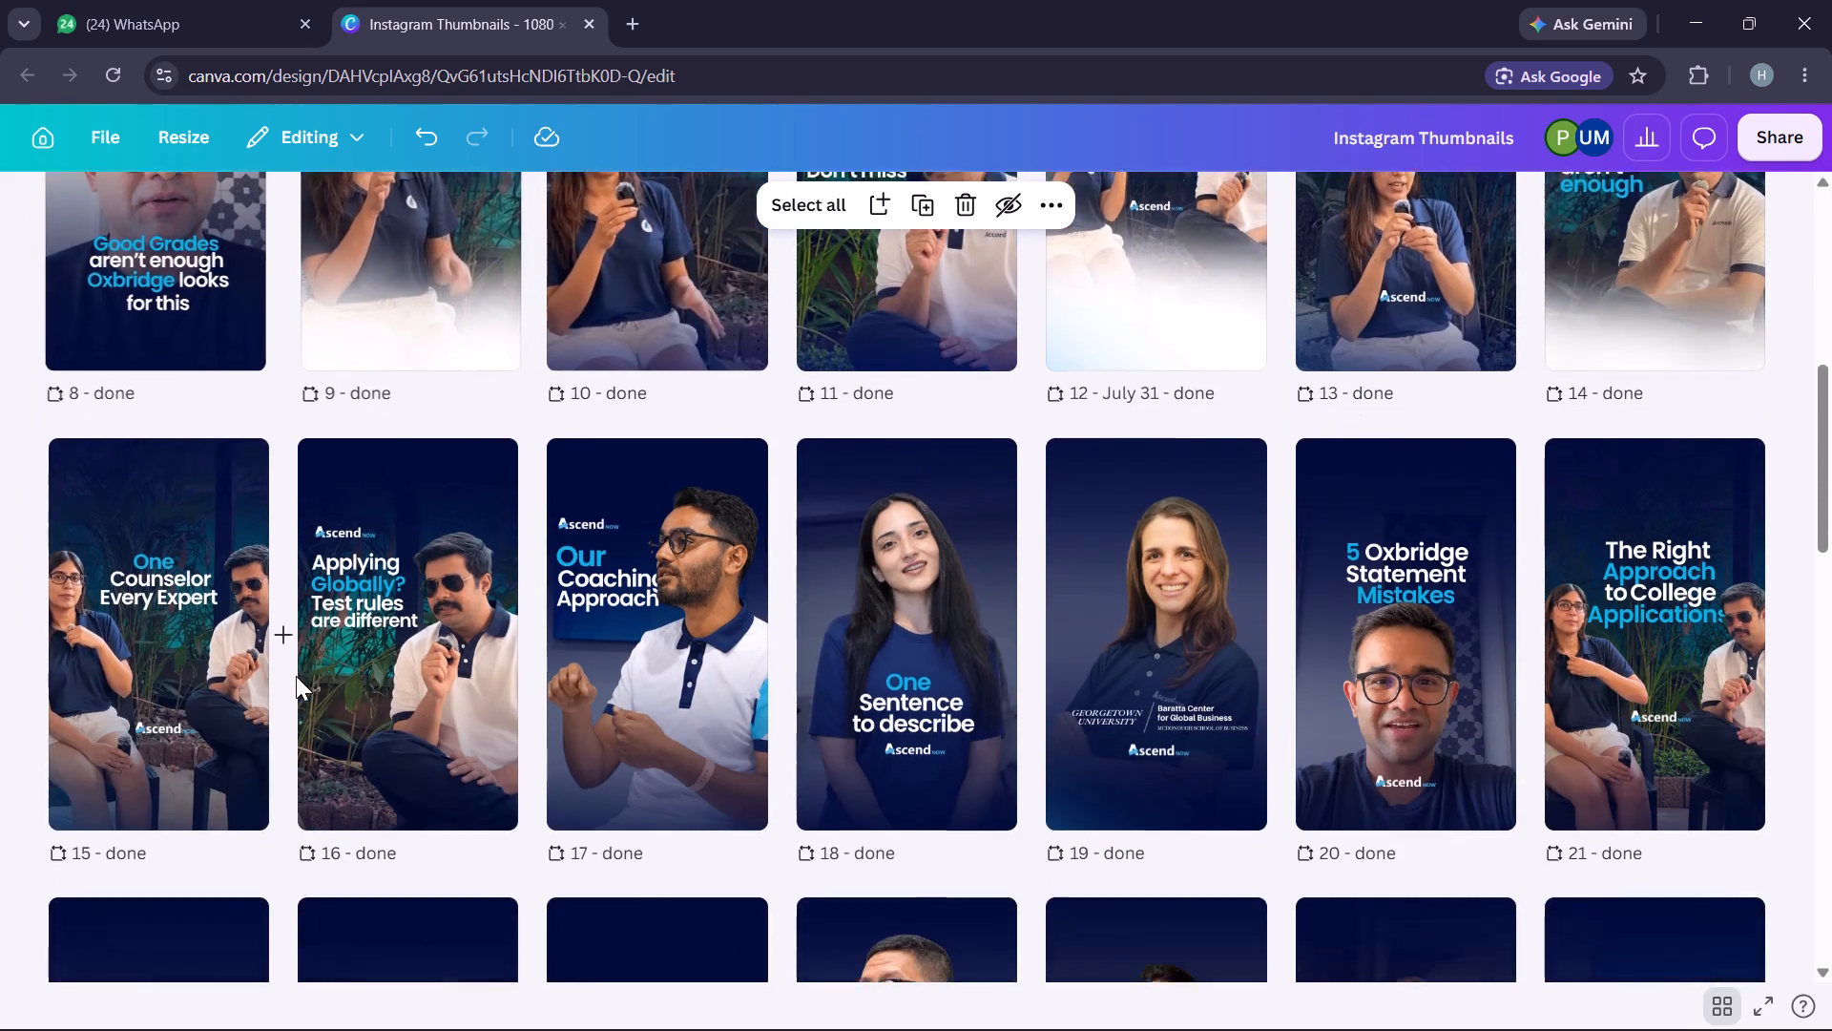
Rename pages 22 to 27 together as "done", from "Three Oxbridge Admin Traps to Avoid Now" through "Beyond Grades Meet Your Performance Coach".
{"action": "scroll", "coordinate": [296, 676], "scroll_direction": "down", "scroll_amount": 5}
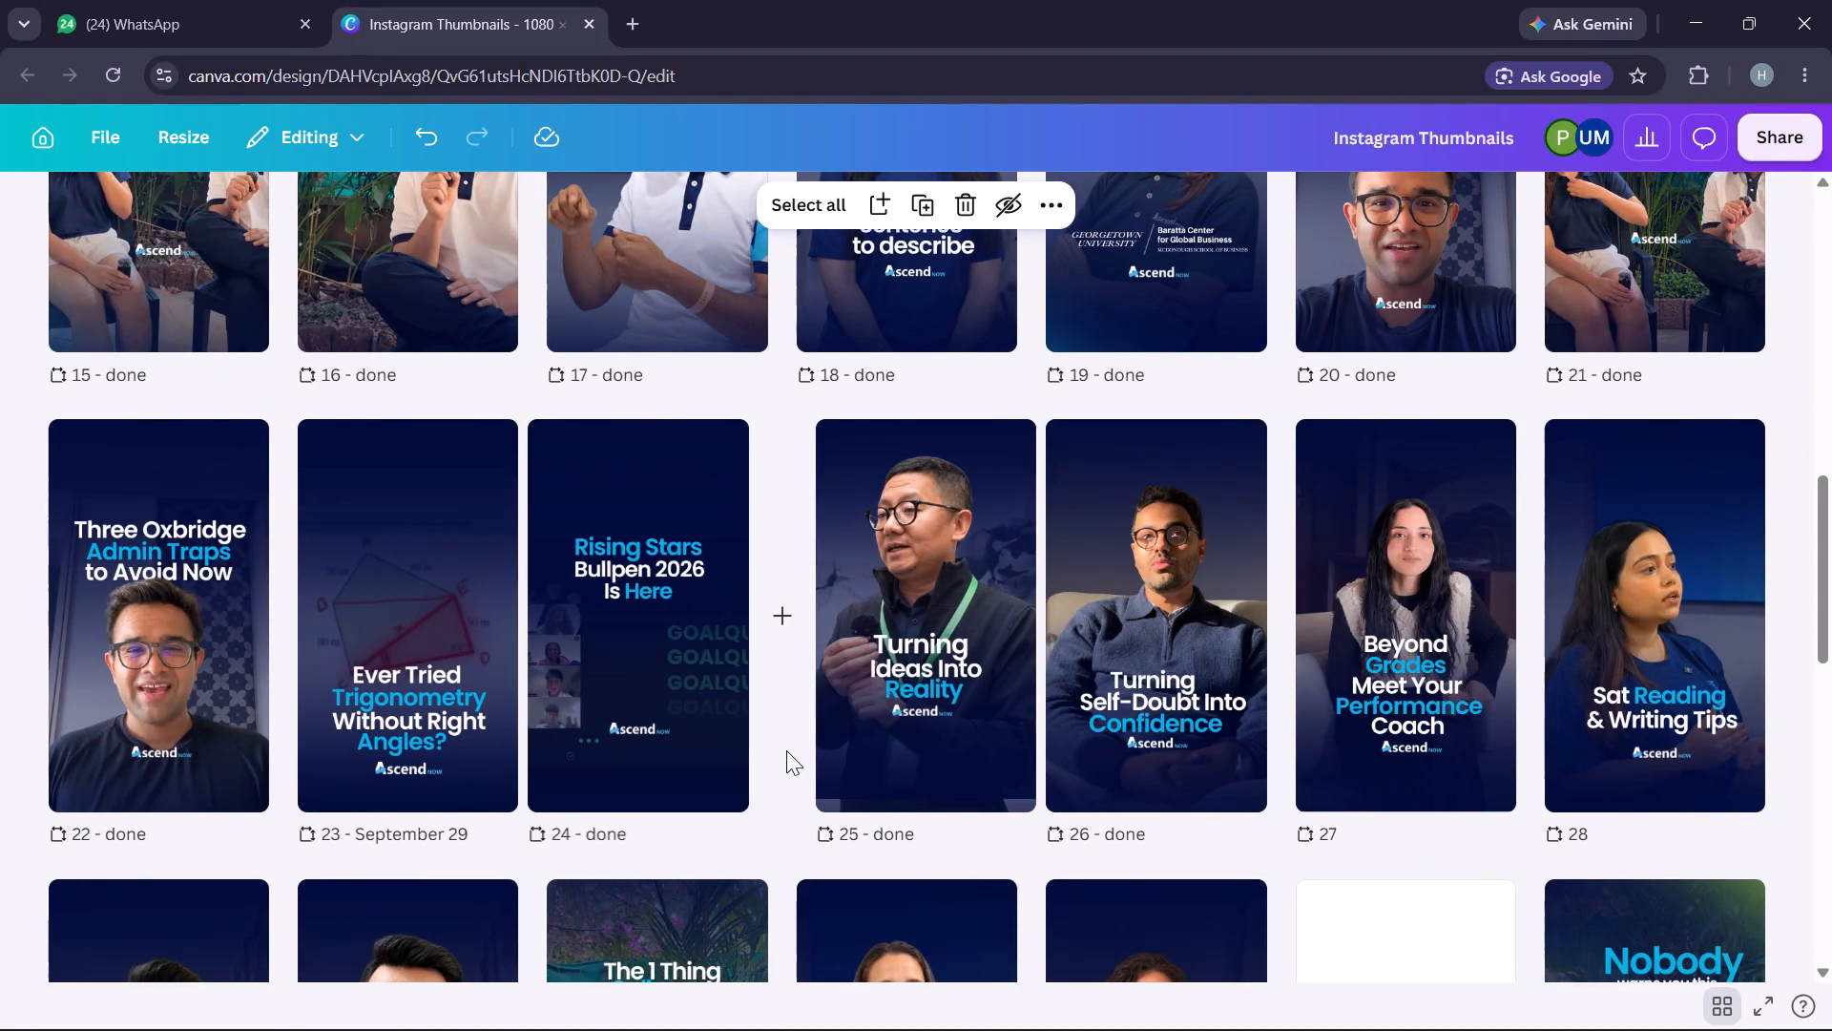
{"action": "scroll", "coordinate": [786, 750], "scroll_direction": "down", "scroll_amount": 2}
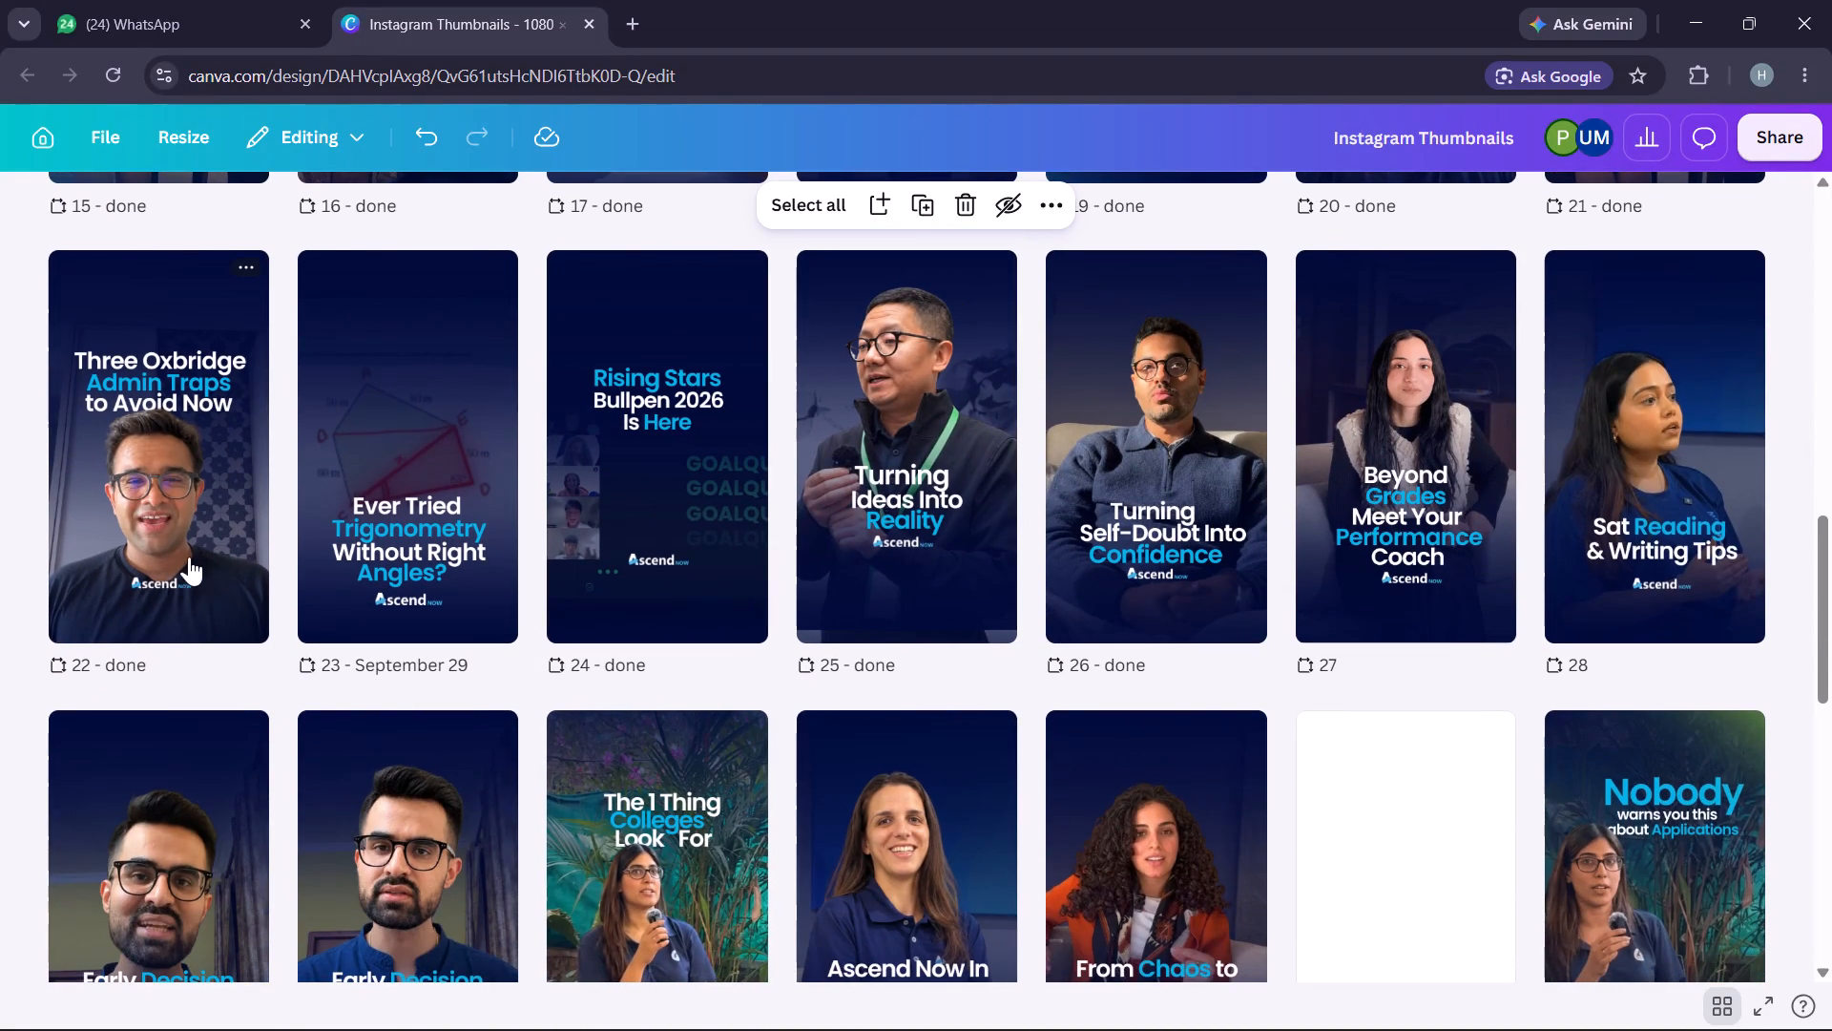
{"action": "left_click", "coordinate": [219, 539]}
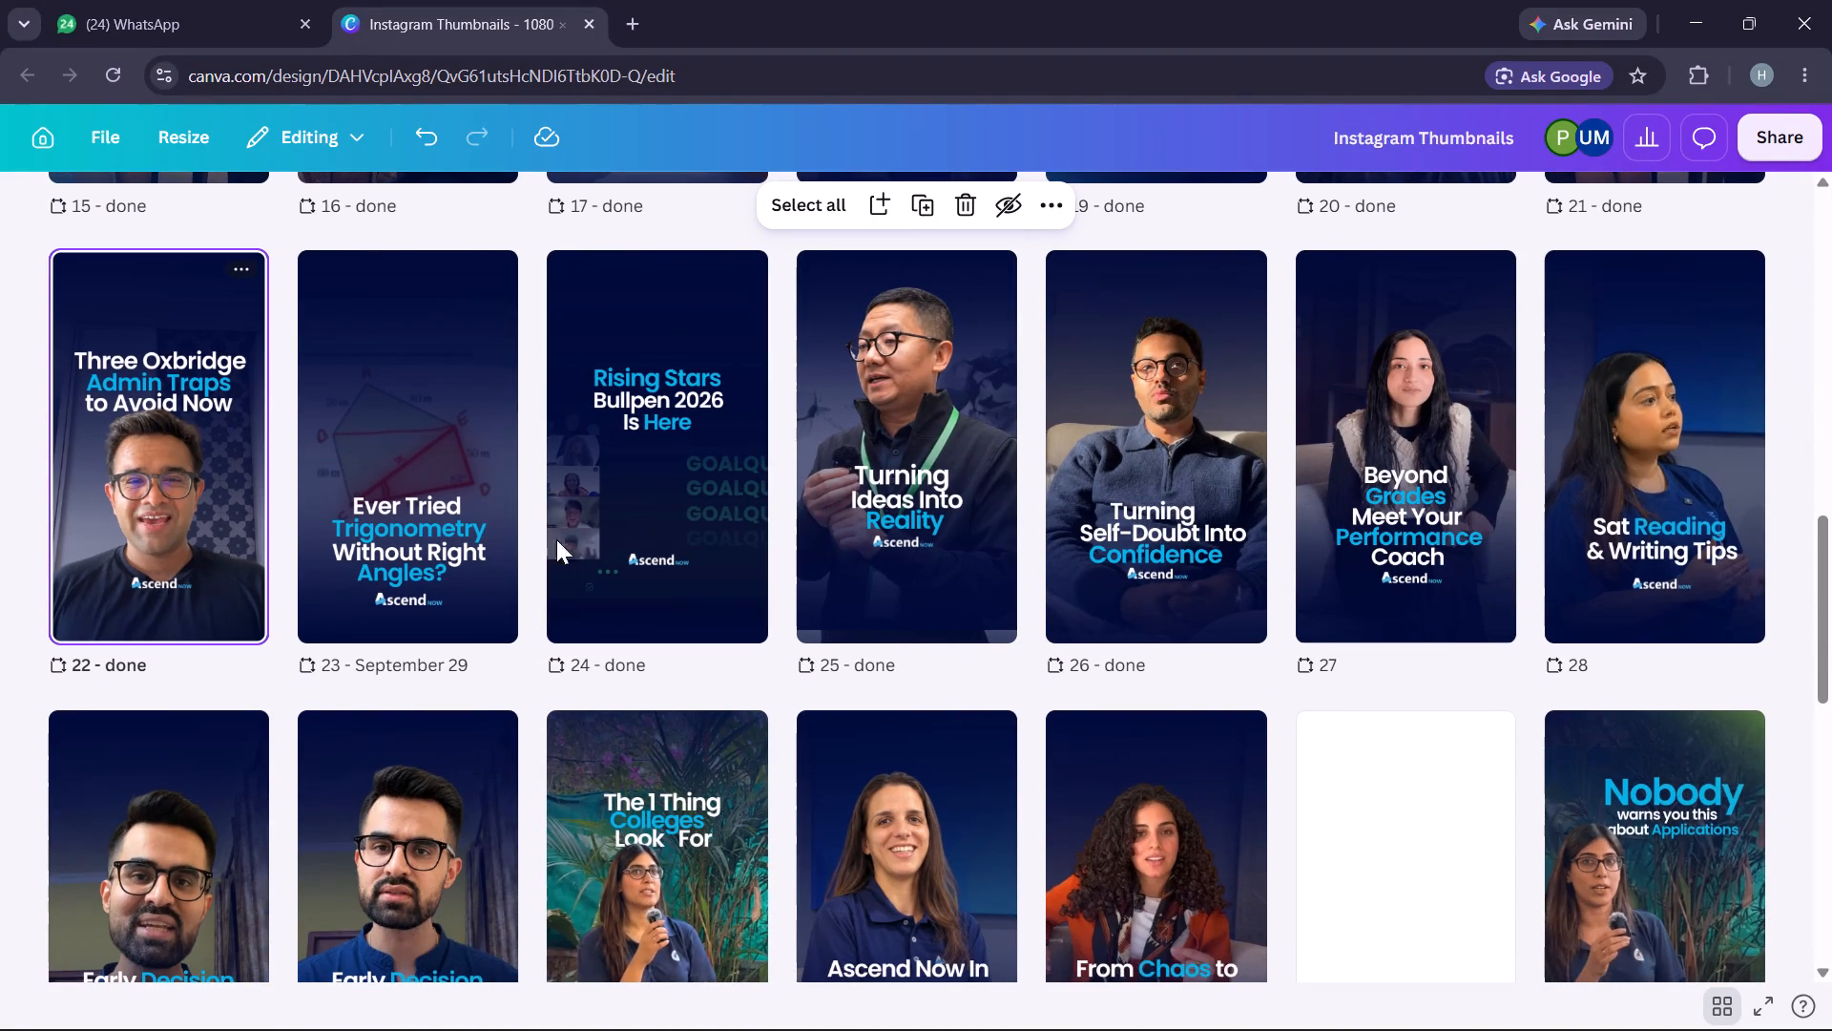
{"action": "left_click", "coordinate": [572, 545], "text": "shift"}
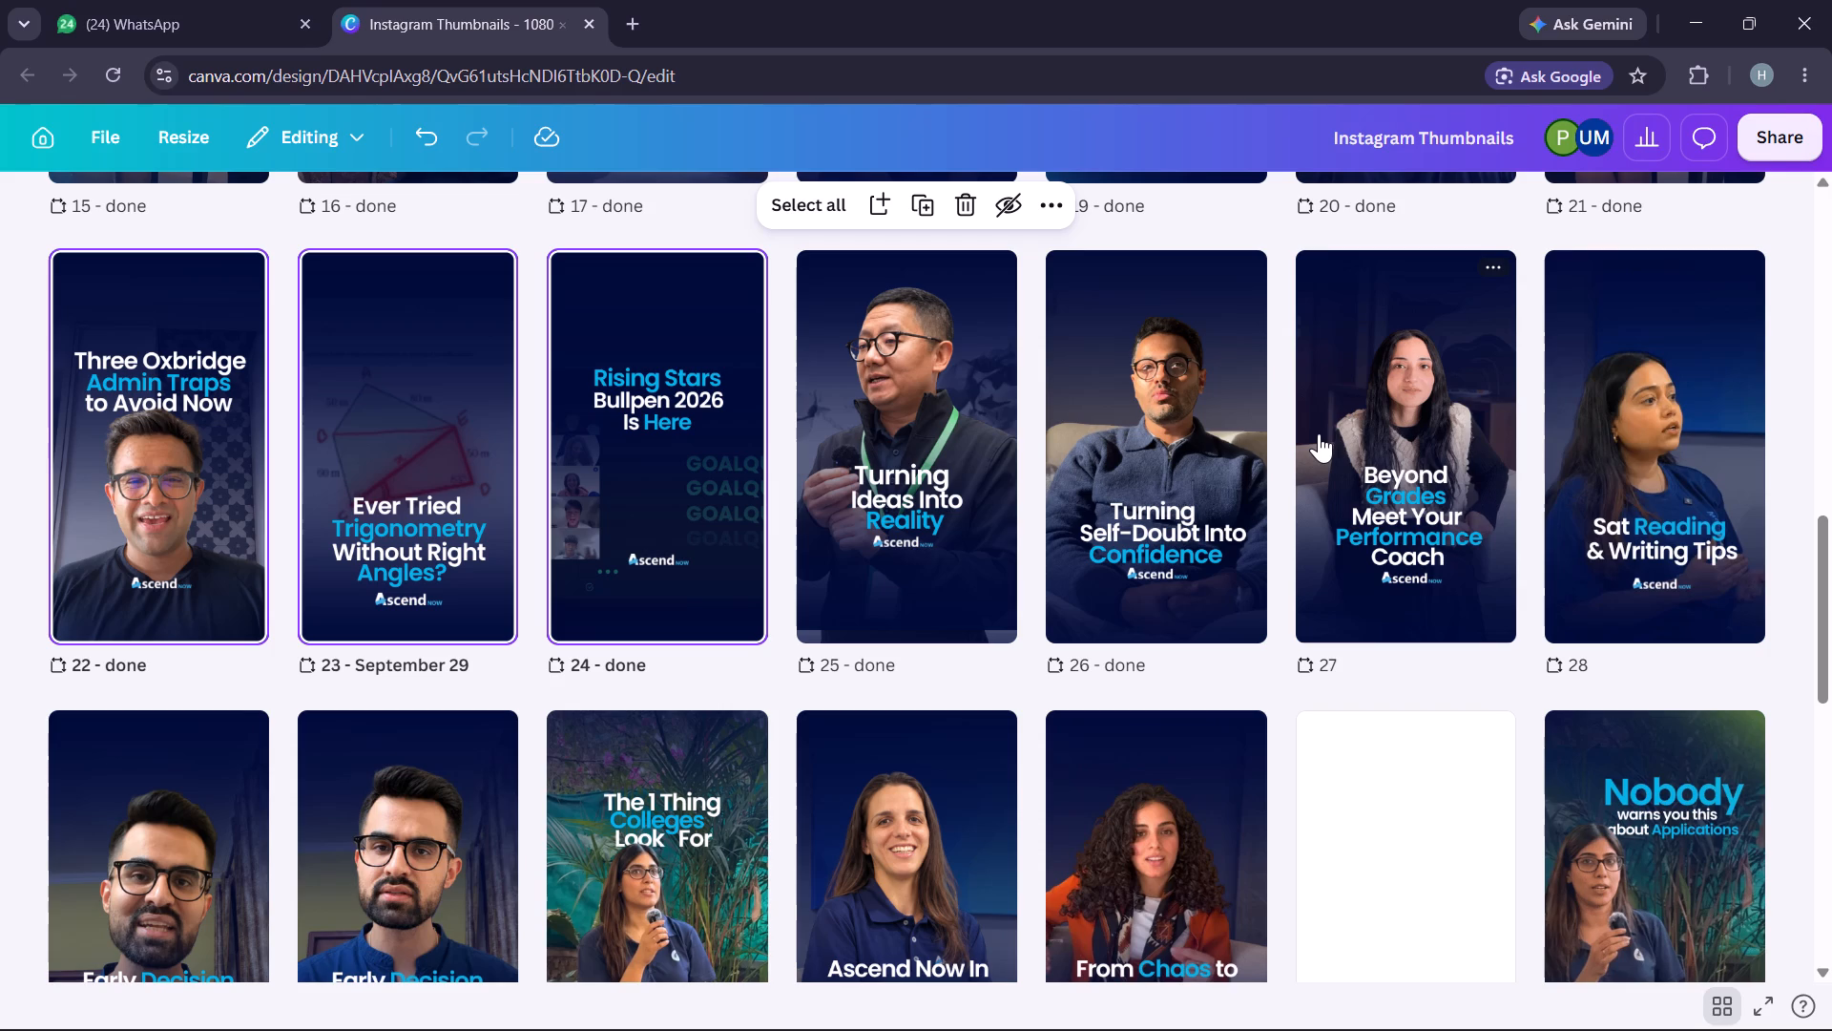
{"action": "left_click", "coordinate": [1482, 514], "text": "shift"}
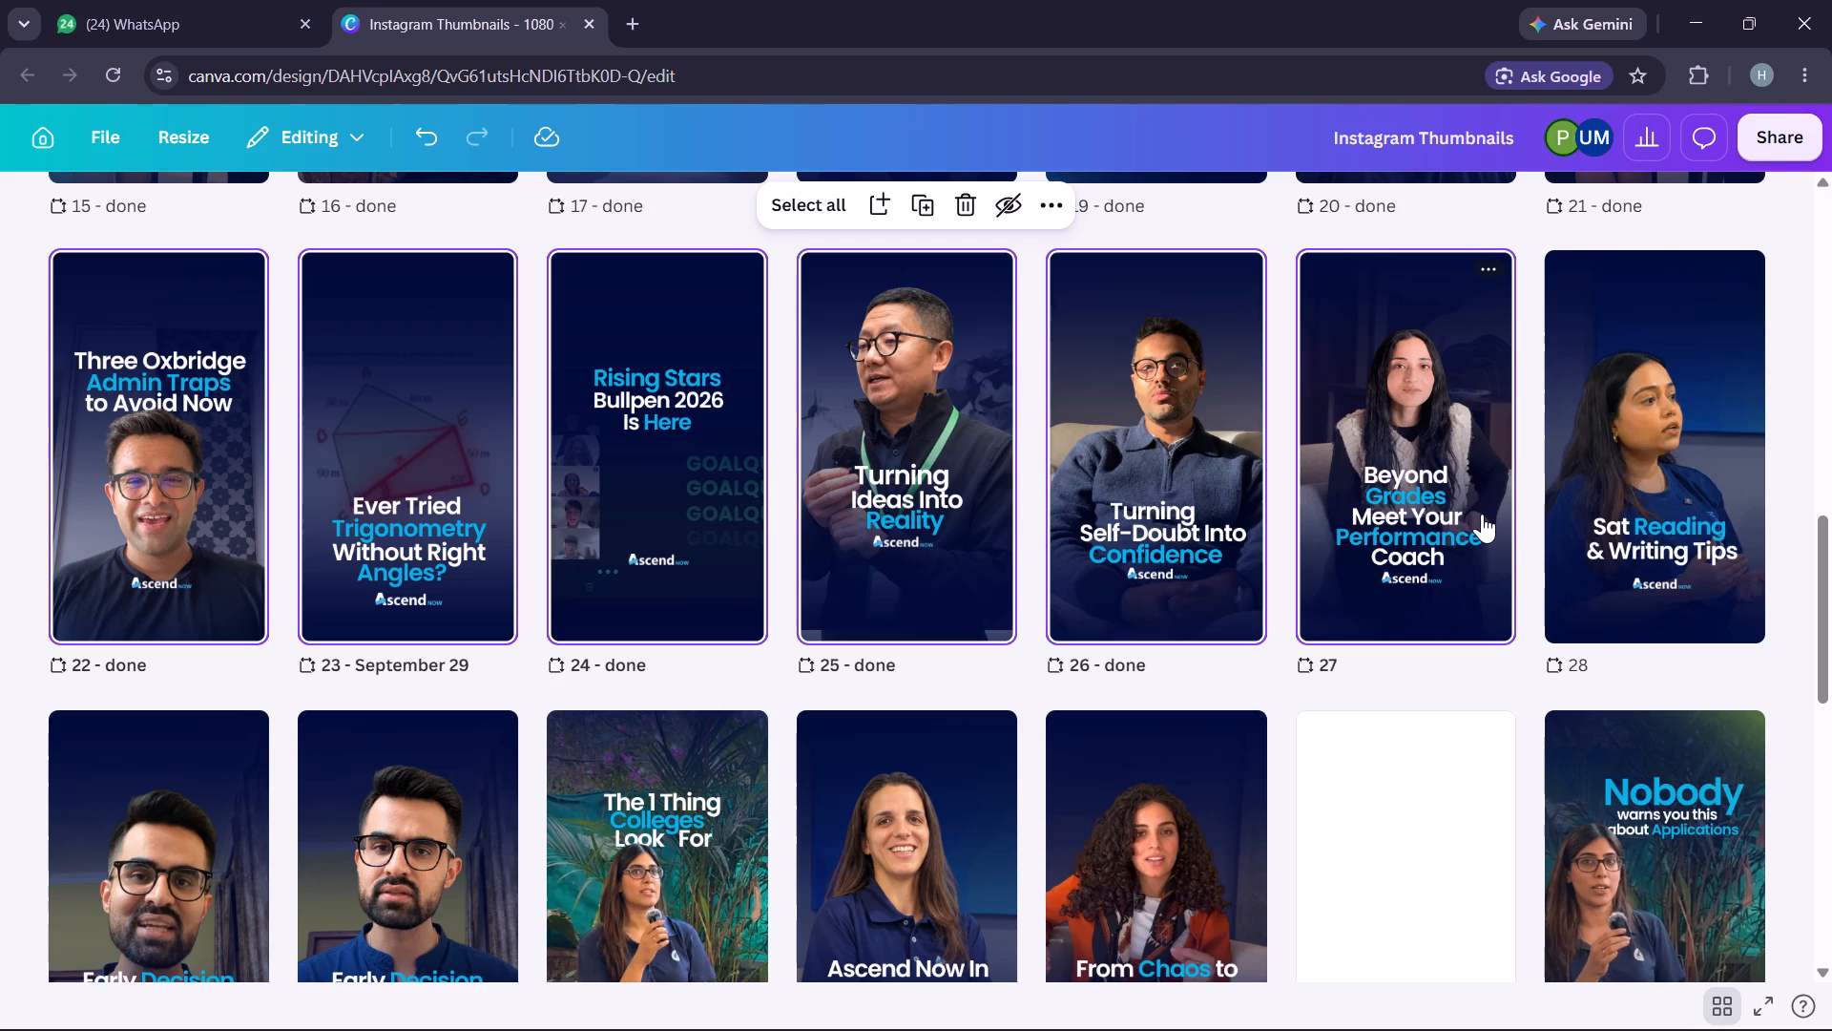
{"action": "left_click", "coordinate": [1491, 270]}
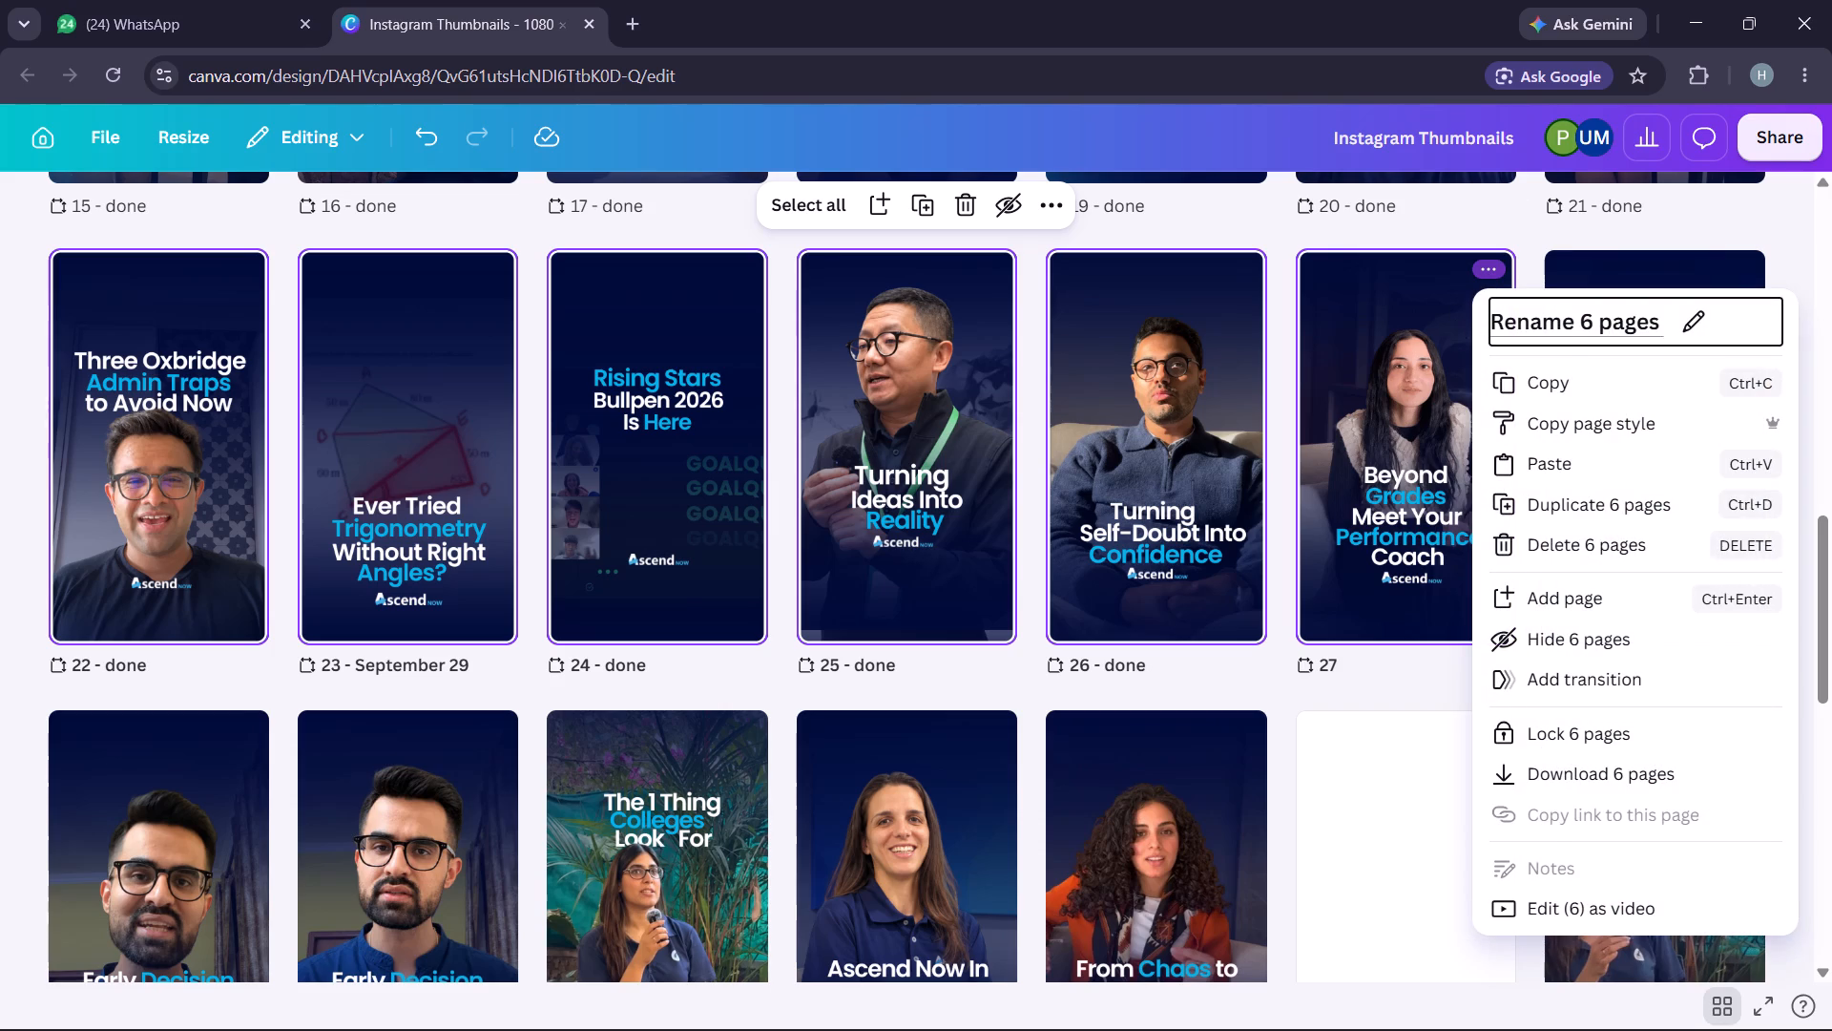
{"action": "left_click", "coordinate": [1554, 319]}
{"action": "type", "text": "done"}
{"action": "key", "text": "Return"}
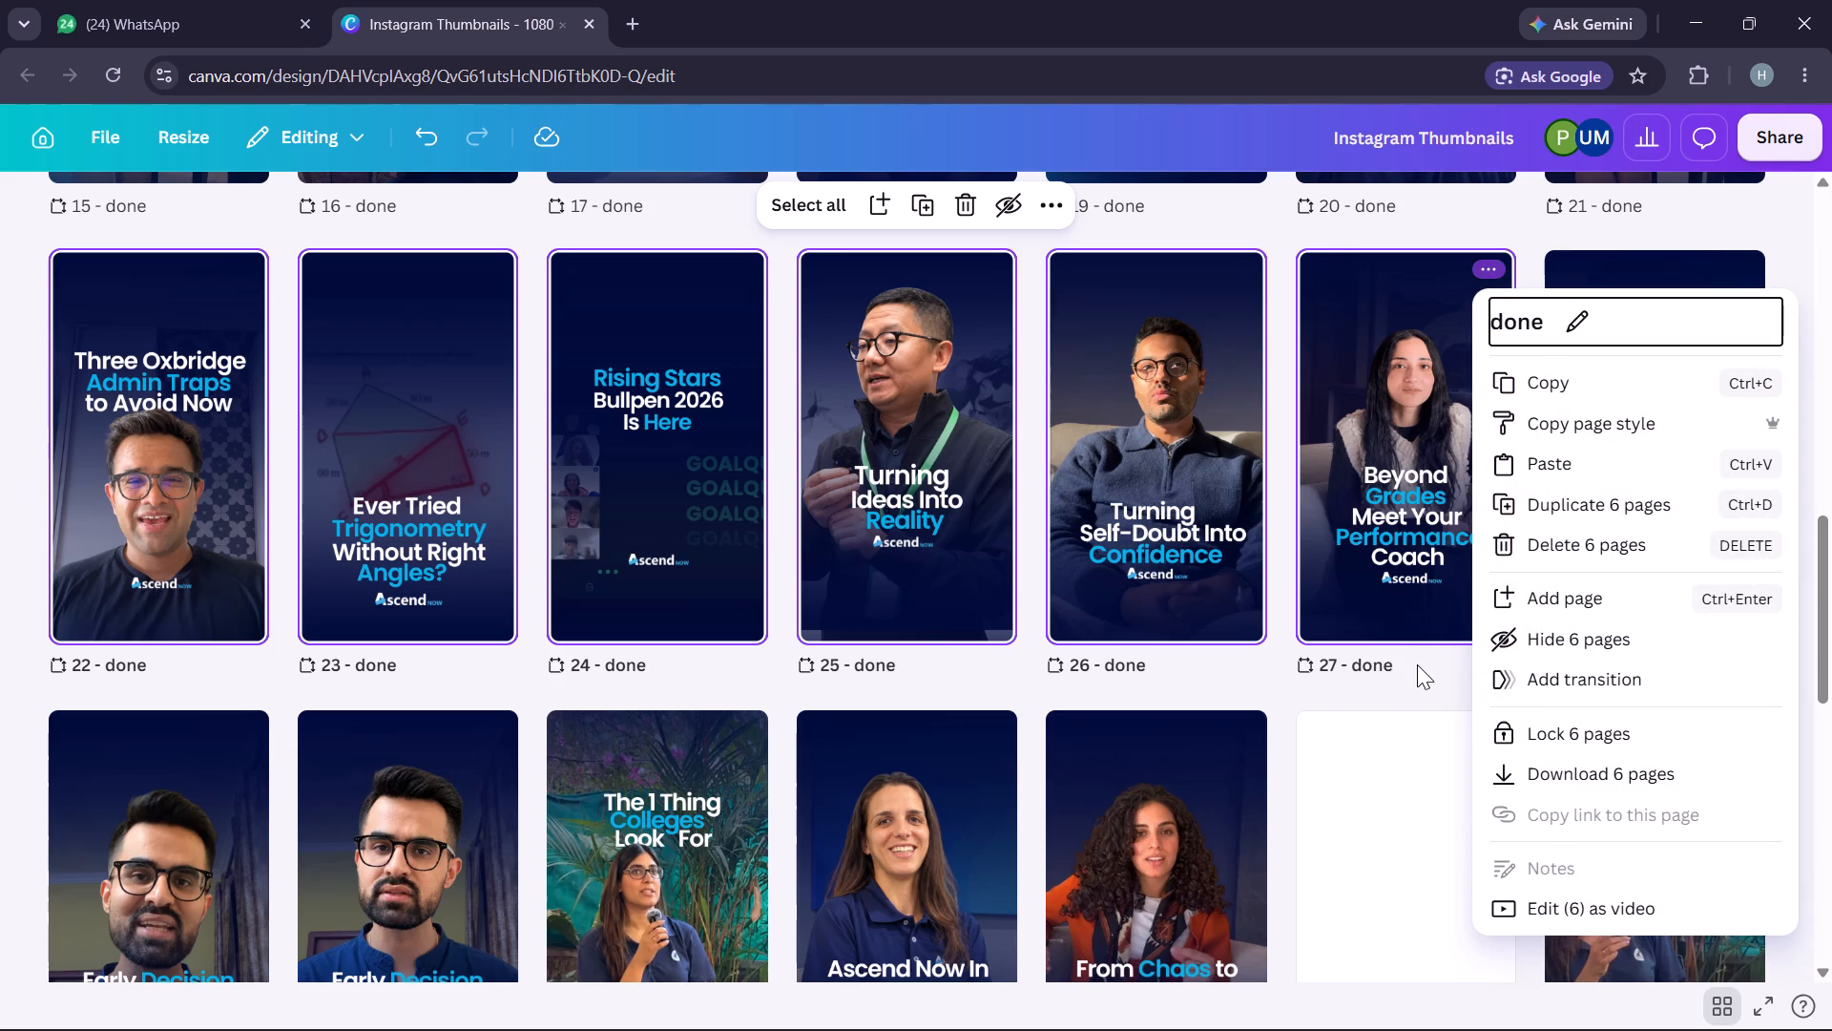
{"action": "left_click", "coordinate": [1419, 674]}
Rename pages 35 to 42 together as "done", from "Nobody warns you this about Applications" through "OXBRIDGE 2026? DON'T MISS THESE 3!".
{"action": "scroll", "coordinate": [1419, 674], "scroll_direction": "down", "scroll_amount": 1}
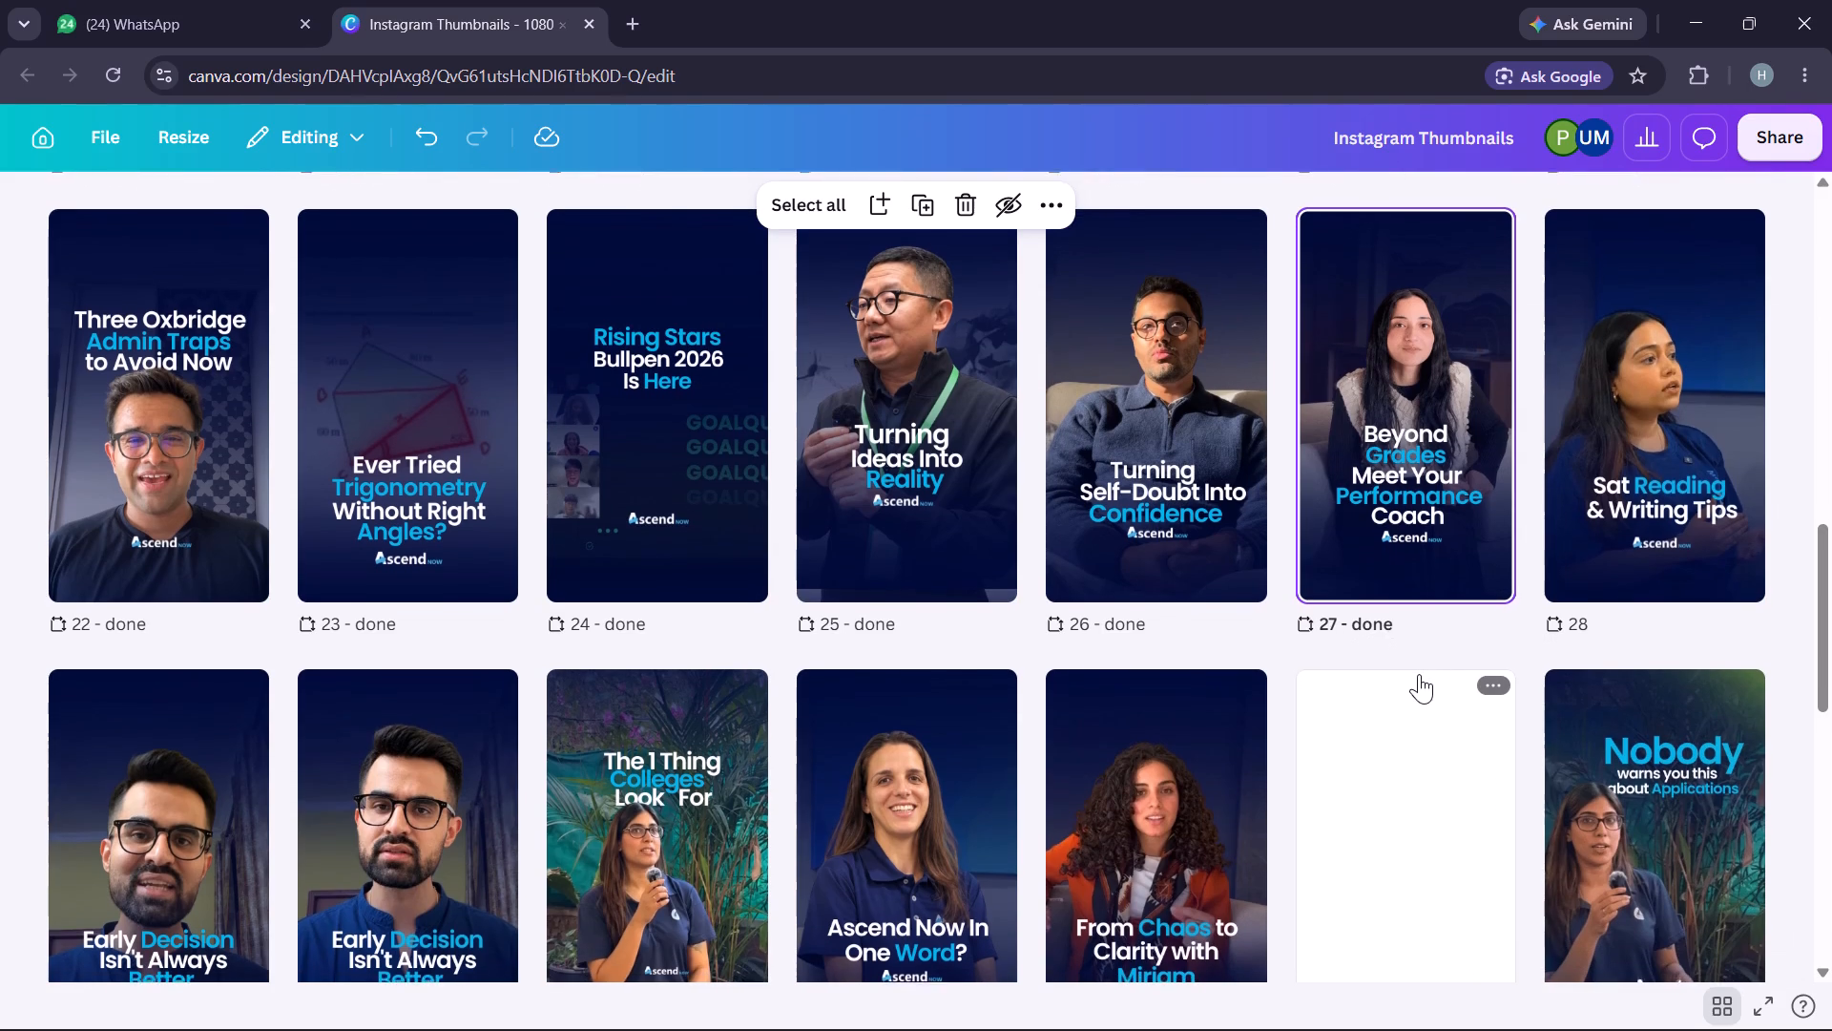
{"action": "scroll", "coordinate": [1419, 674], "scroll_direction": "down", "scroll_amount": 1}
{"action": "scroll", "coordinate": [1562, 525], "scroll_direction": "down", "scroll_amount": 1}
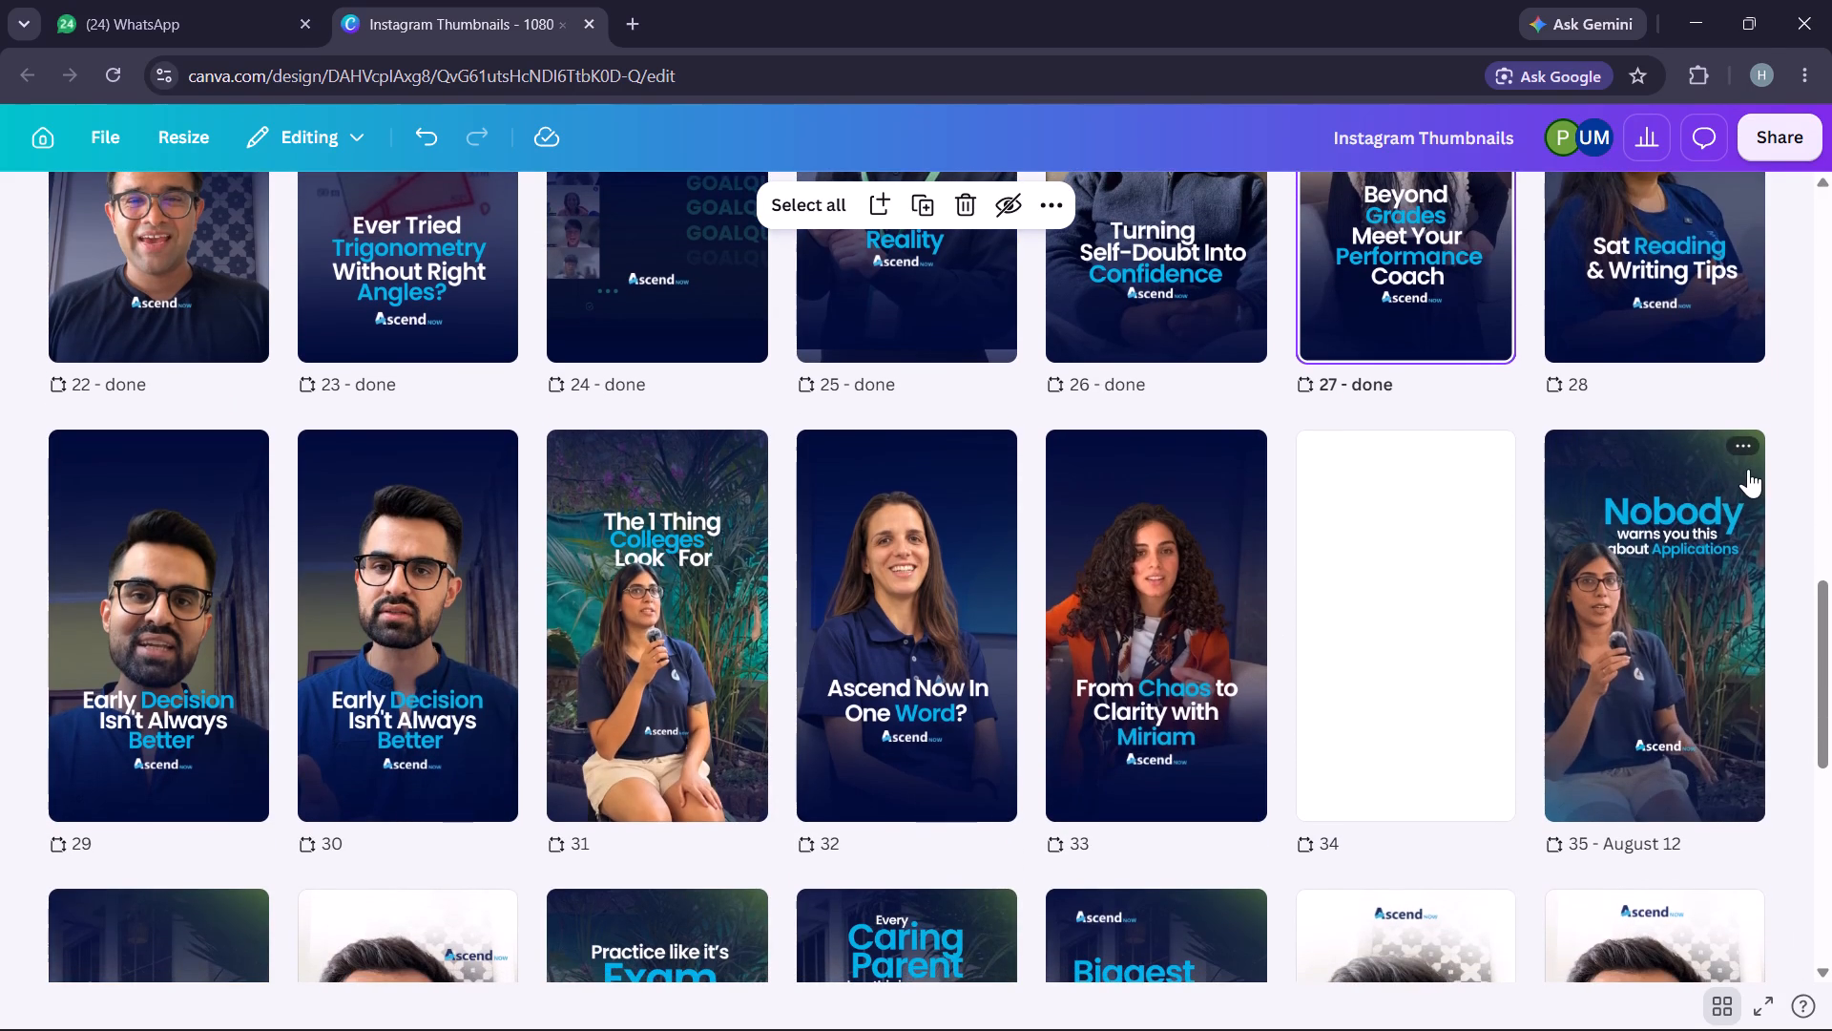
{"action": "left_click", "coordinate": [1749, 473]}
{"action": "scroll", "coordinate": [1749, 473], "scroll_direction": "down", "scroll_amount": 4}
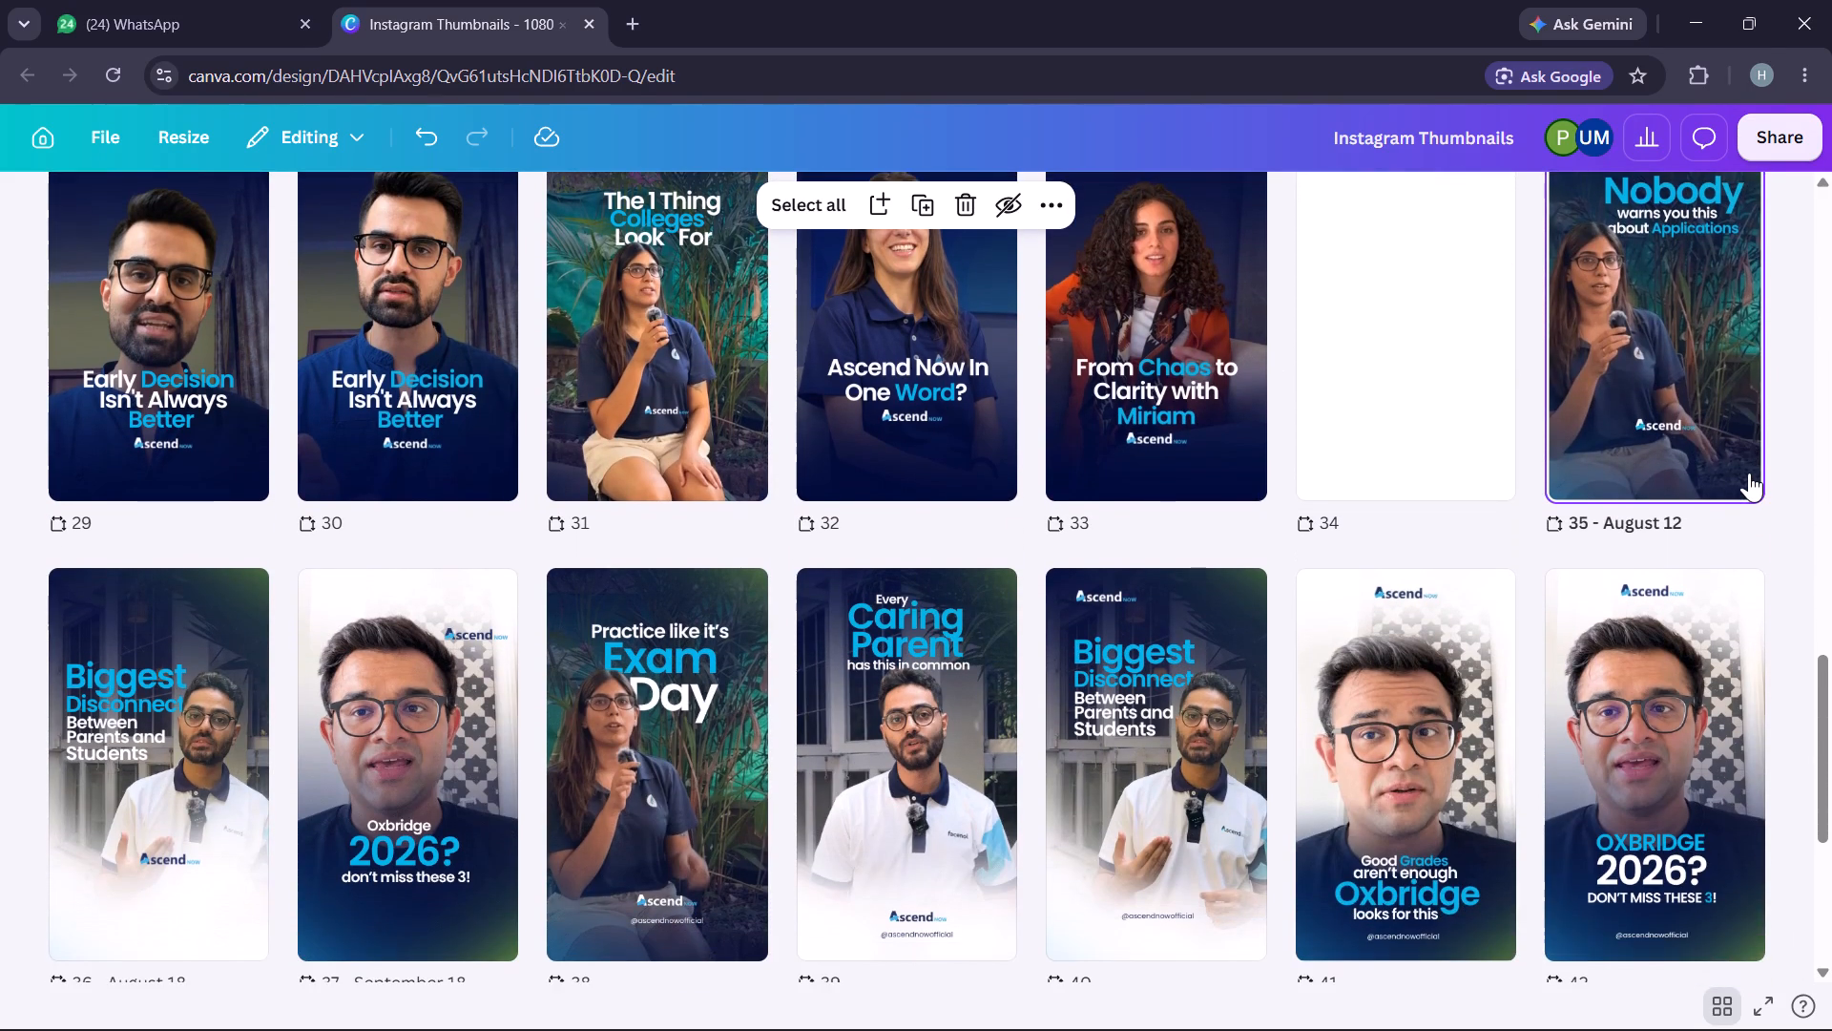
{"action": "scroll", "coordinate": [1749, 473], "scroll_direction": "down", "scroll_amount": 4, "text": "shift"}
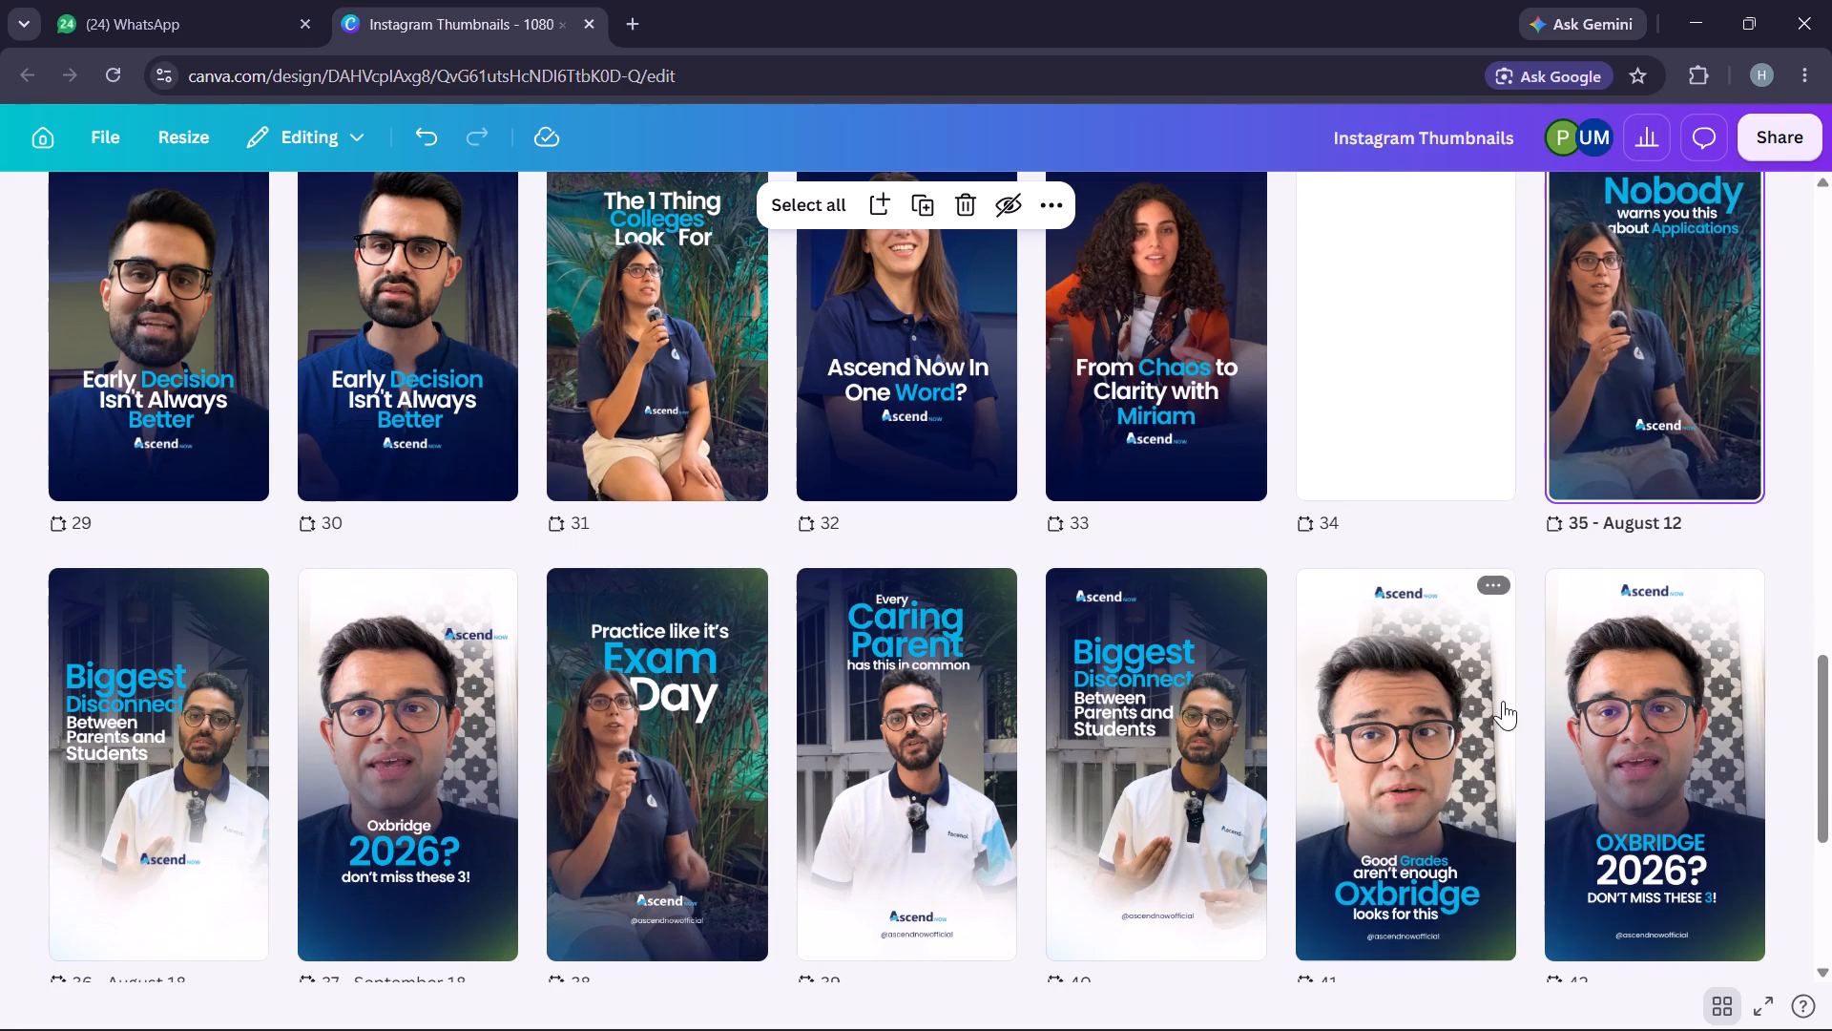
{"action": "left_click", "coordinate": [1679, 729], "text": "shift"}
{"action": "left_click", "coordinate": [1754, 590]}
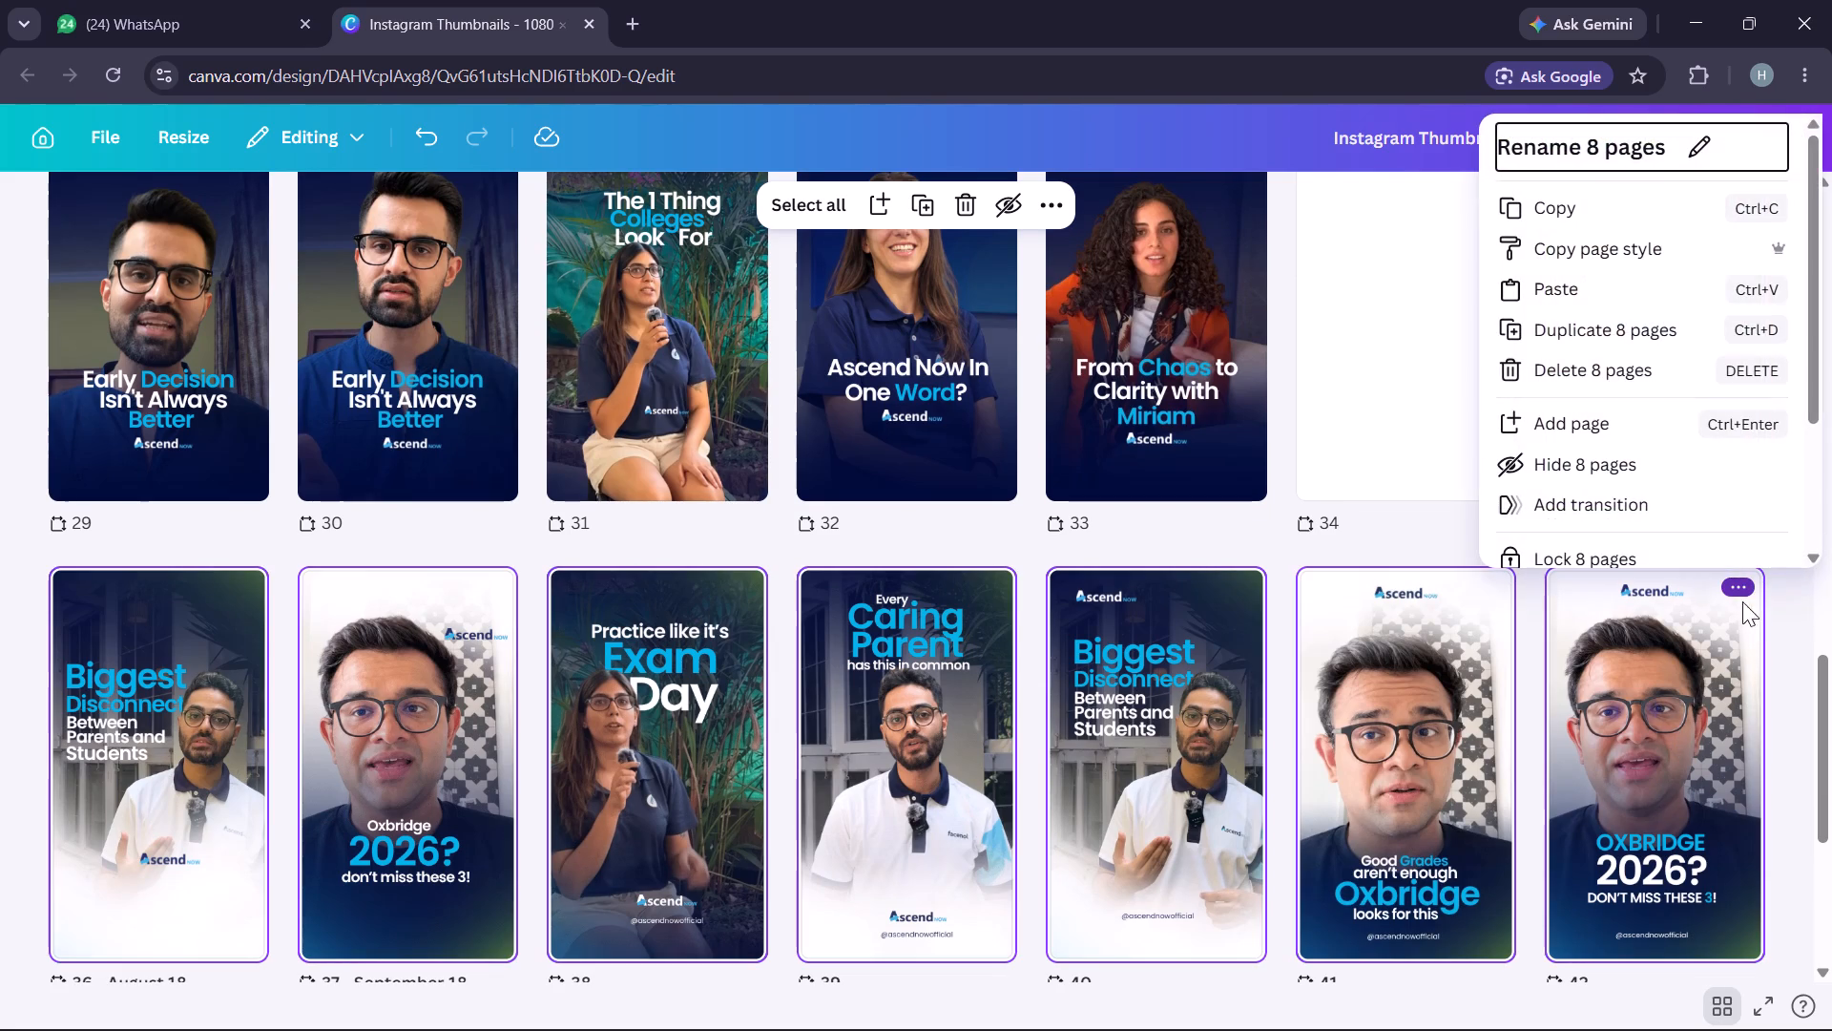
{"action": "left_click", "coordinate": [1629, 151]}
{"action": "type", "text": "doe"}
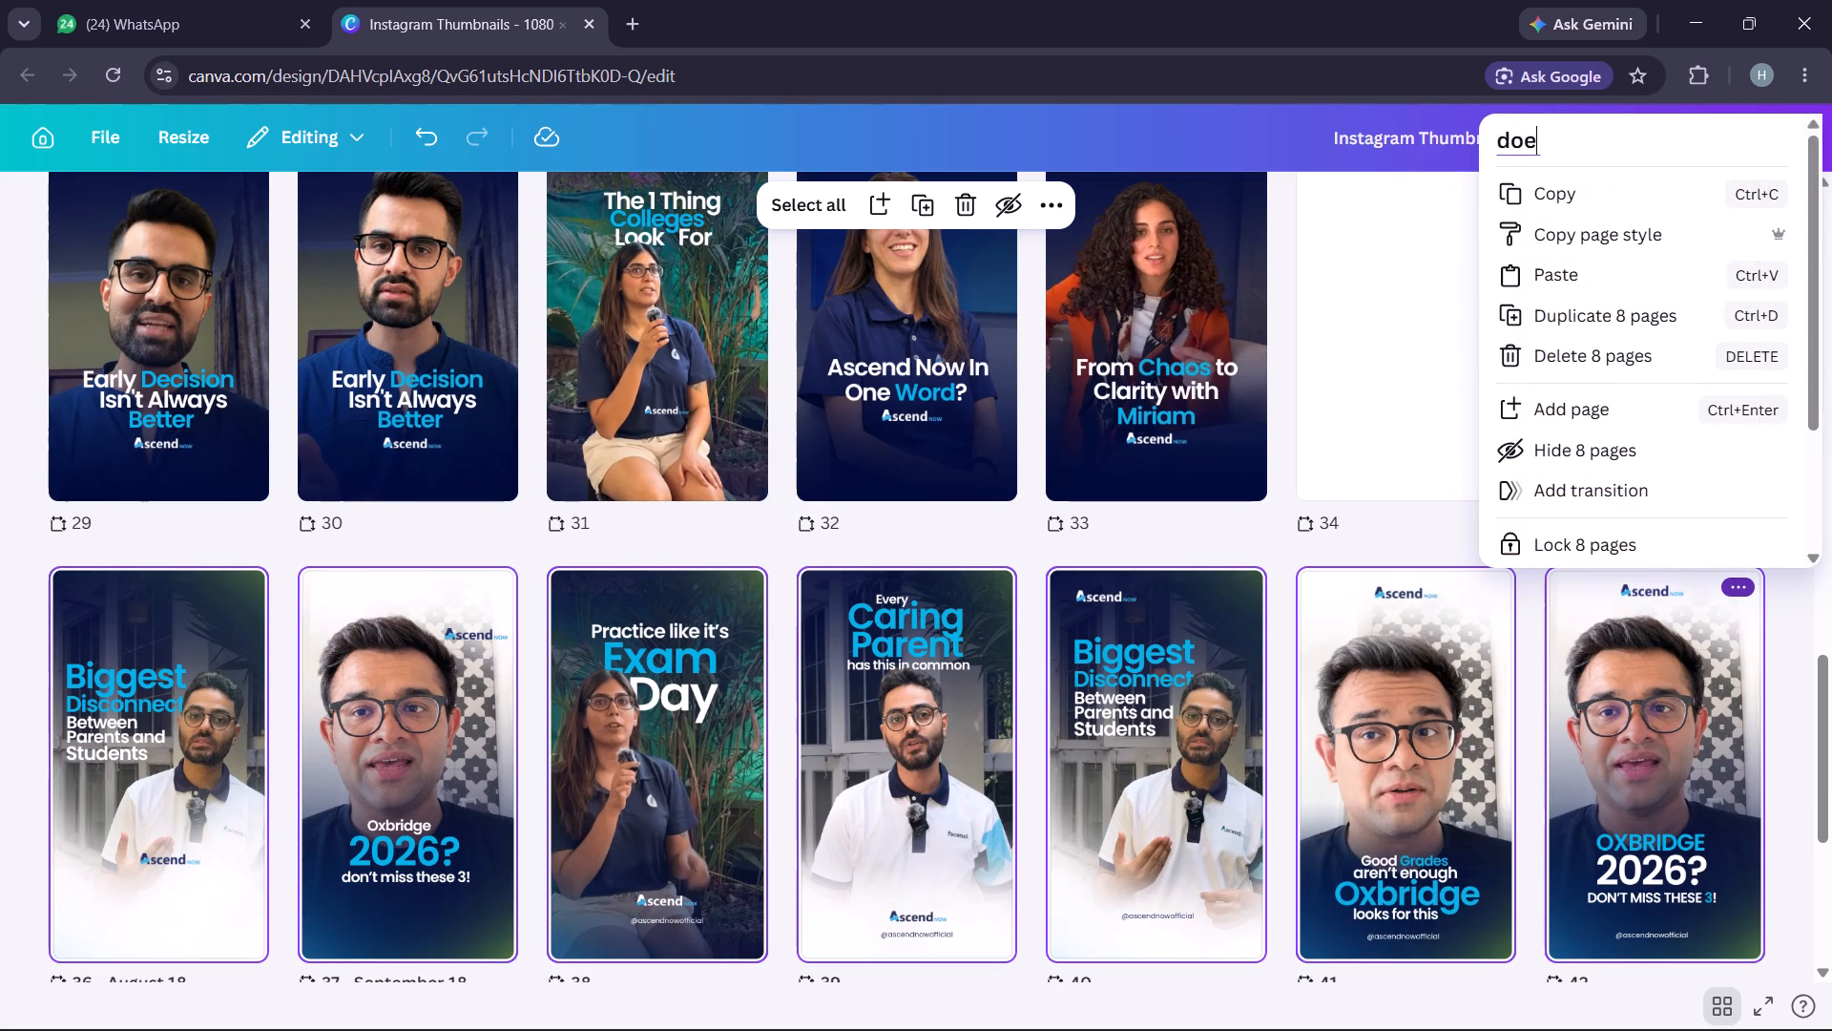
{"action": "key", "text": "BackSpace"}
{"action": "type", "text": "ne"}
{"action": "key", "text": "Return"}
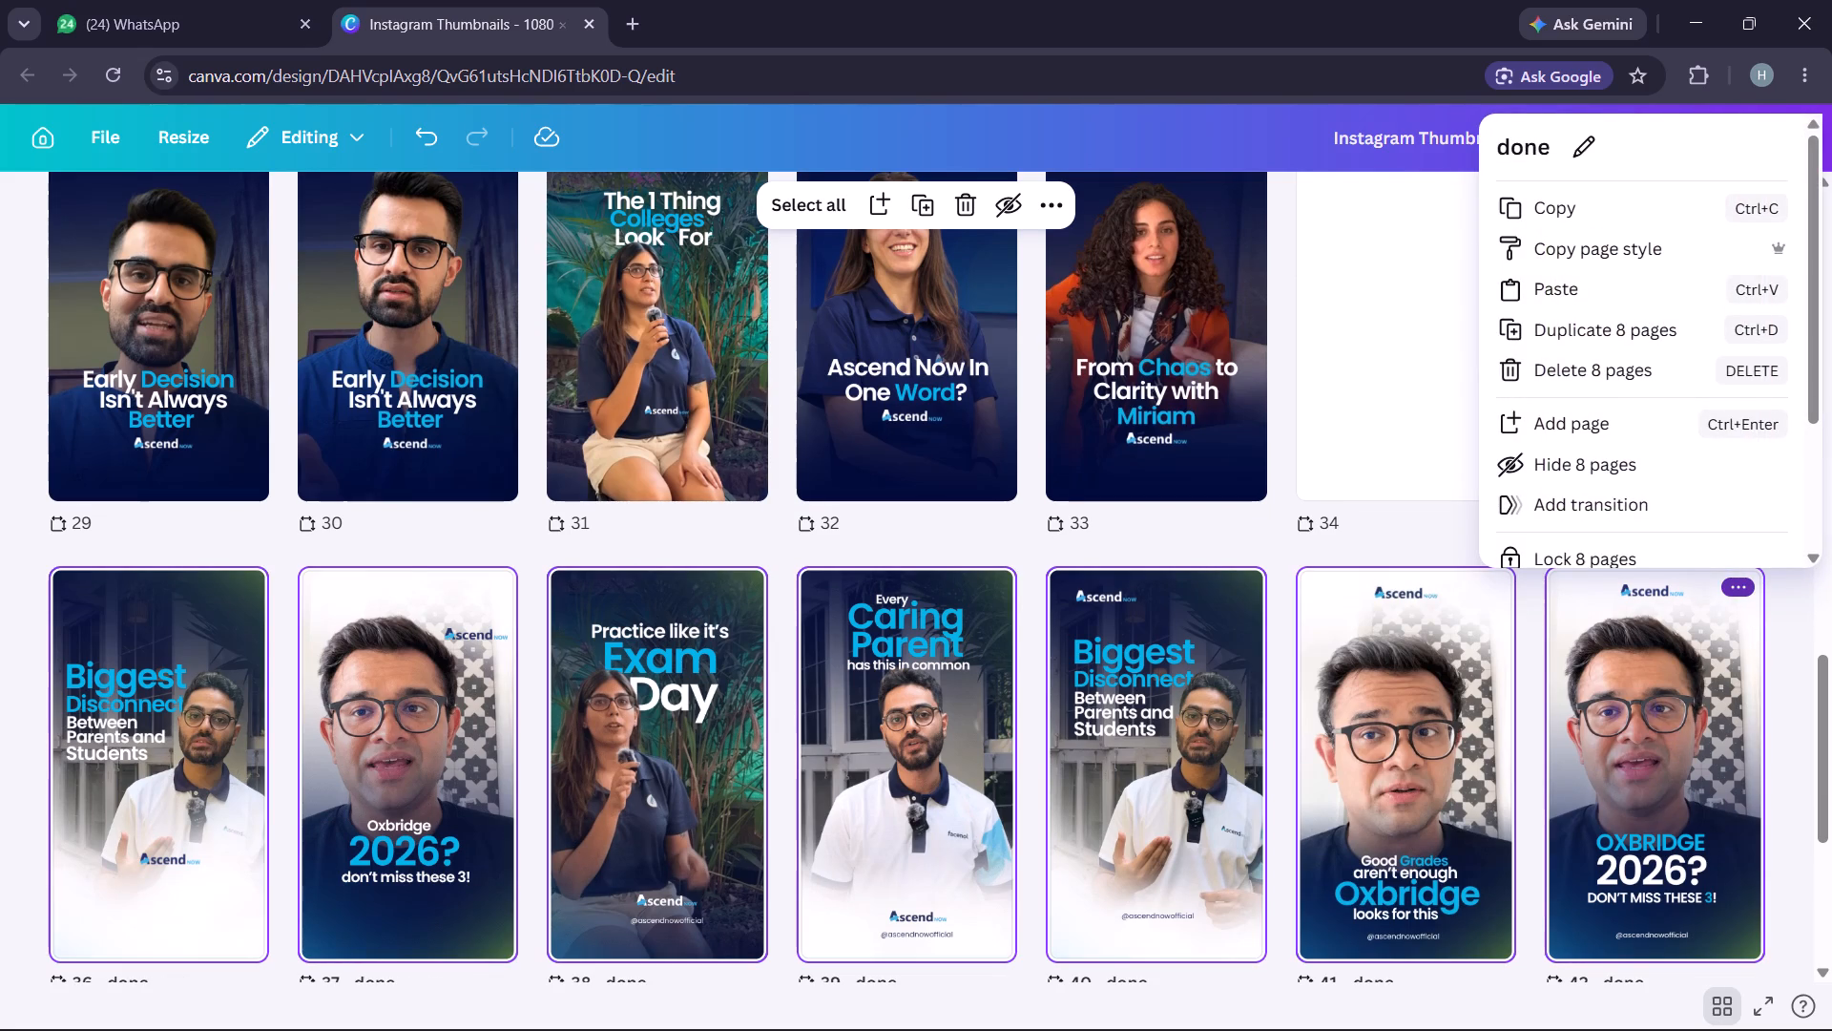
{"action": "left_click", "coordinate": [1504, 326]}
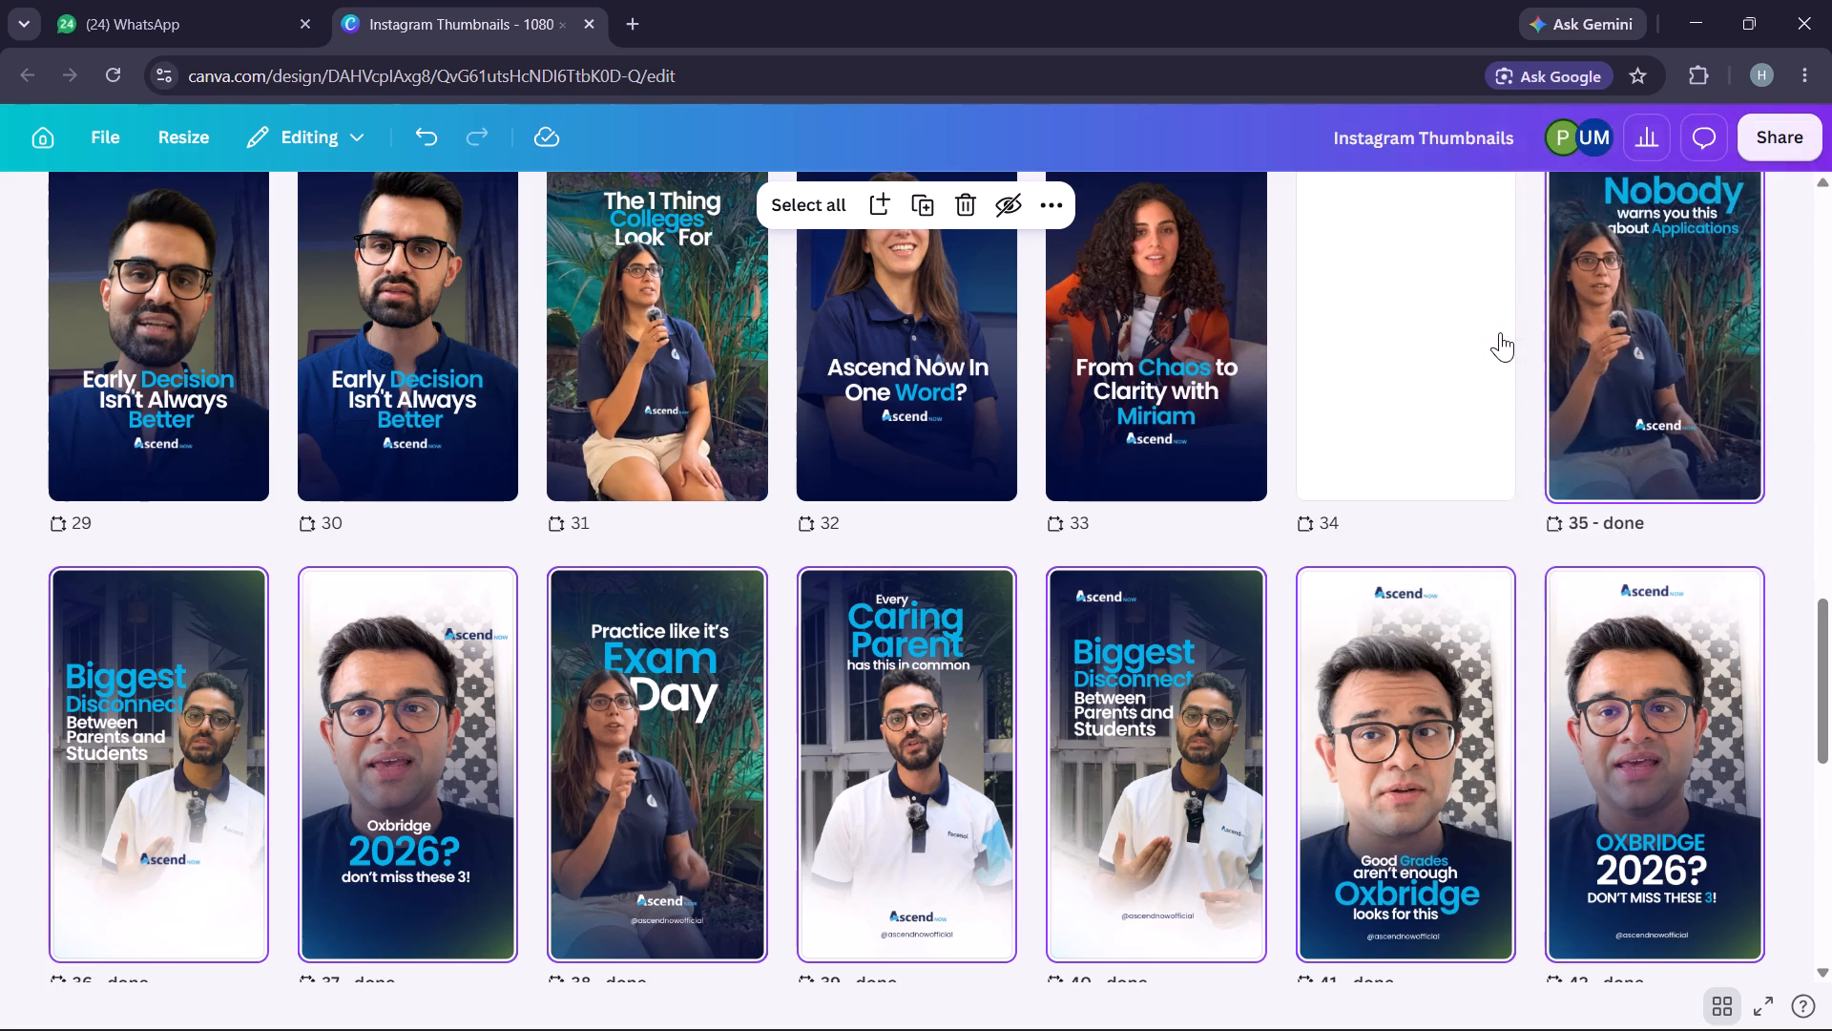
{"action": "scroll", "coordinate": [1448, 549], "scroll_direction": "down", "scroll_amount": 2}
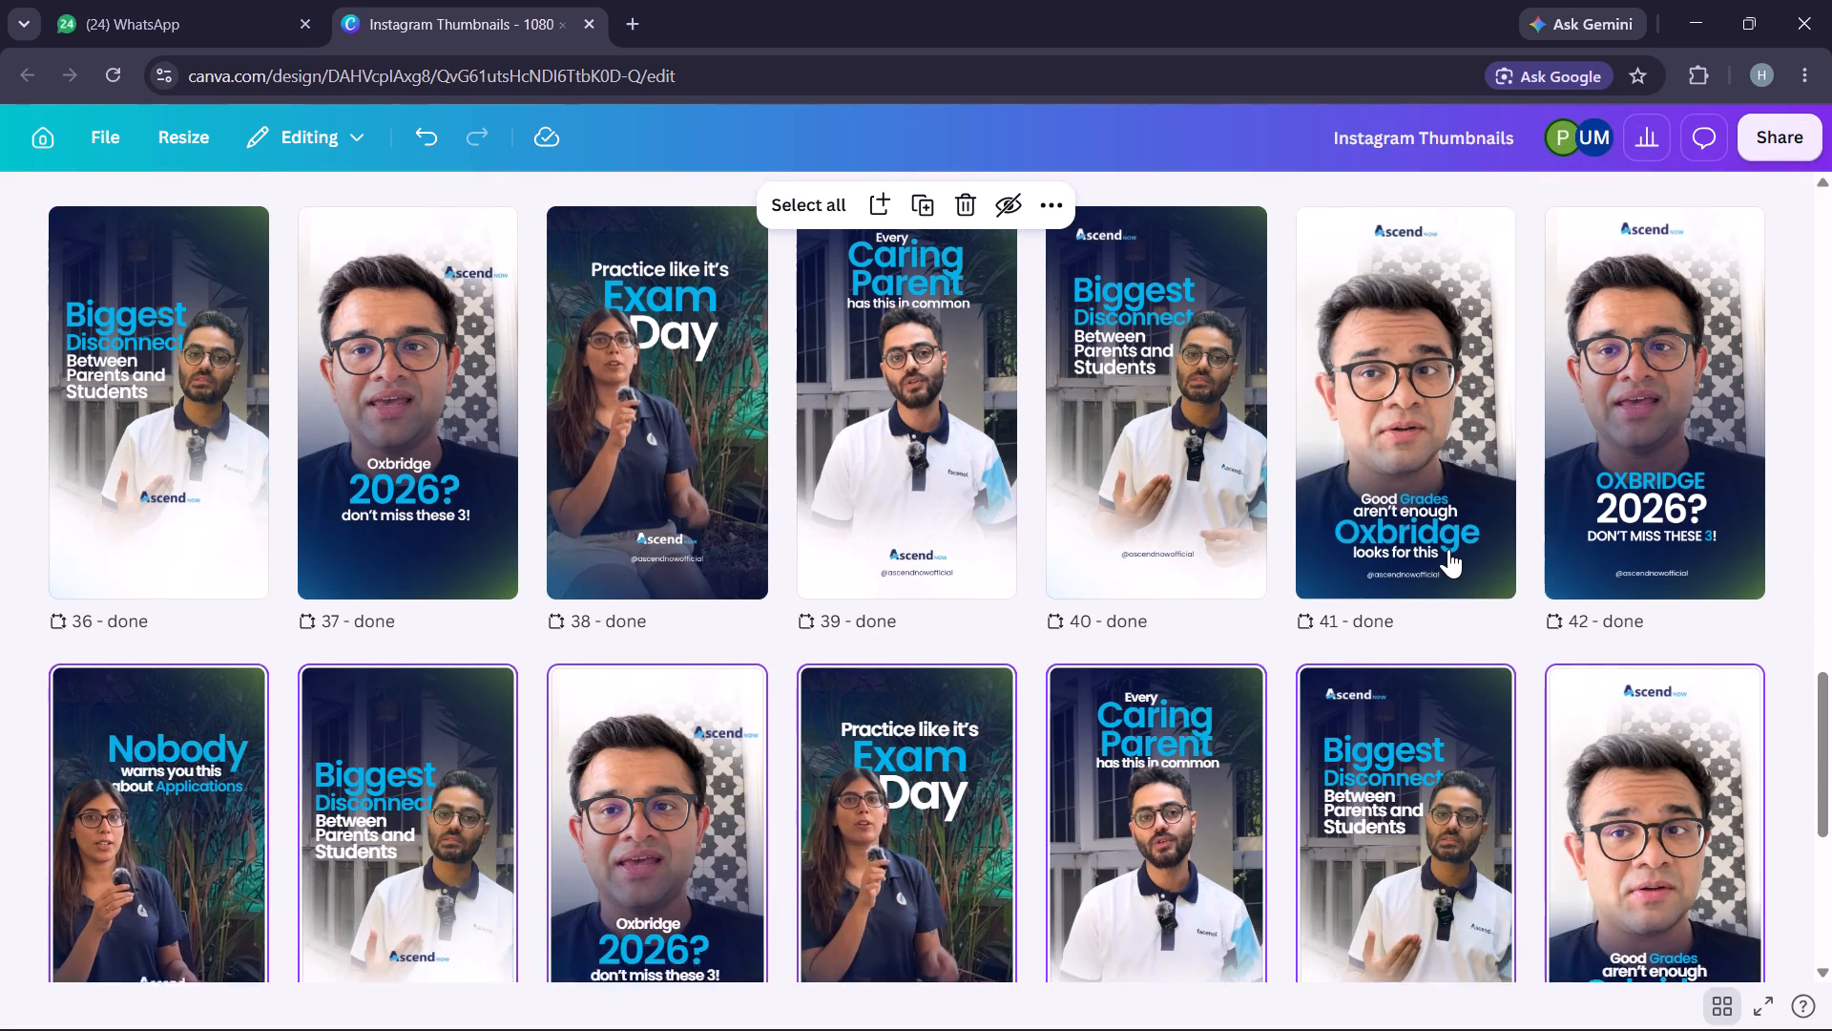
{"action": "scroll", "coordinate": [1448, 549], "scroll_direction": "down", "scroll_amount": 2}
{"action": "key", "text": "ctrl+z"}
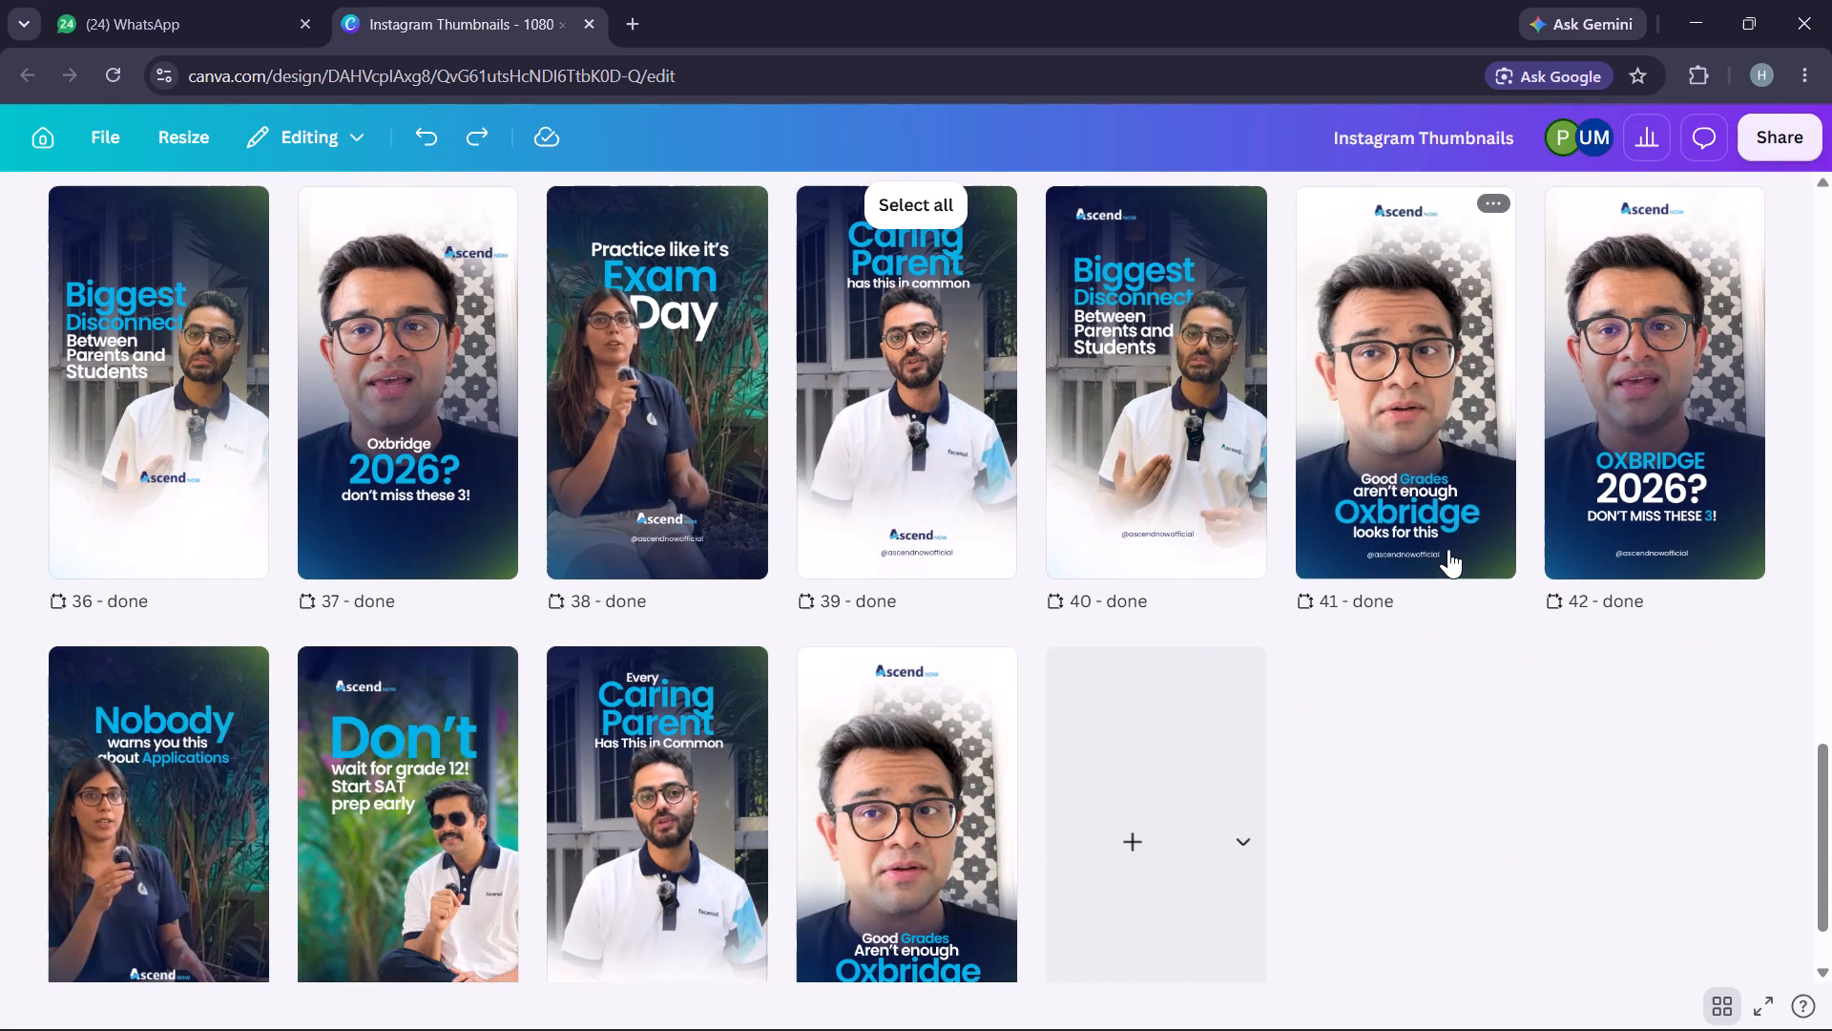
Rename the last four pages, 43 to 46, together as "done".
{"action": "scroll", "coordinate": [1377, 683], "scroll_direction": "down", "scroll_amount": 2}
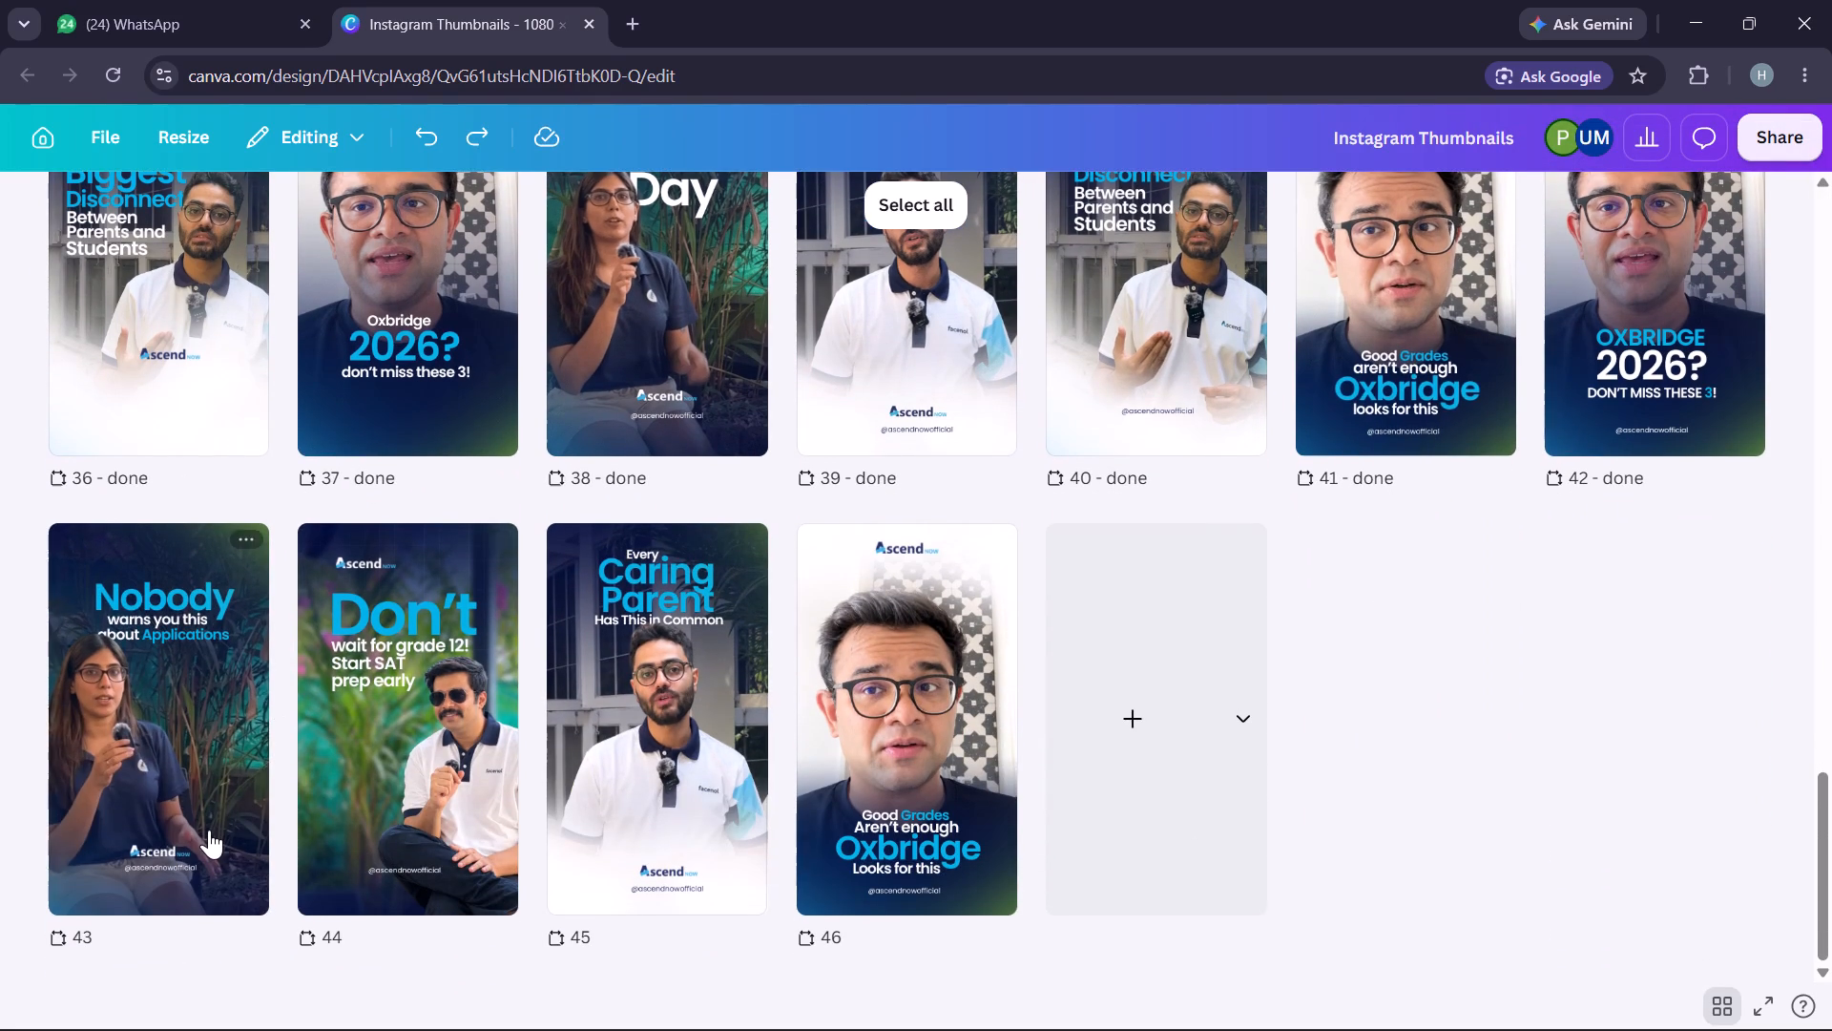
{"action": "left_click", "coordinate": [209, 830]}
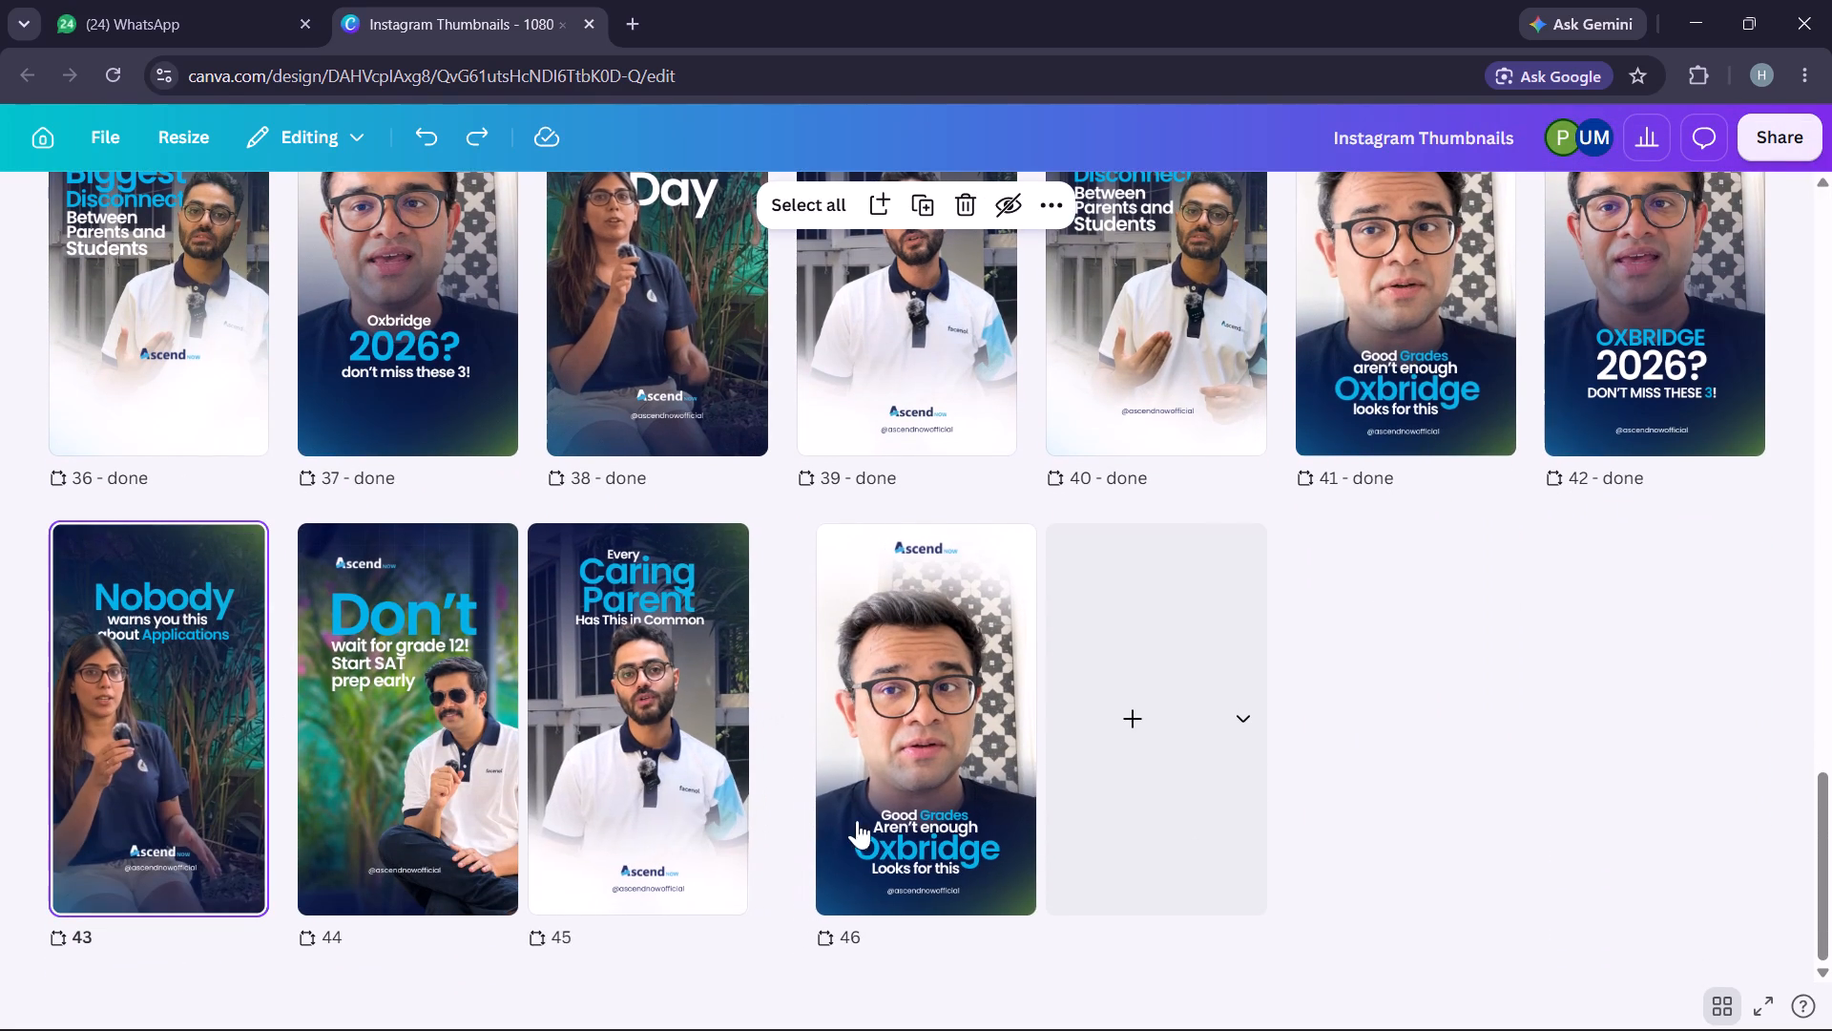
{"action": "left_click", "coordinate": [880, 828], "text": "shift"}
{"action": "left_click", "coordinate": [994, 537]}
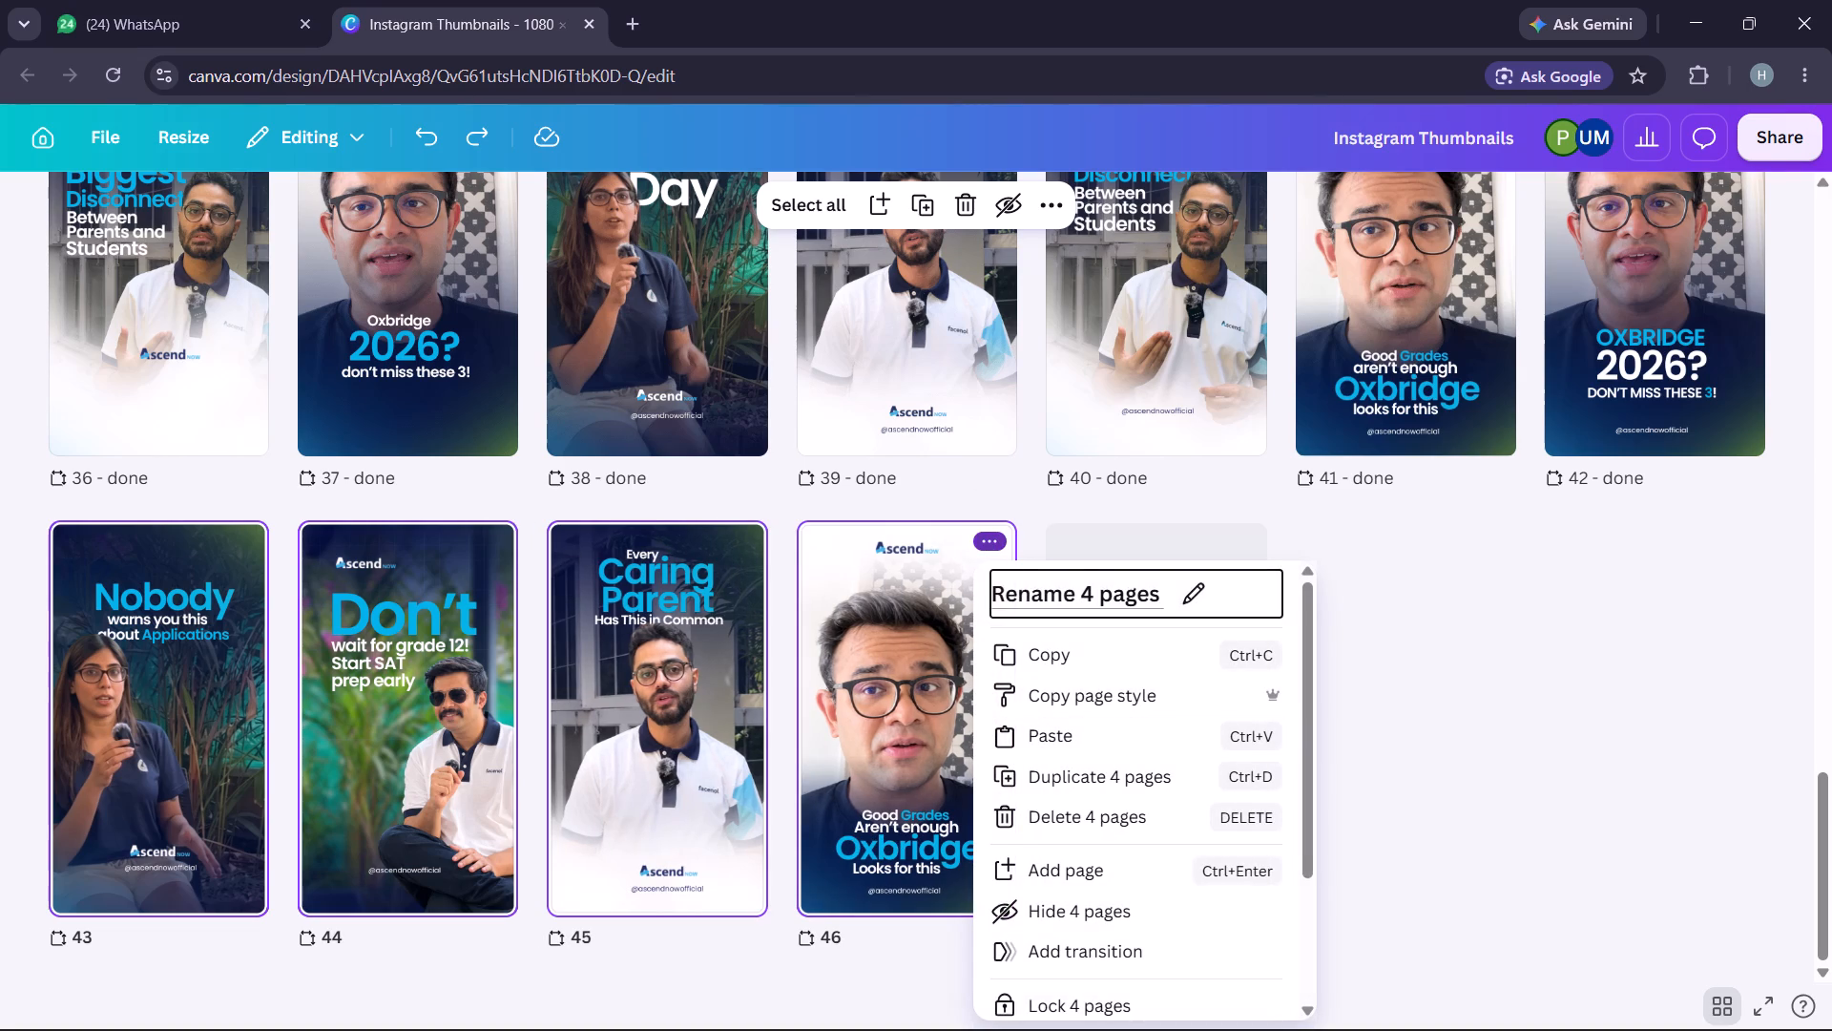
{"action": "left_click", "coordinate": [1018, 599]}
{"action": "type", "text": "don e"}
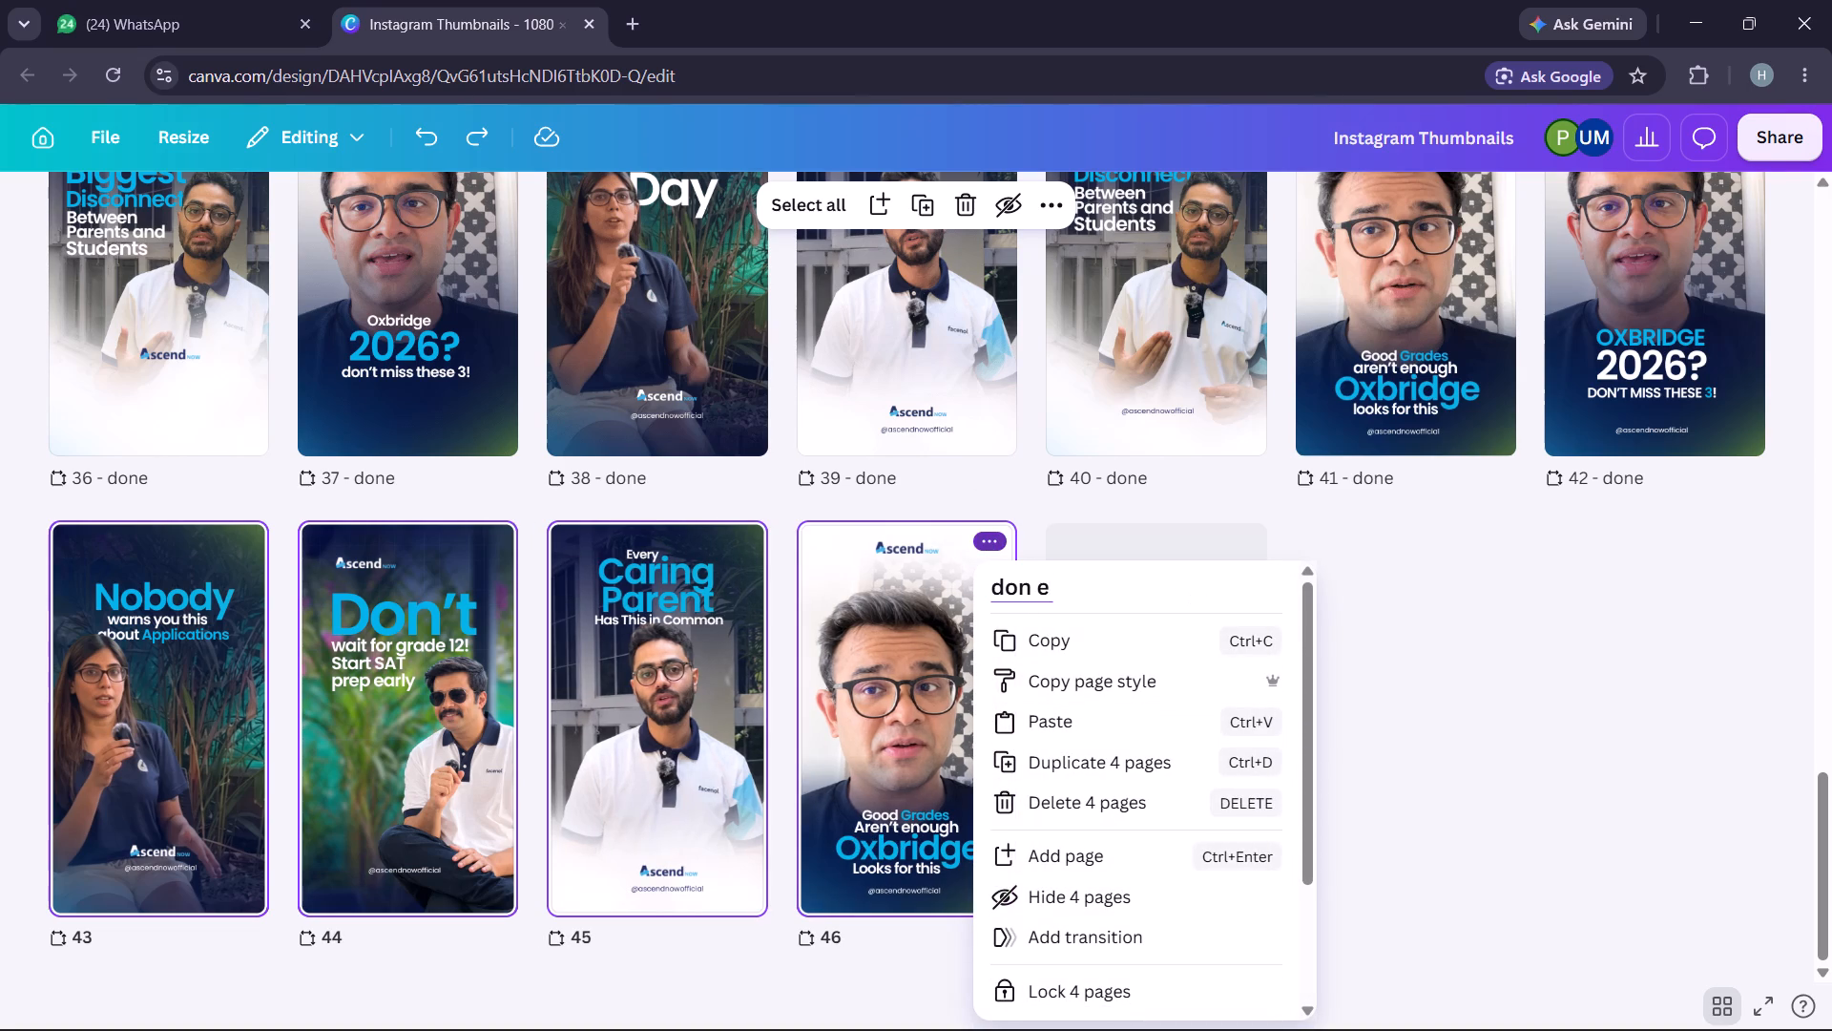
{"action": "key", "text": "BackSpace"}
{"action": "key", "text": "BackSpace"}
{"action": "key", "text": "e"}
{"action": "left_click", "coordinate": [1504, 642]}
Move pages 26 to 33 together, from "Turning Self-Doubt Into Confidence" through "From Chaos to Clarity with Miriam", to right after page 1.
{"action": "scroll", "coordinate": [1445, 745], "scroll_direction": "up", "scroll_amount": 5}
{"action": "scroll", "coordinate": [1445, 745], "scroll_direction": "down", "scroll_amount": 1}
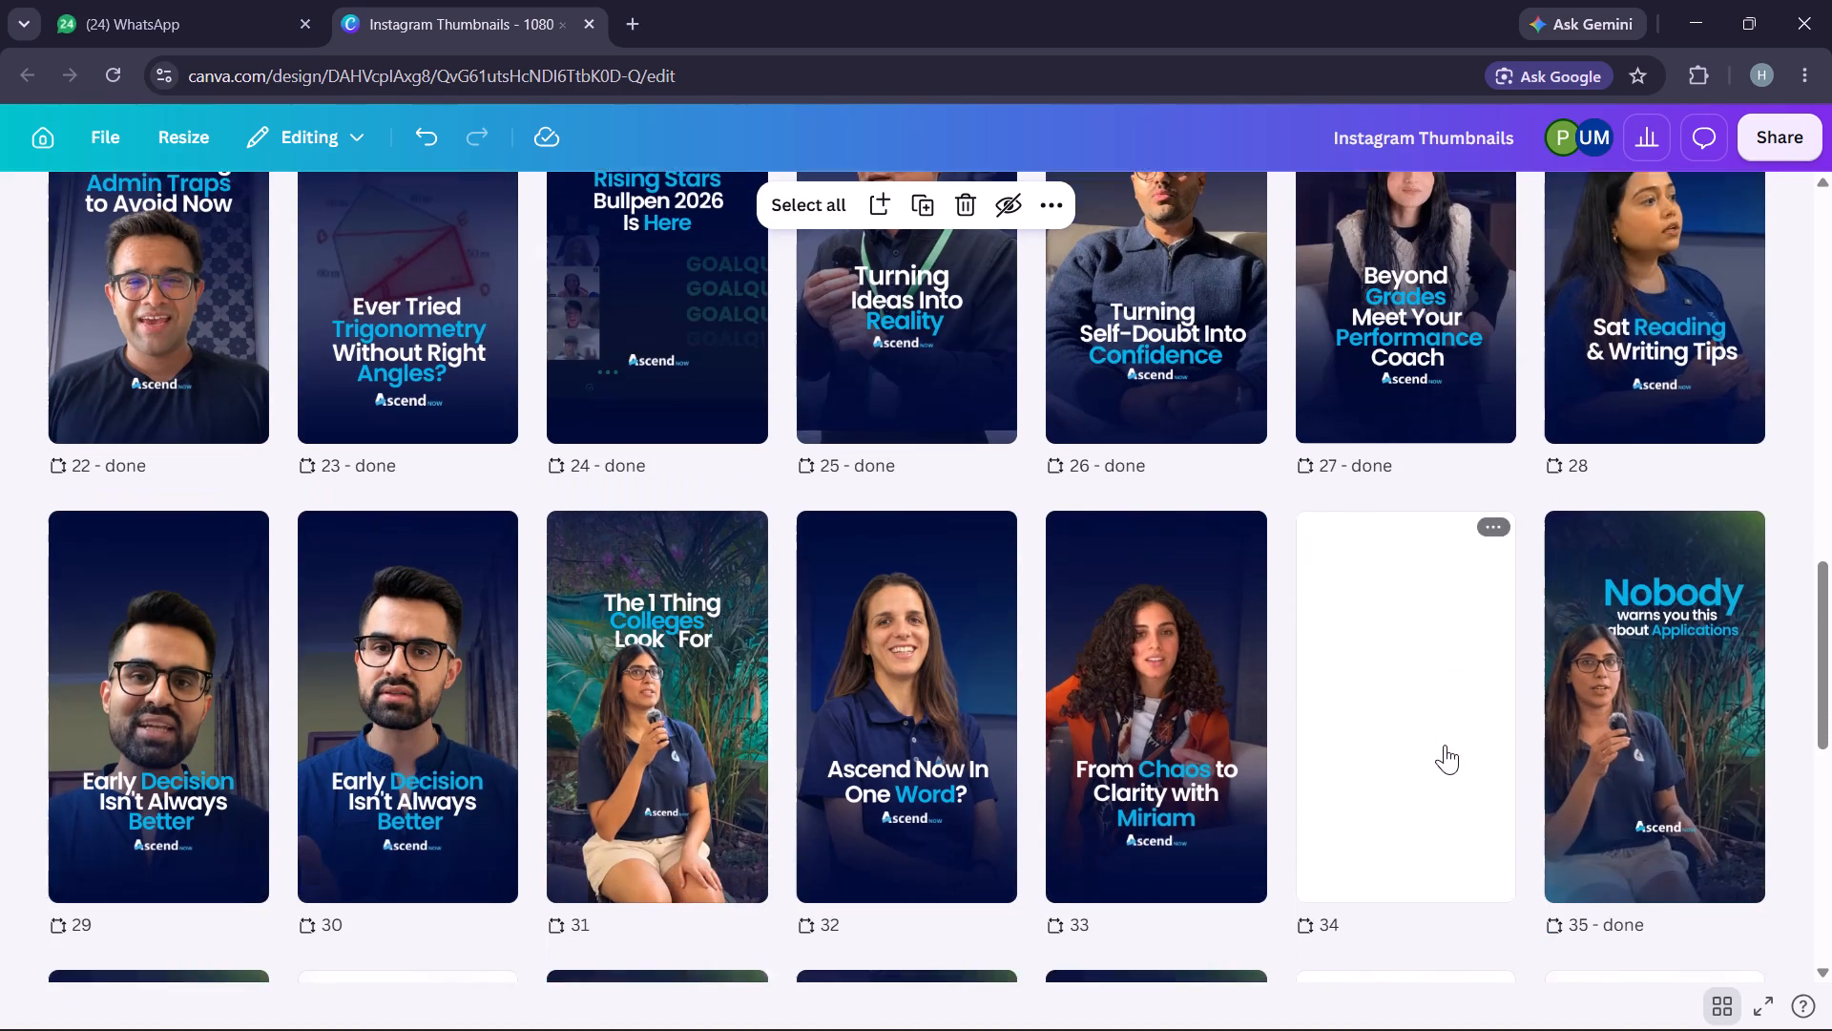
{"action": "scroll", "coordinate": [1445, 745], "scroll_direction": "down", "scroll_amount": 1}
{"action": "scroll", "coordinate": [1173, 797], "scroll_direction": "up", "scroll_amount": 1}
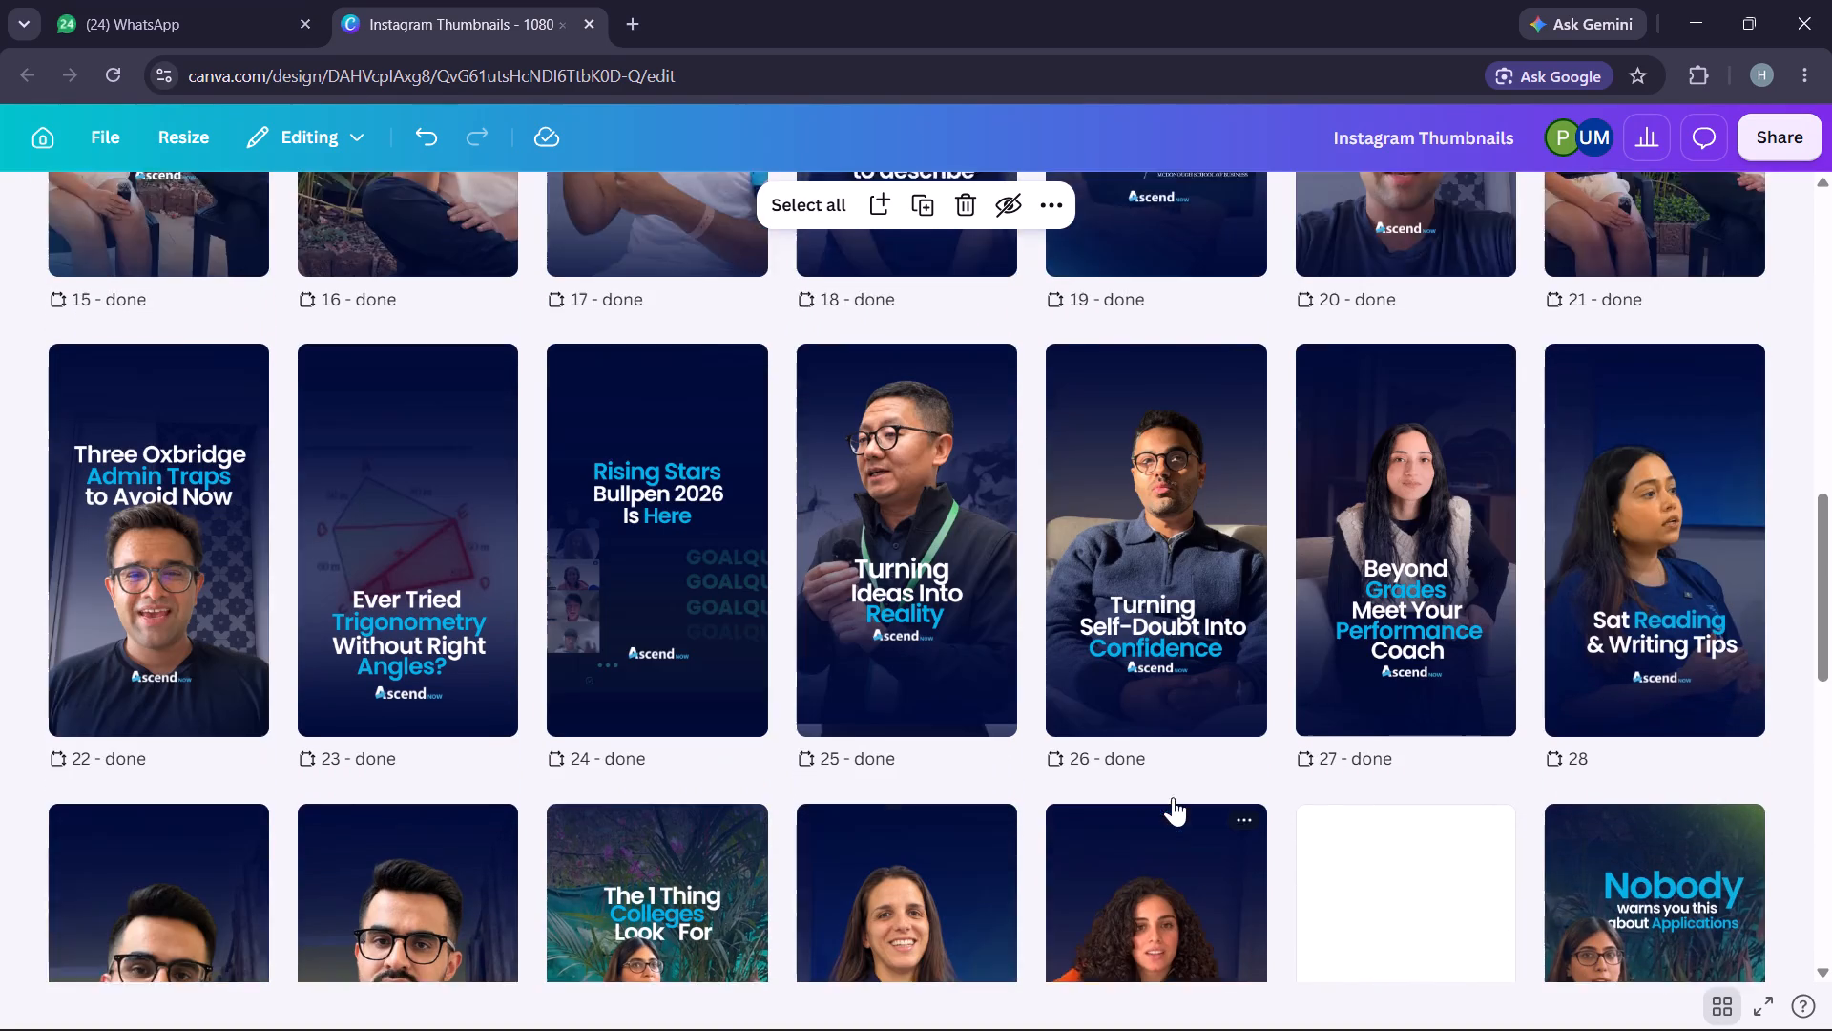
{"action": "scroll", "coordinate": [1173, 797], "scroll_direction": "up", "scroll_amount": 1}
{"action": "left_click", "coordinate": [1663, 526]}
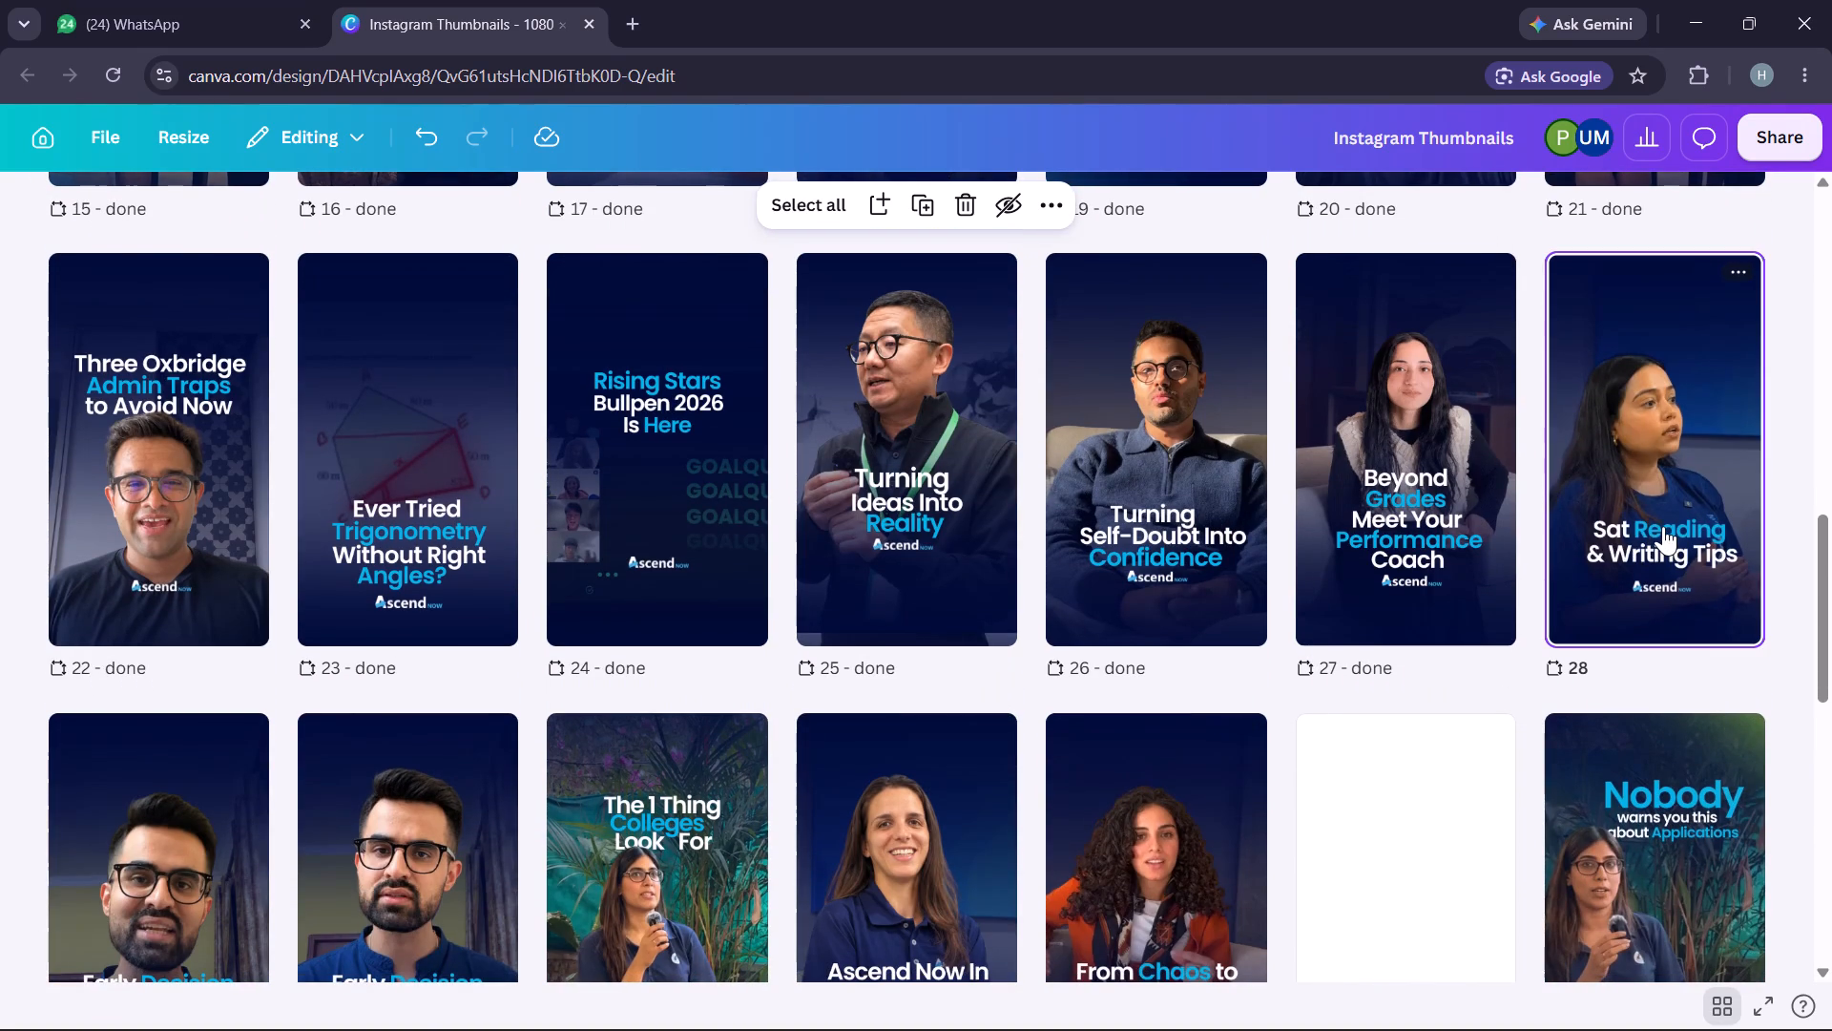
{"action": "left_click", "coordinate": [1190, 853], "text": "shift"}
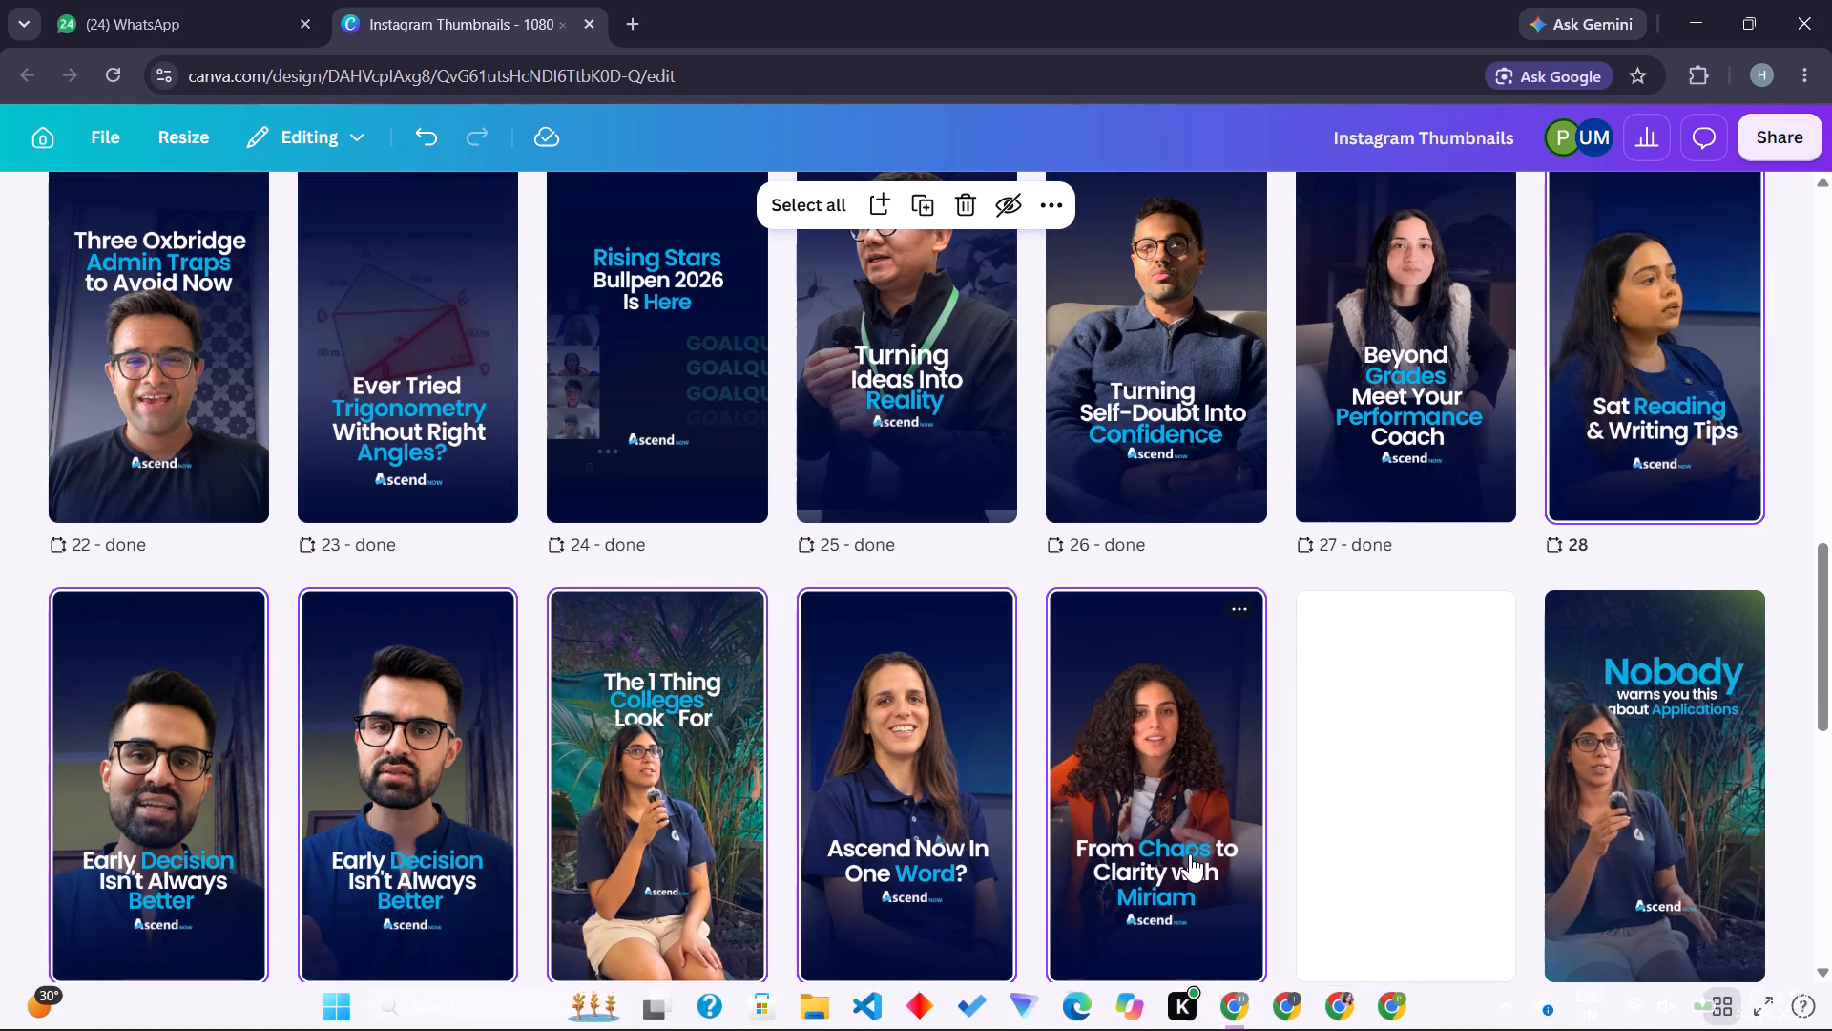
{"action": "scroll", "coordinate": [1190, 853], "scroll_direction": "down", "scroll_amount": 1, "text": "shift"}
{"action": "right_click_drag", "start_coordinate": [1099, 808], "coordinate": [1048, 523]}
{"action": "left_click", "coordinate": [1622, 382]}
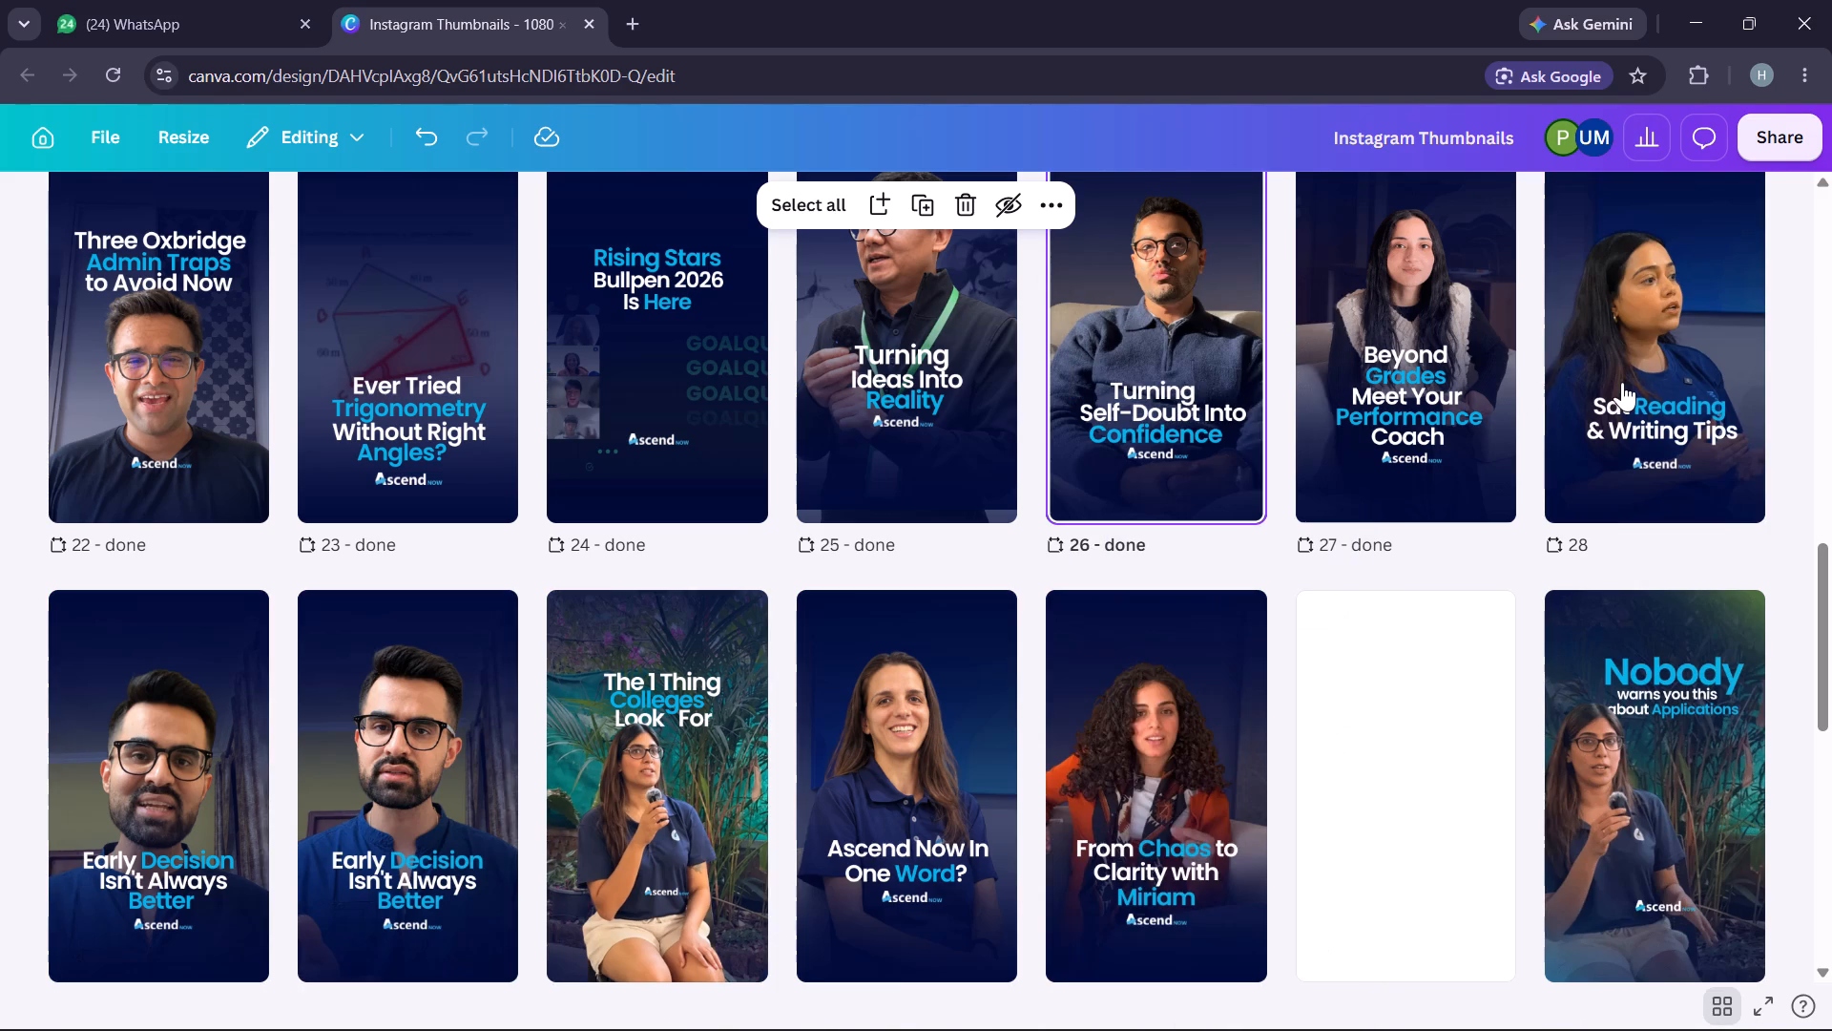
{"action": "left_click", "coordinate": [1209, 828], "text": "shift"}
{"action": "left_click_drag", "start_coordinate": [901, 821], "coordinate": [770, 714]}
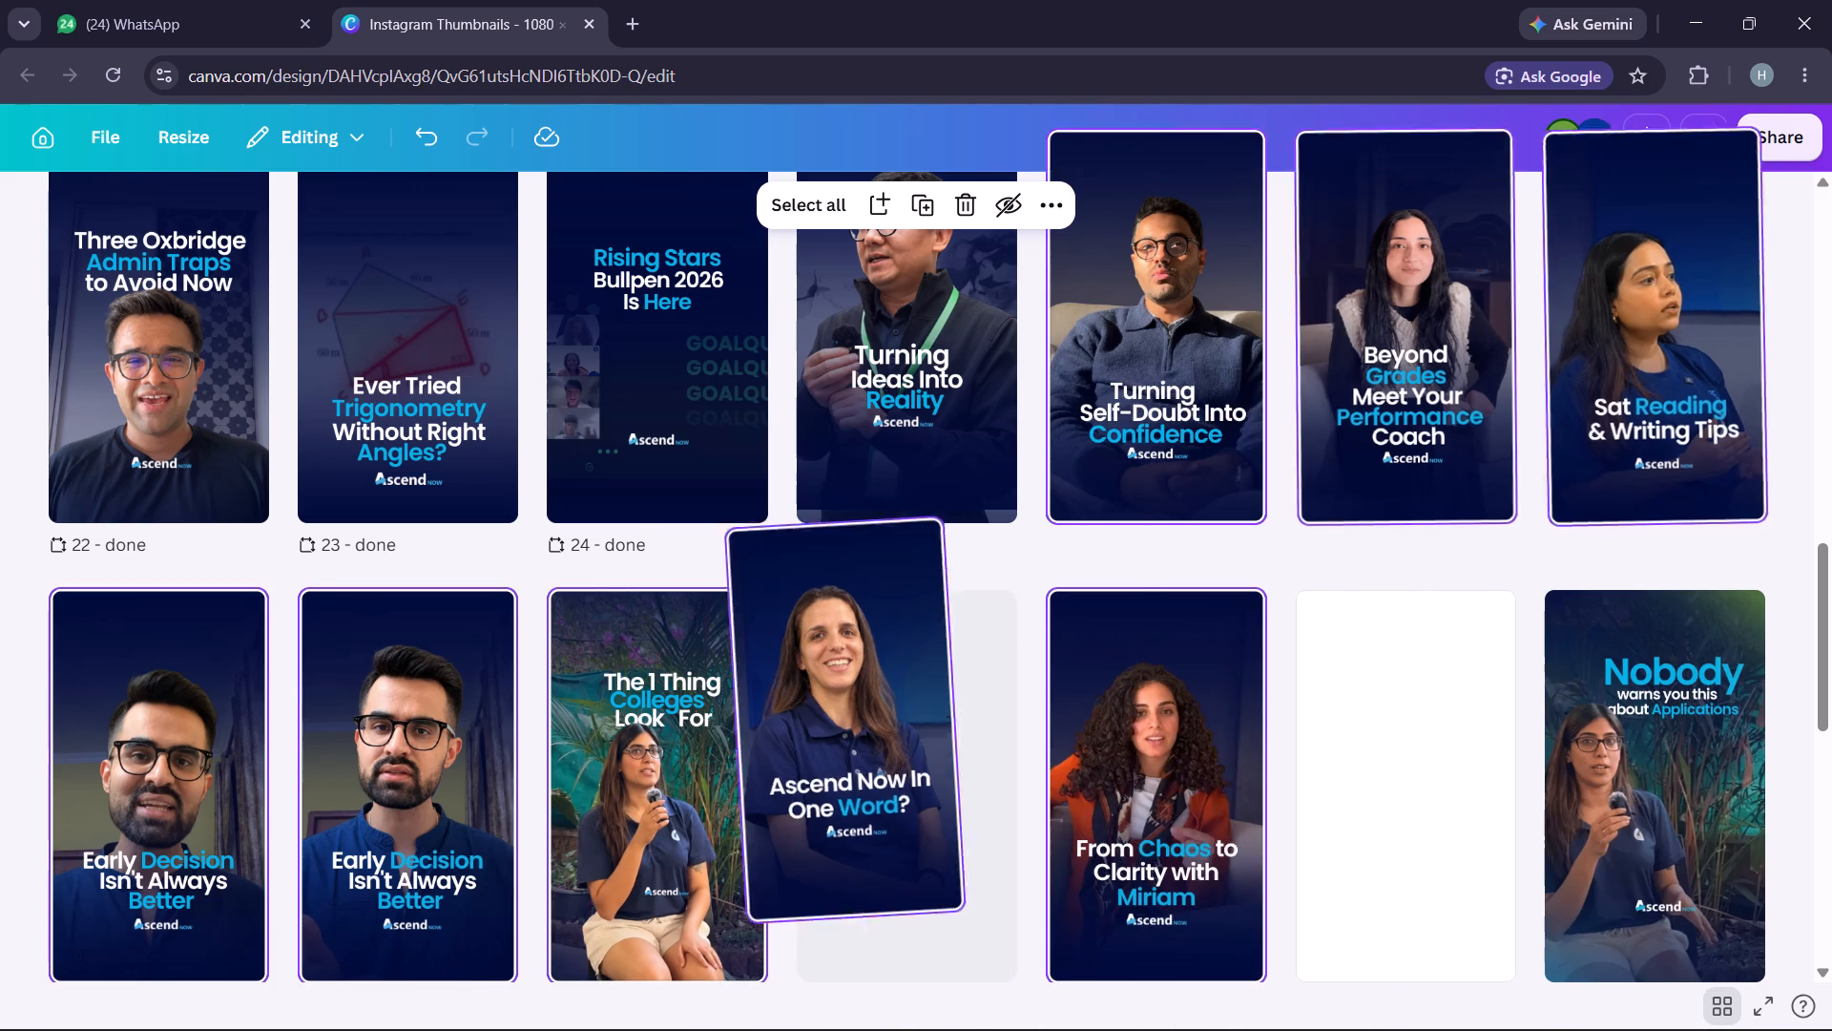
{"action": "left_click_drag", "start_coordinate": [770, 714], "coordinate": [456, 223]}
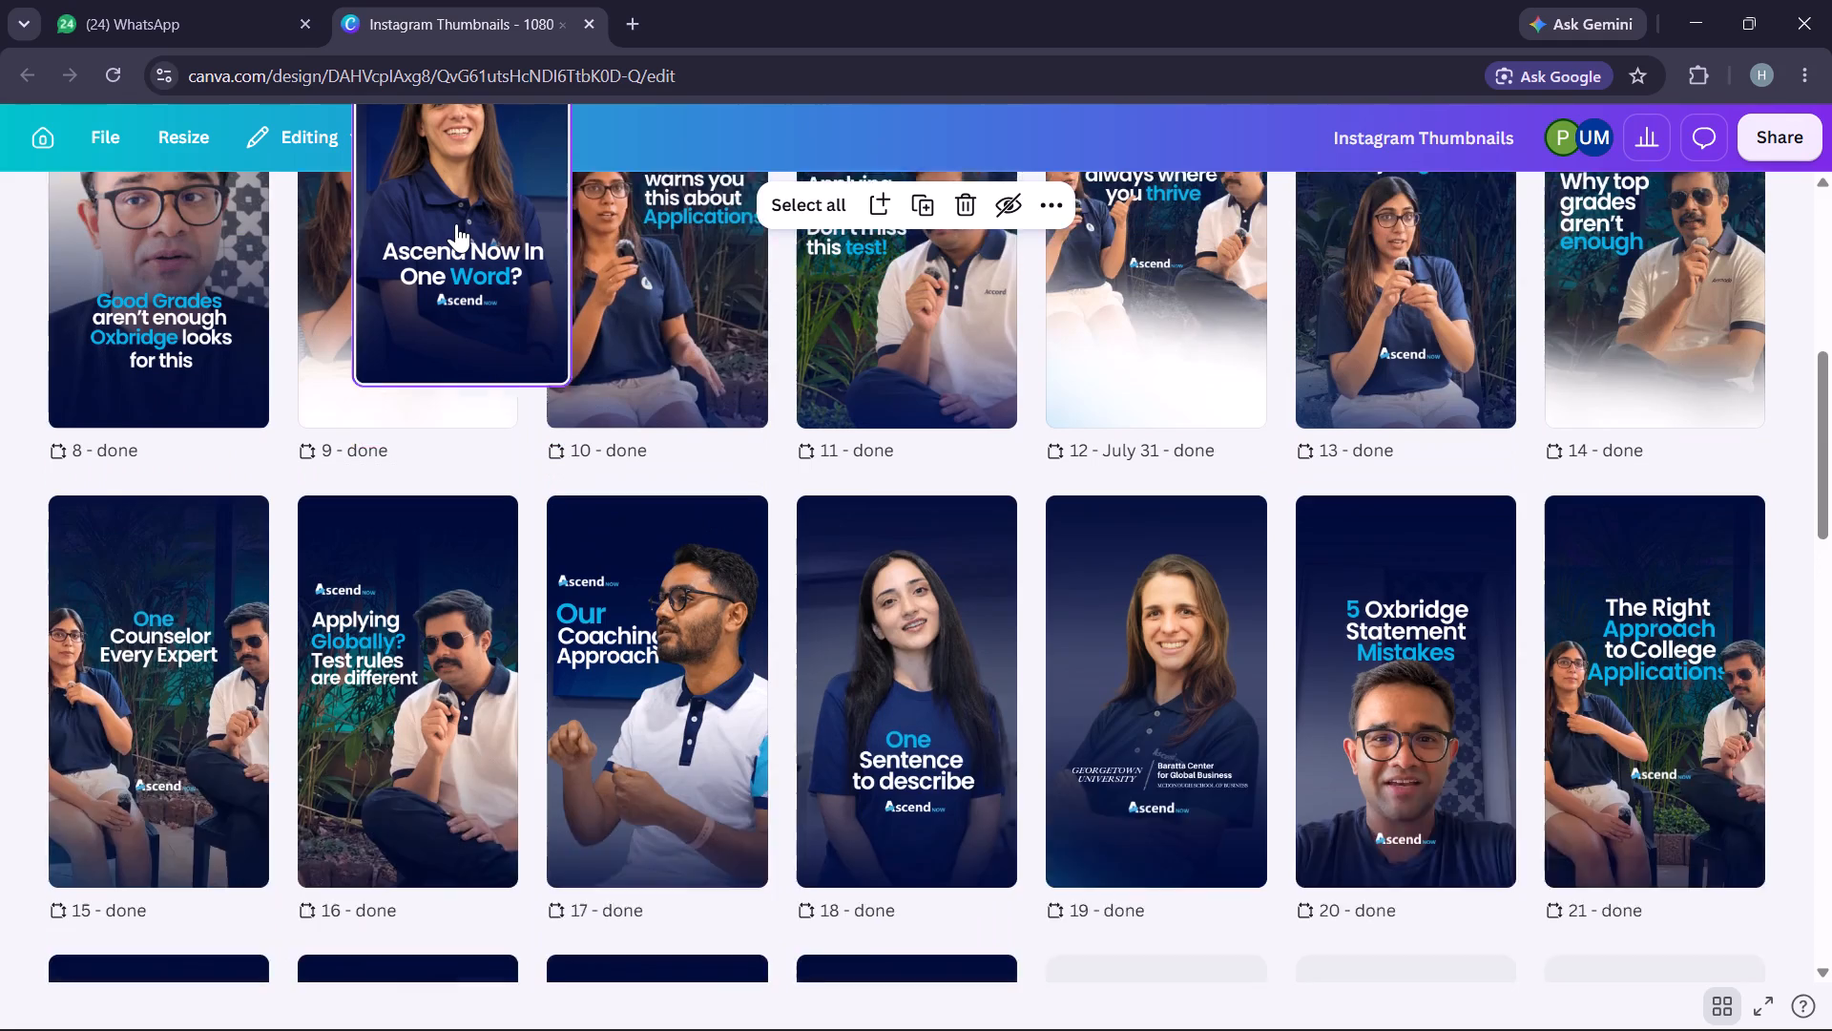
{"action": "left_click_drag", "start_coordinate": [456, 223], "coordinate": [296, 469]}
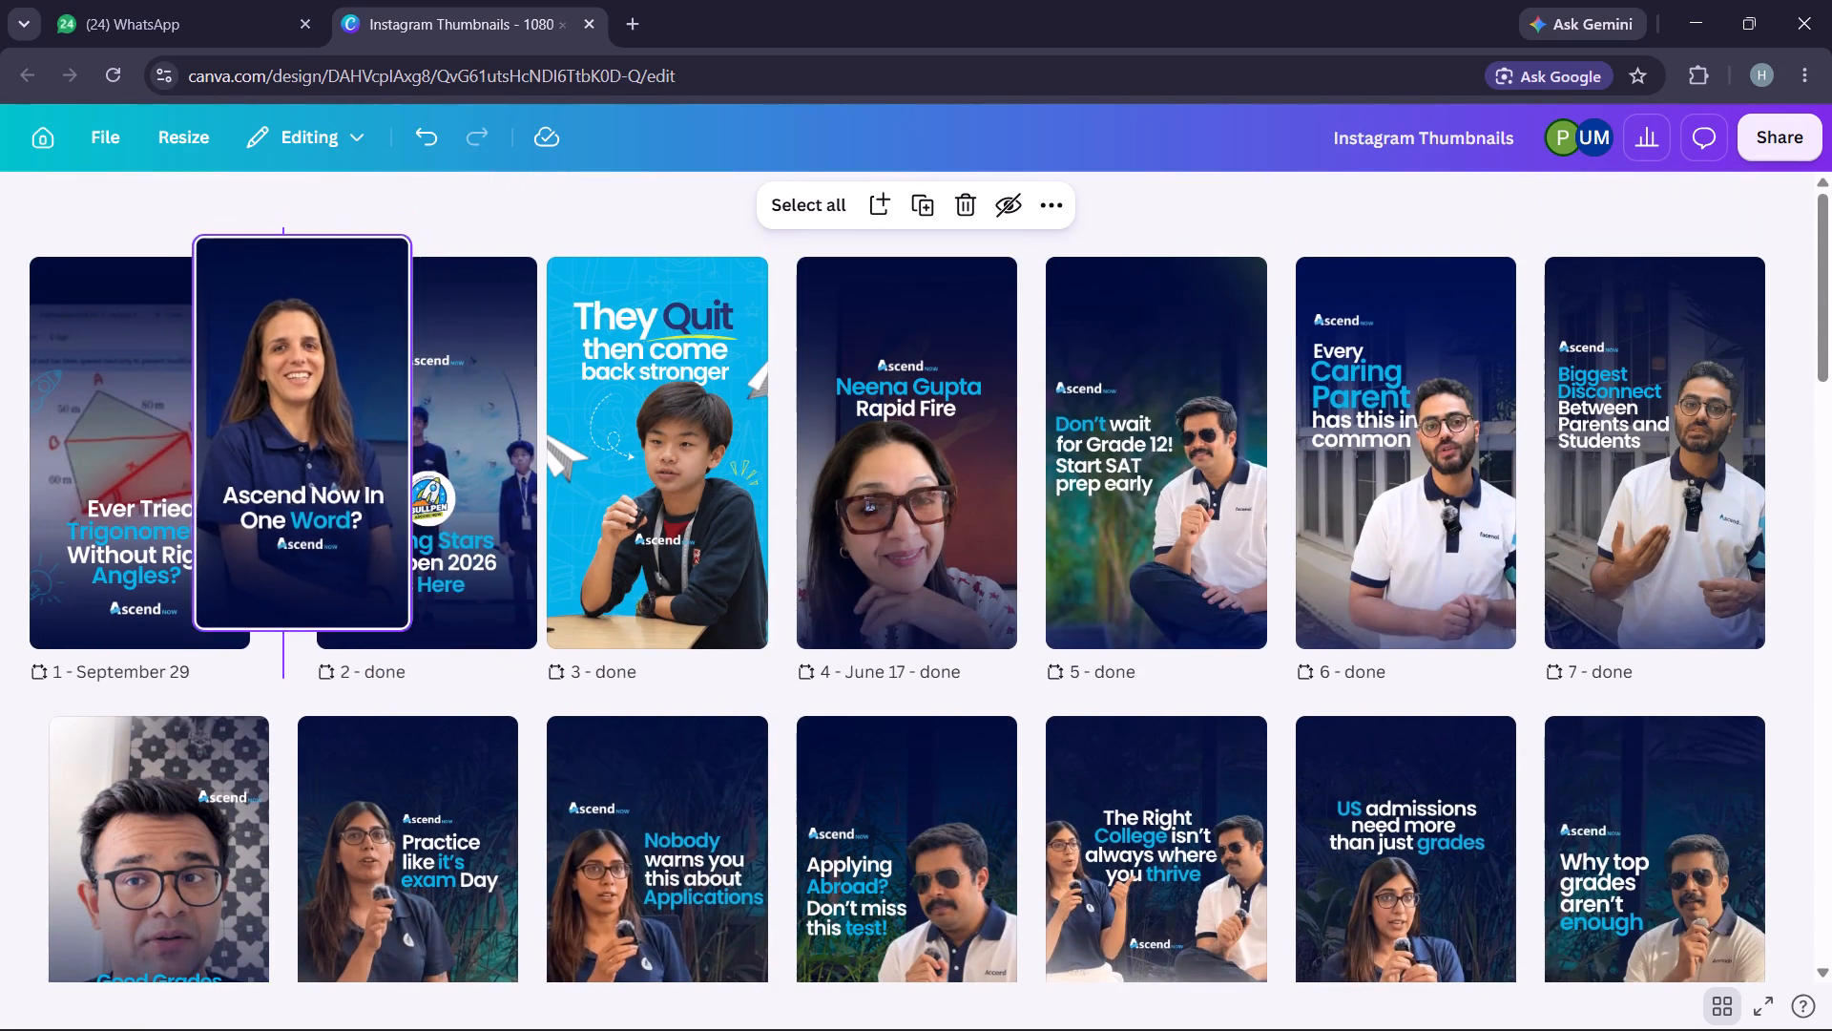
Move the eight selected thumbnails, pages 2 to 9, to a different place in the page order.
{"action": "scroll", "coordinate": [429, 570], "scroll_direction": "down", "scroll_amount": 1}
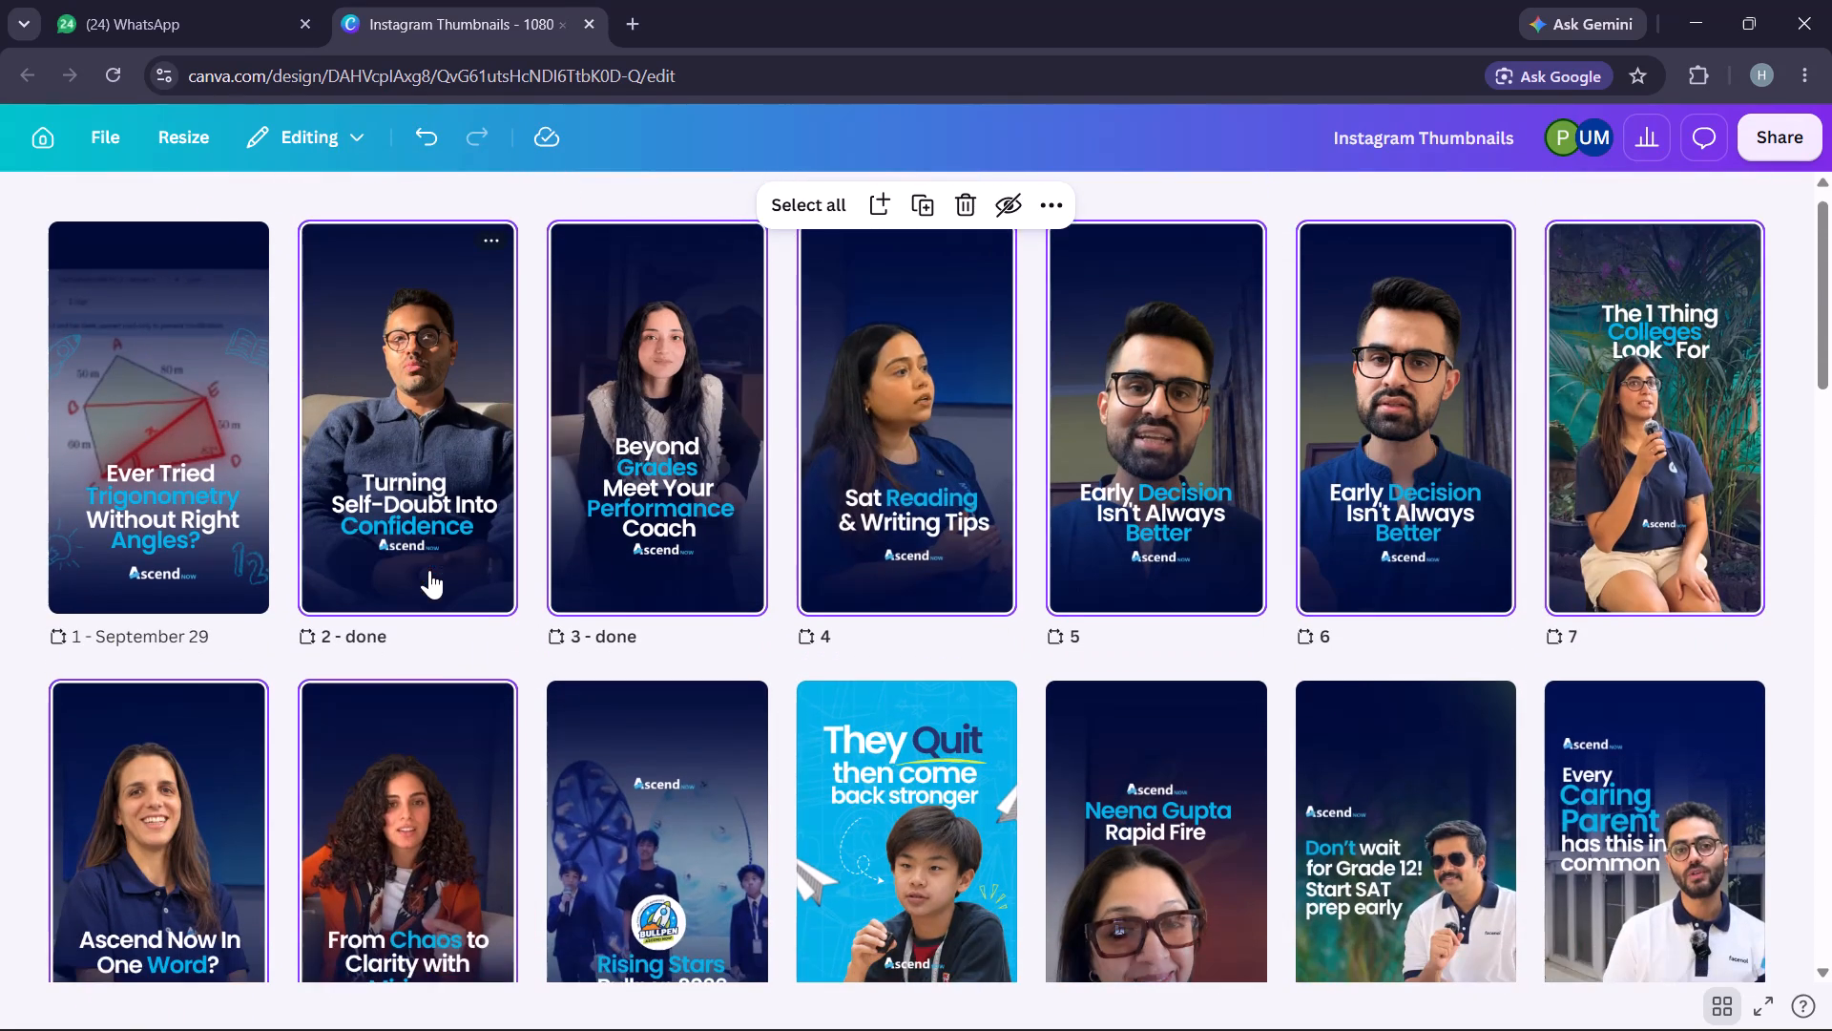
{"action": "left_click_drag", "start_coordinate": [1174, 507], "coordinate": [1140, 547]}
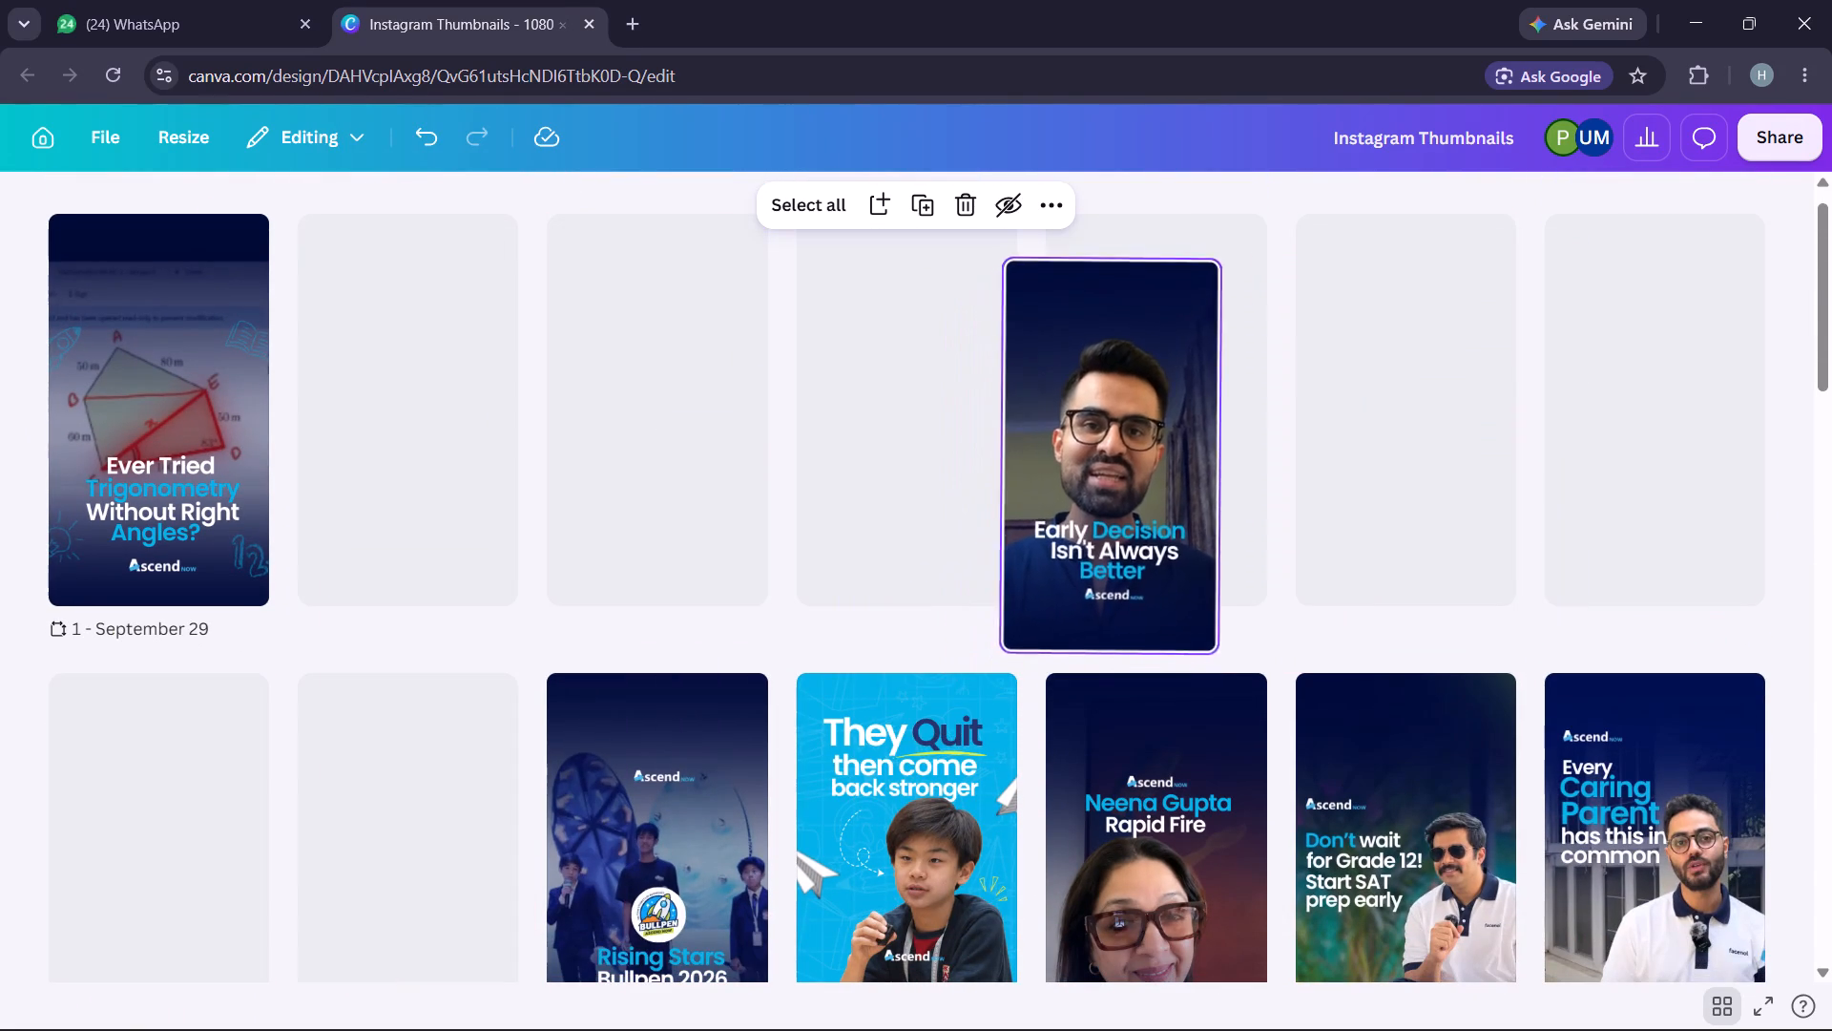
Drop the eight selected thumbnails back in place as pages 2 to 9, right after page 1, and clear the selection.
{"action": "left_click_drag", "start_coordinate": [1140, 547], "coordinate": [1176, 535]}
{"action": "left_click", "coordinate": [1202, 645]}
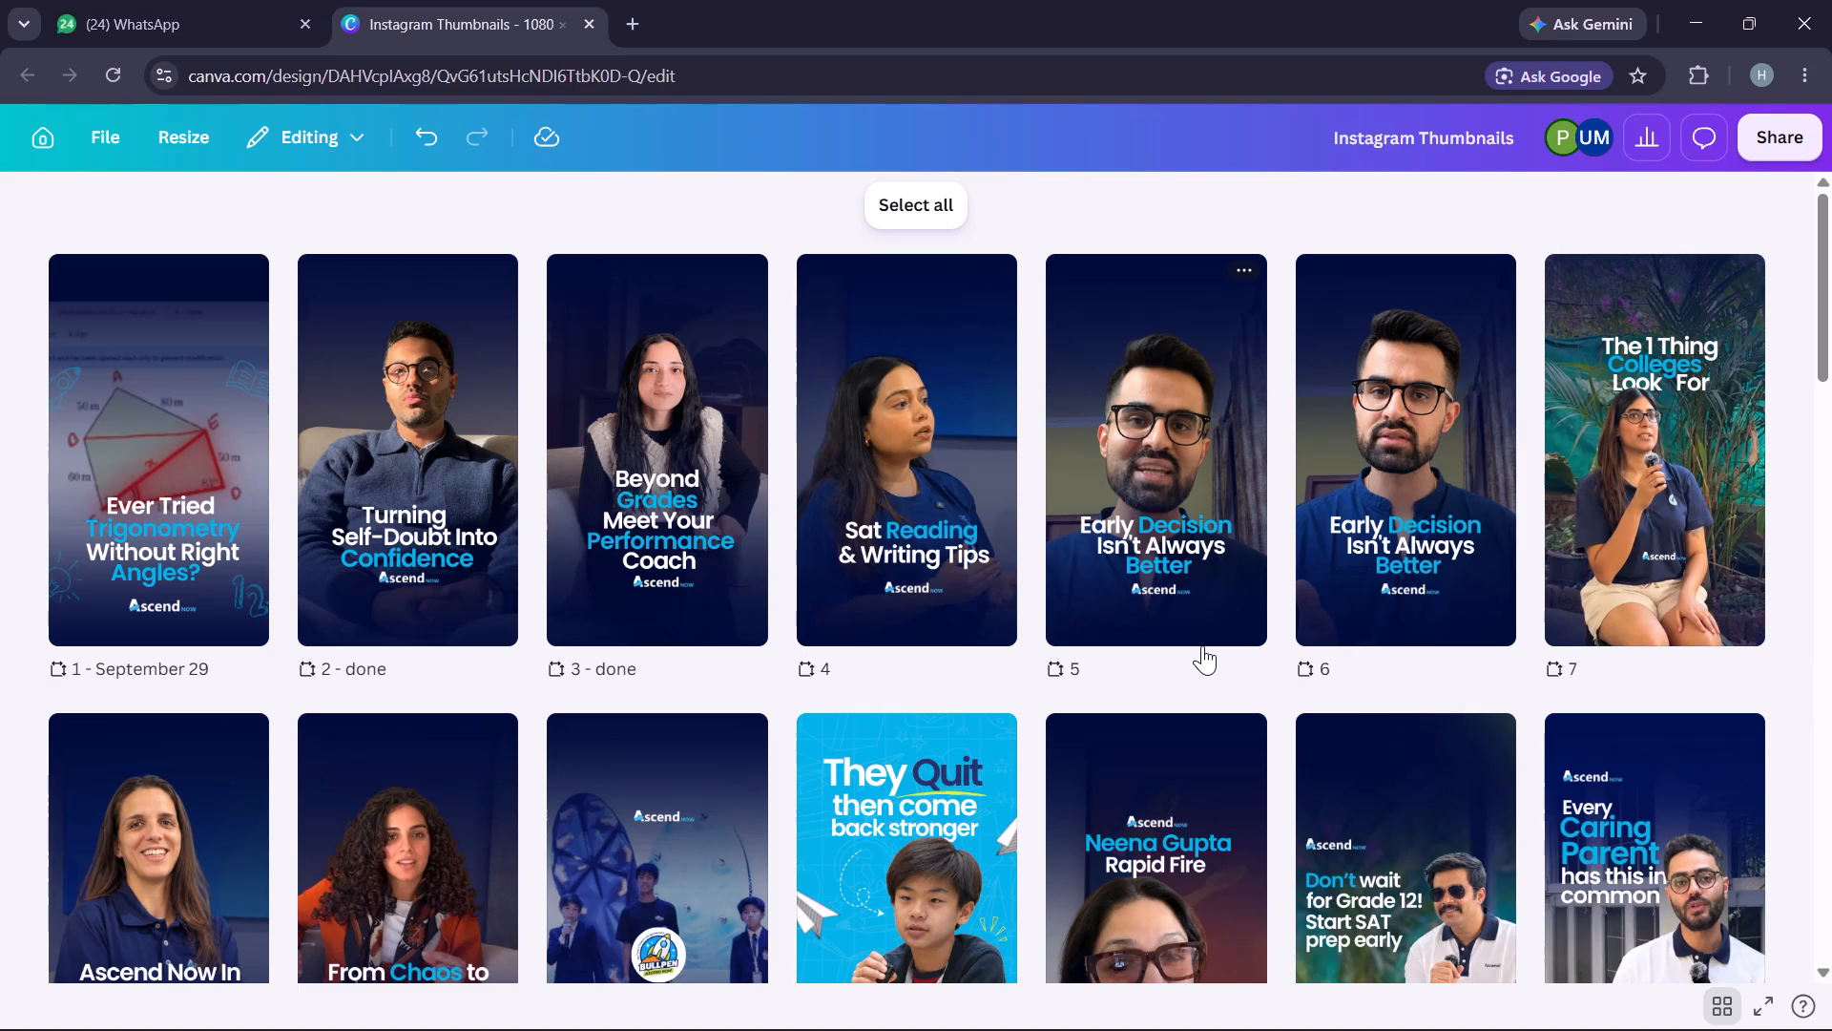
Capture a screenshot of just the two "Early Decision Isn't Always Better" thumbnails, pages 5 and 6.
{"action": "key", "text": "Print"}
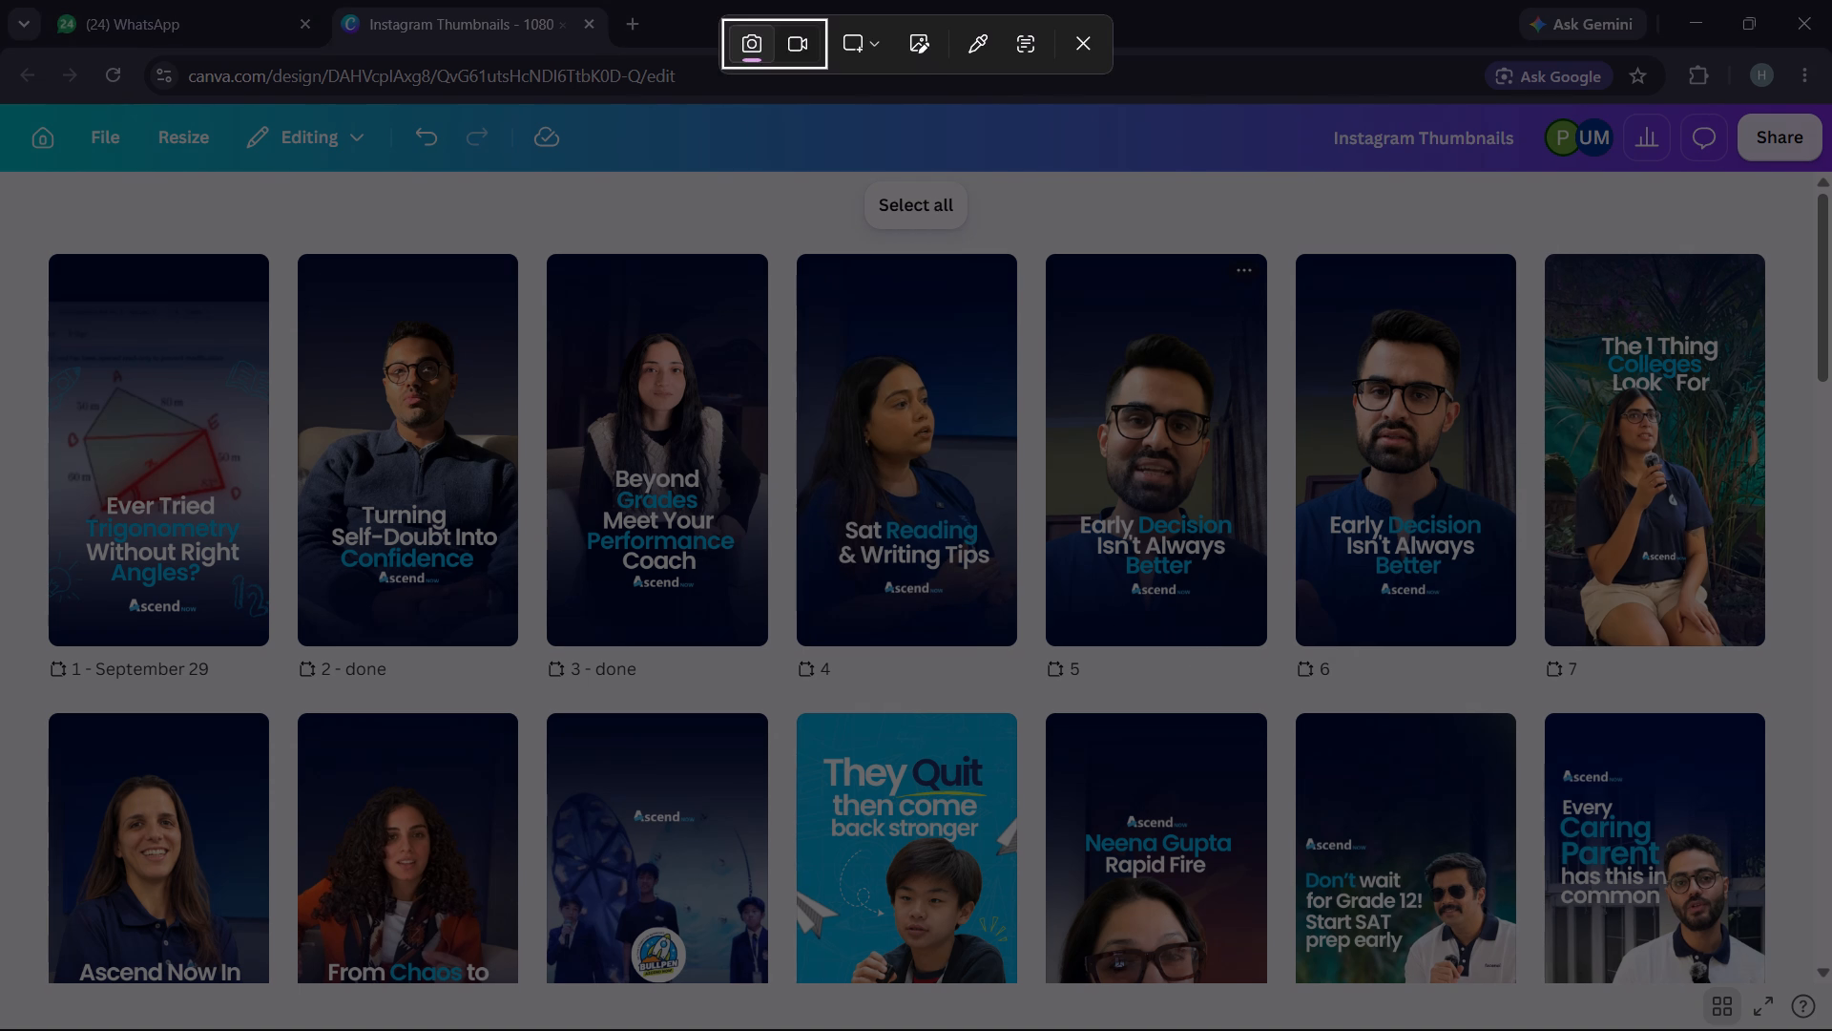
{"action": "left_click_drag", "start_coordinate": [1033, 231], "coordinate": [1524, 694]}
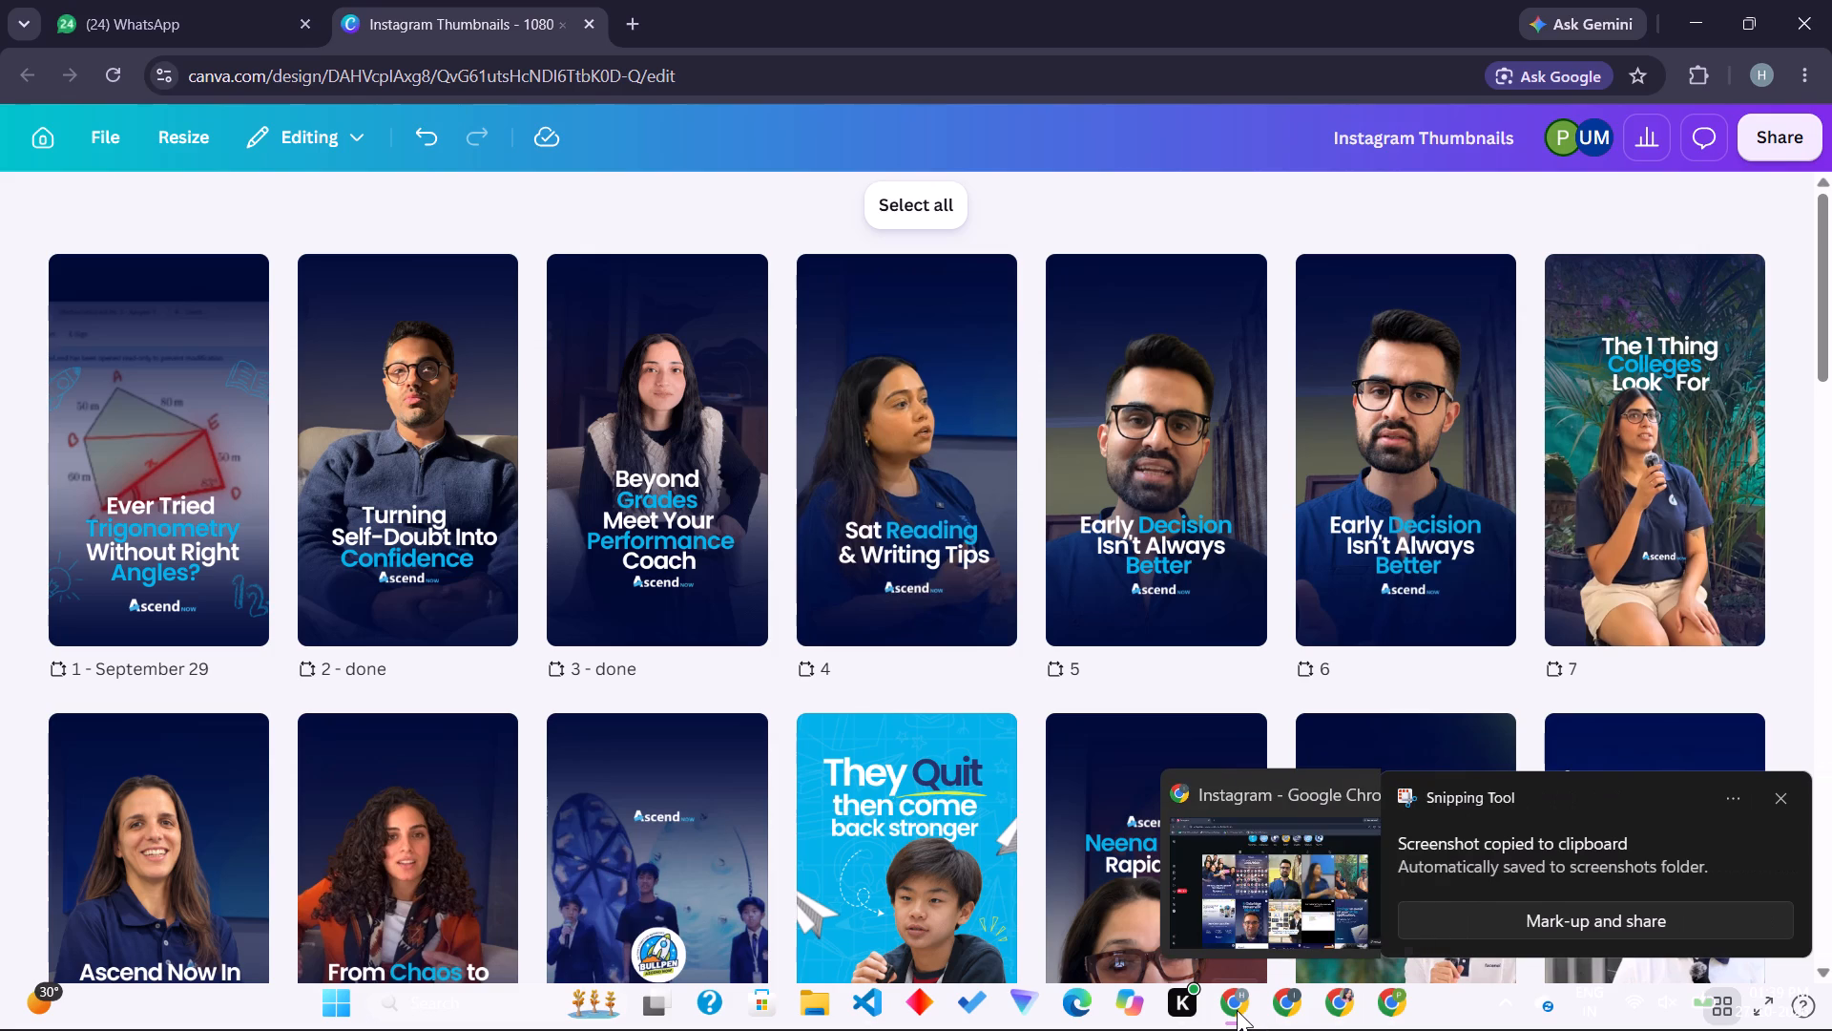
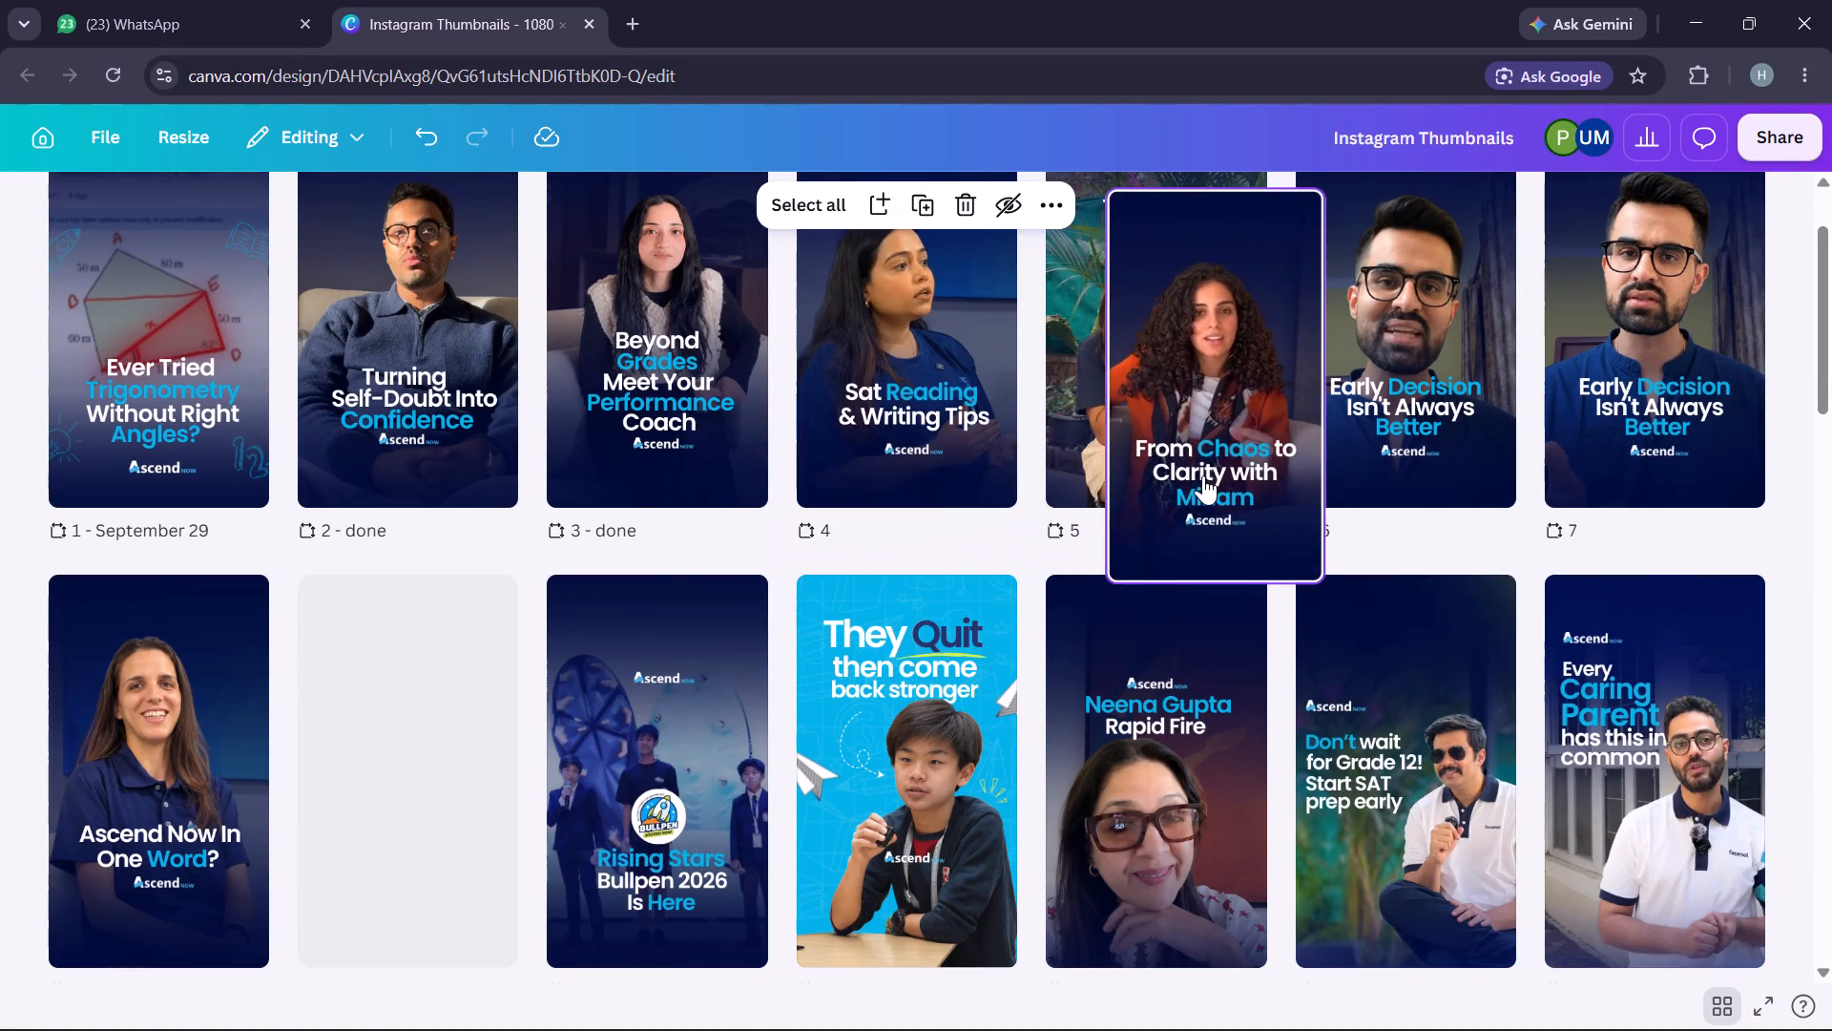
{"action": "left_click_drag", "start_coordinate": [1203, 475], "coordinate": [1244, 457]}
{"action": "left_click_drag", "start_coordinate": [401, 780], "coordinate": [954, 687]}
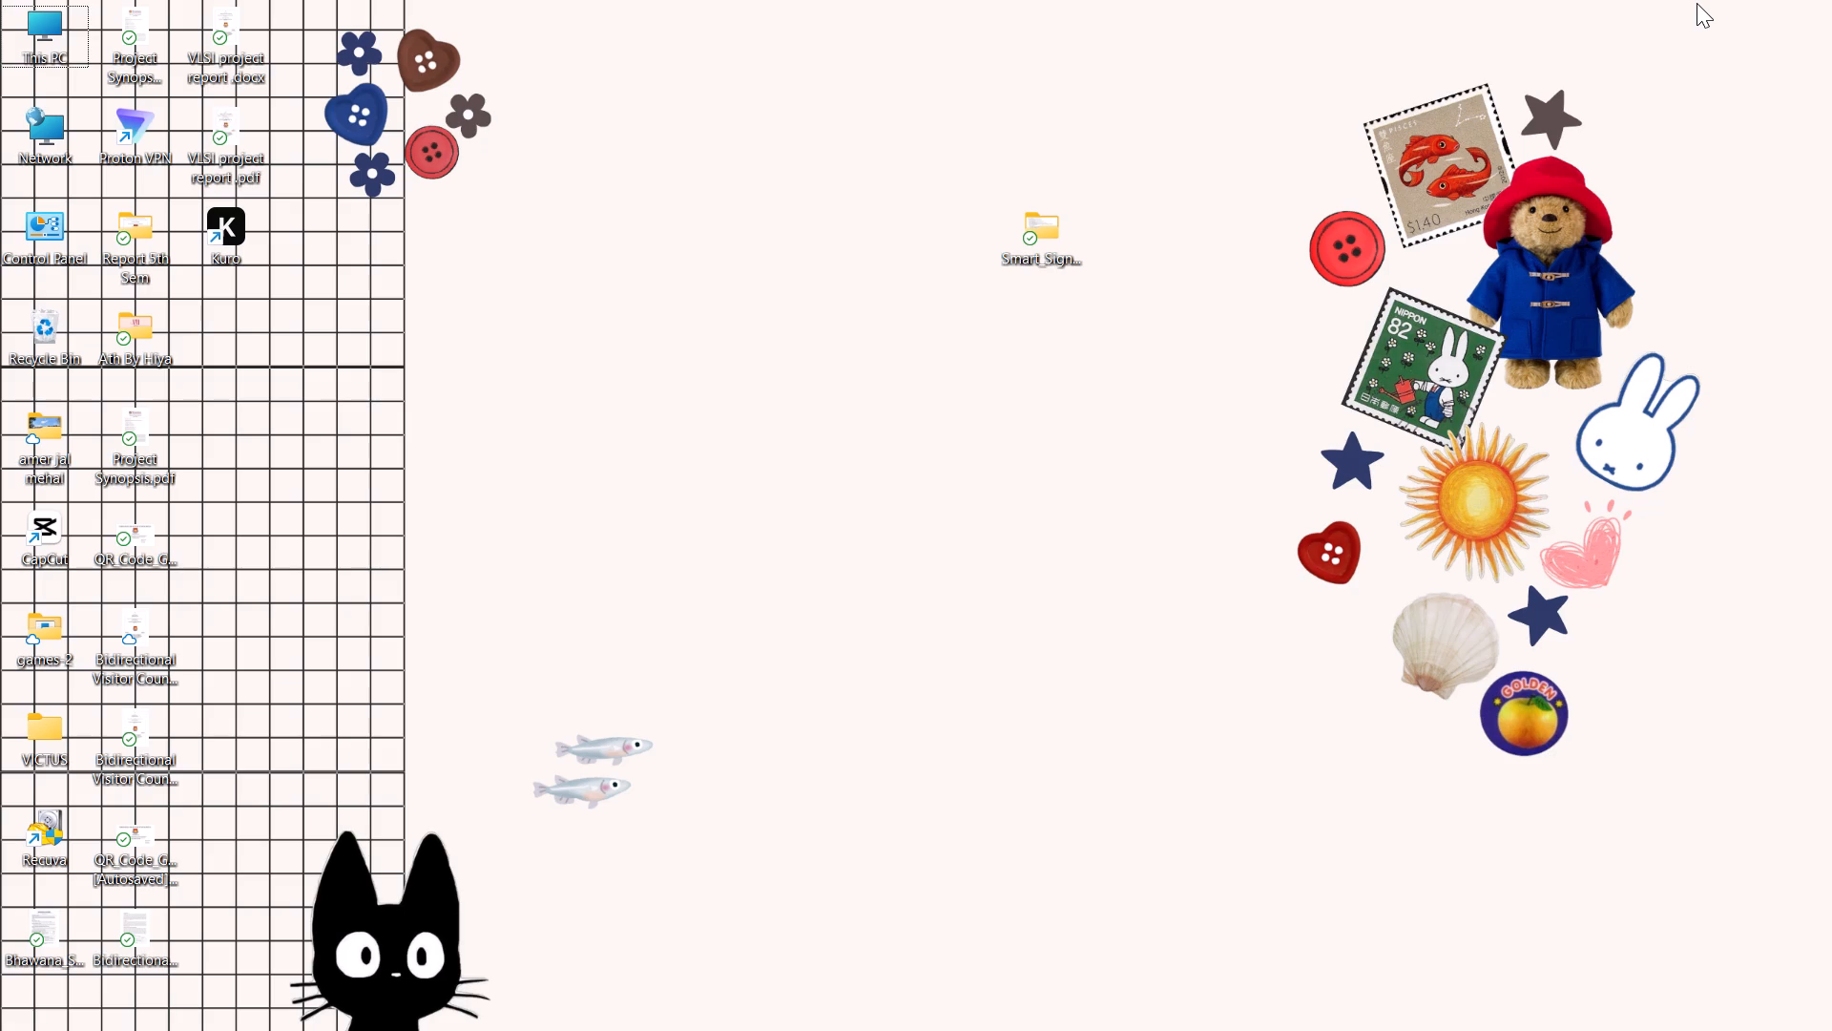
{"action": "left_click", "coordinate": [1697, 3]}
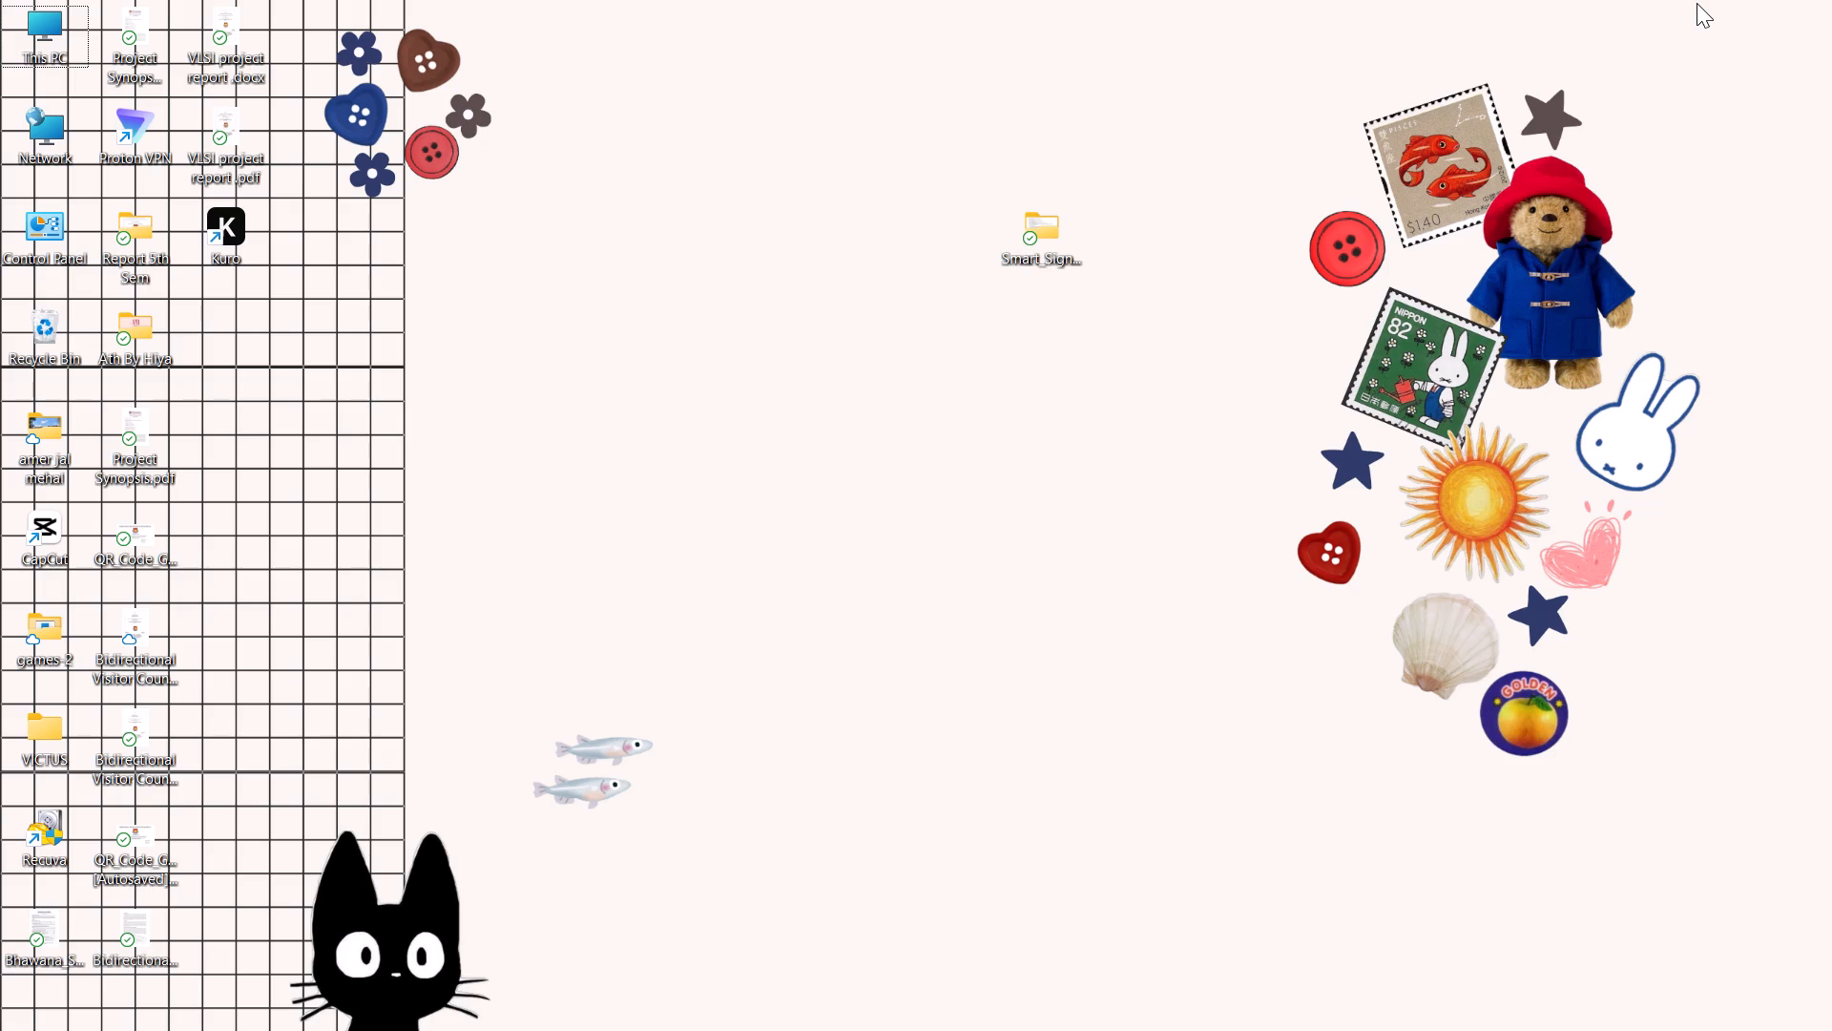